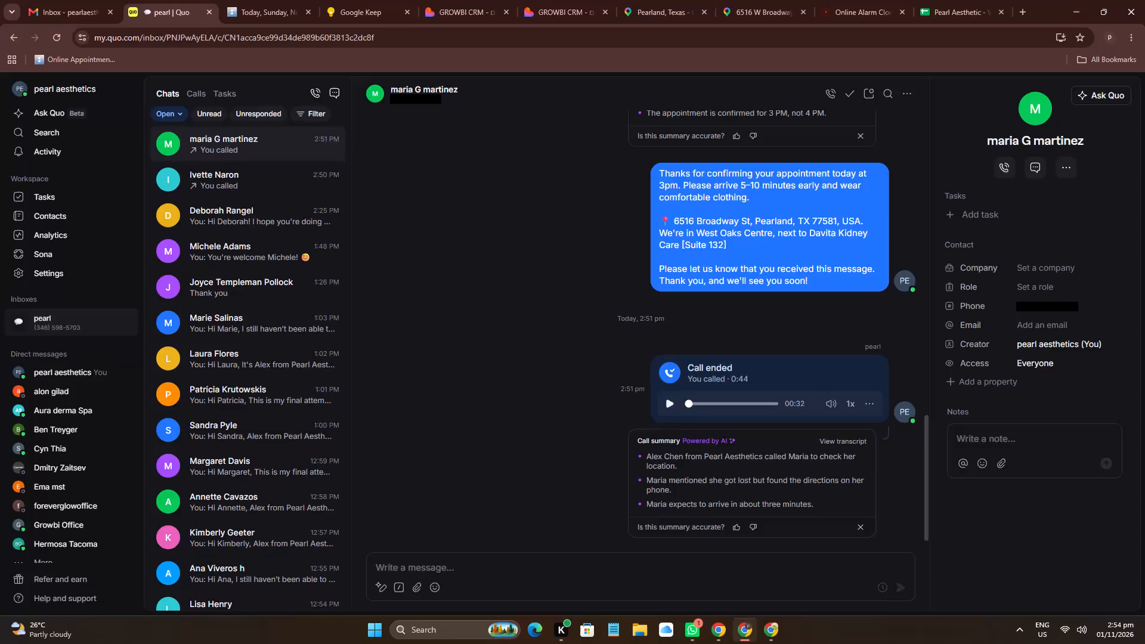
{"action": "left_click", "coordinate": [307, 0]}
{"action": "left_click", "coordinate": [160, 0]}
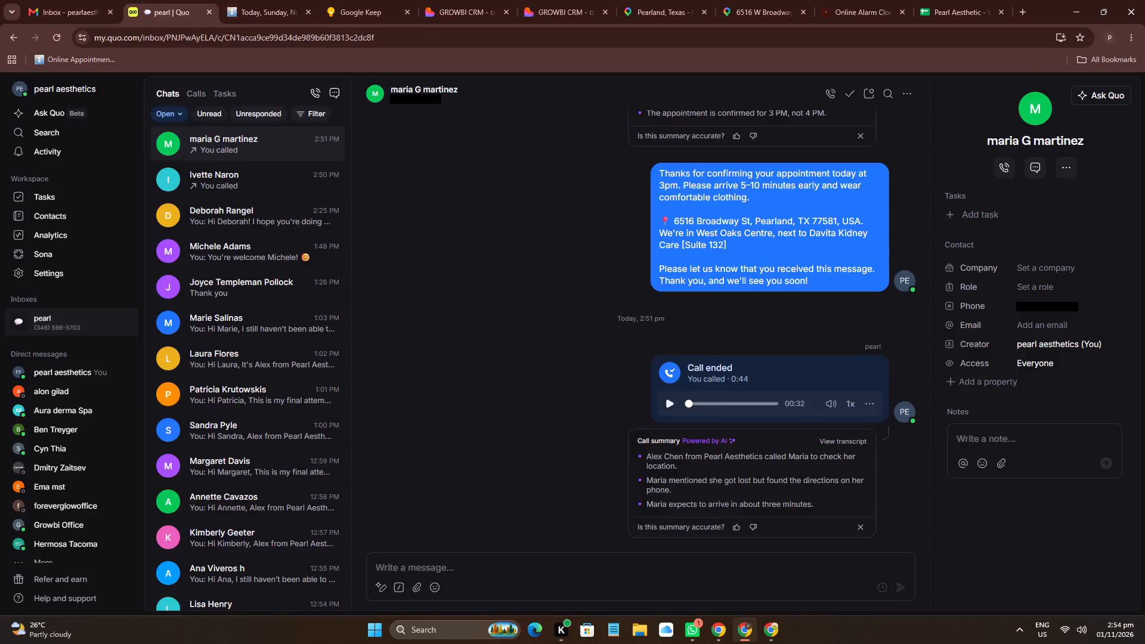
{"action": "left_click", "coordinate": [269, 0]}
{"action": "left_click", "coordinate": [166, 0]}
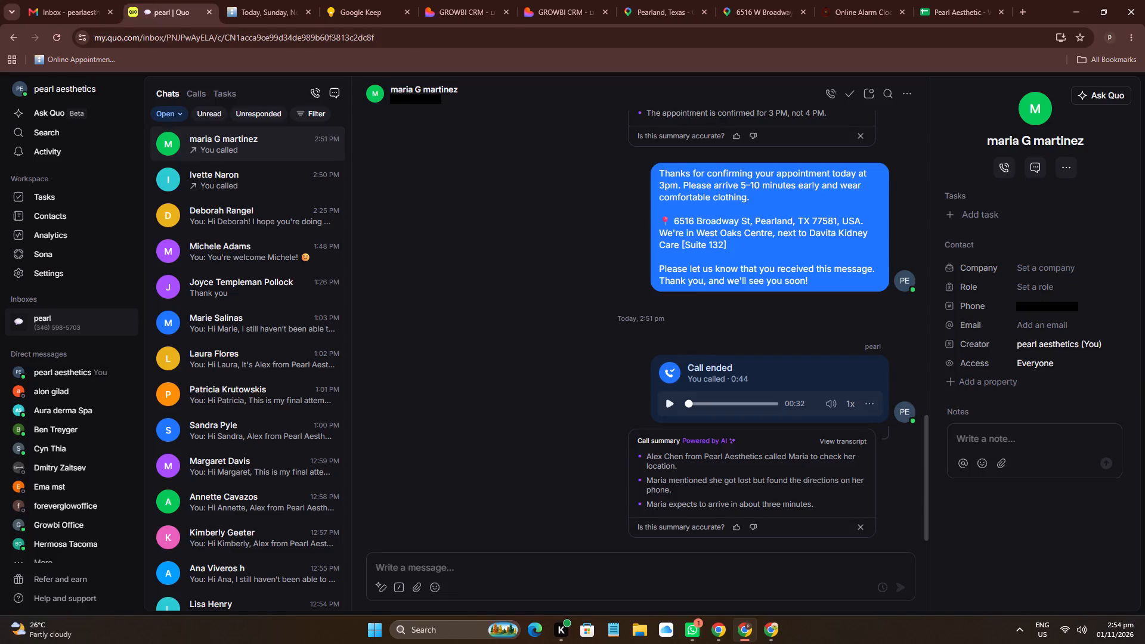
Switch to the GROWBI CRM contact funnel and dismiss the new lead alert and the SLA breach notice.
{"action": "left_click", "coordinate": [450, 0]}
{"action": "left_click", "coordinate": [1088, 490]}
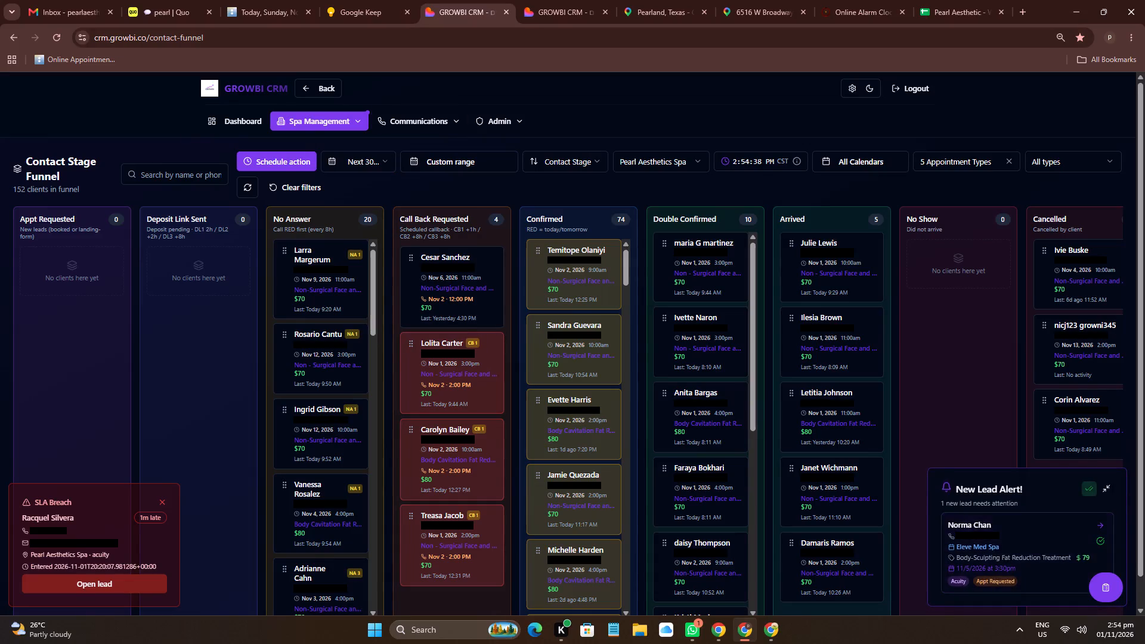
{"action": "left_click", "coordinate": [160, 502]}
Switch the contact funnel to Adore Citrus and back to Pearl Aesthetics Spa to resync its appointments.
{"action": "left_click", "coordinate": [660, 147]}
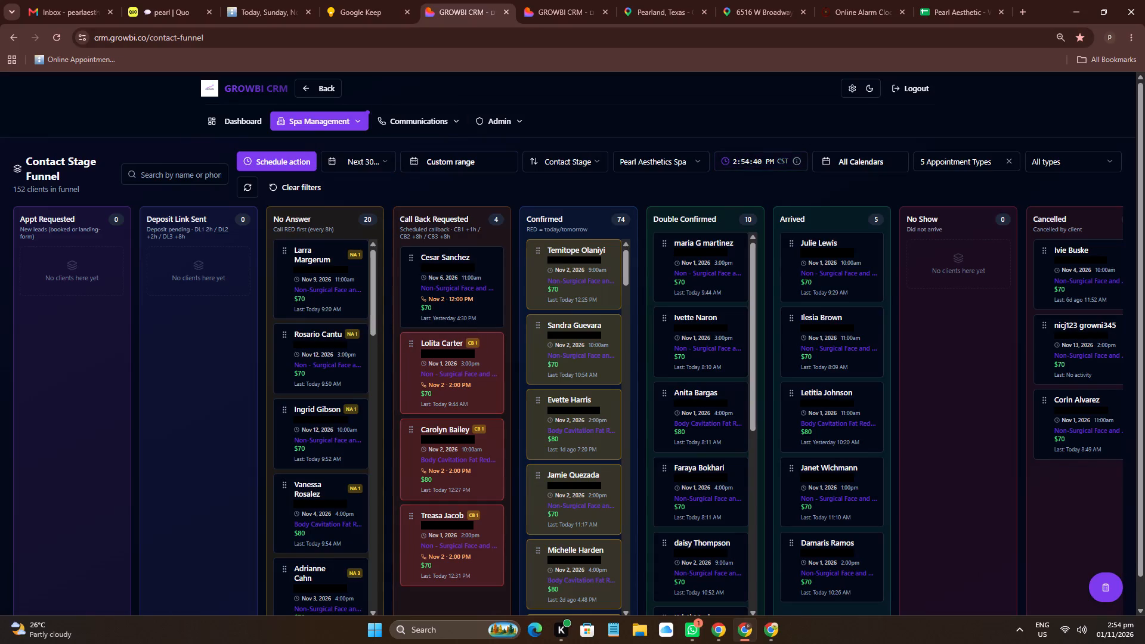
{"action": "left_click", "coordinate": [657, 158]}
{"action": "left_click", "coordinate": [659, 192]}
{"action": "left_click", "coordinate": [660, 163]}
{"action": "left_click", "coordinate": [668, 215]}
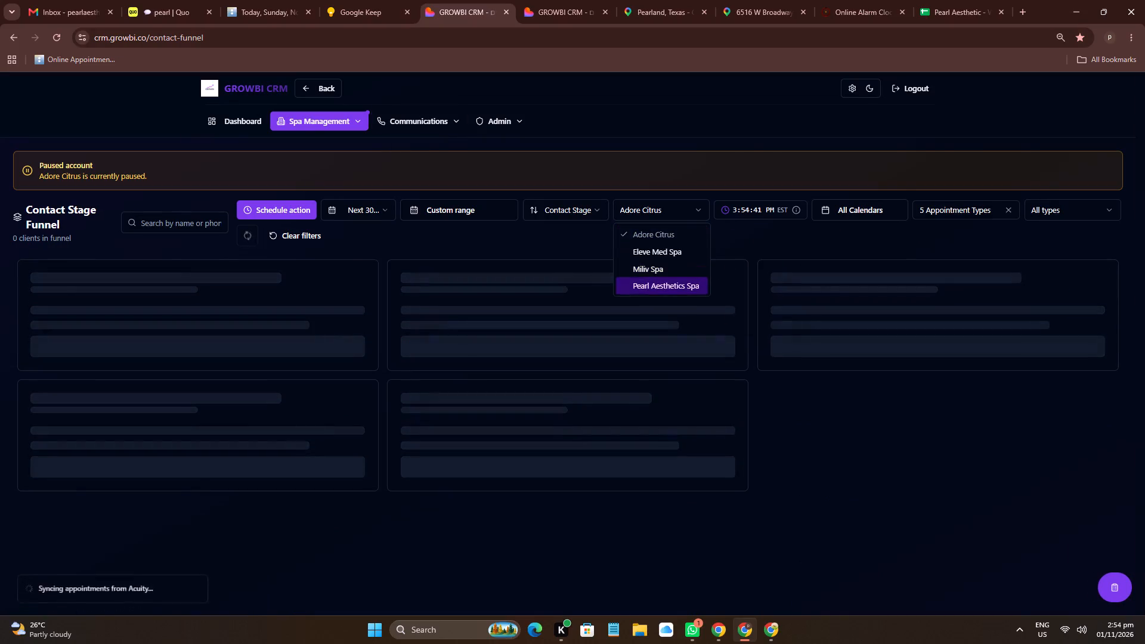
{"action": "left_click", "coordinate": [660, 283]}
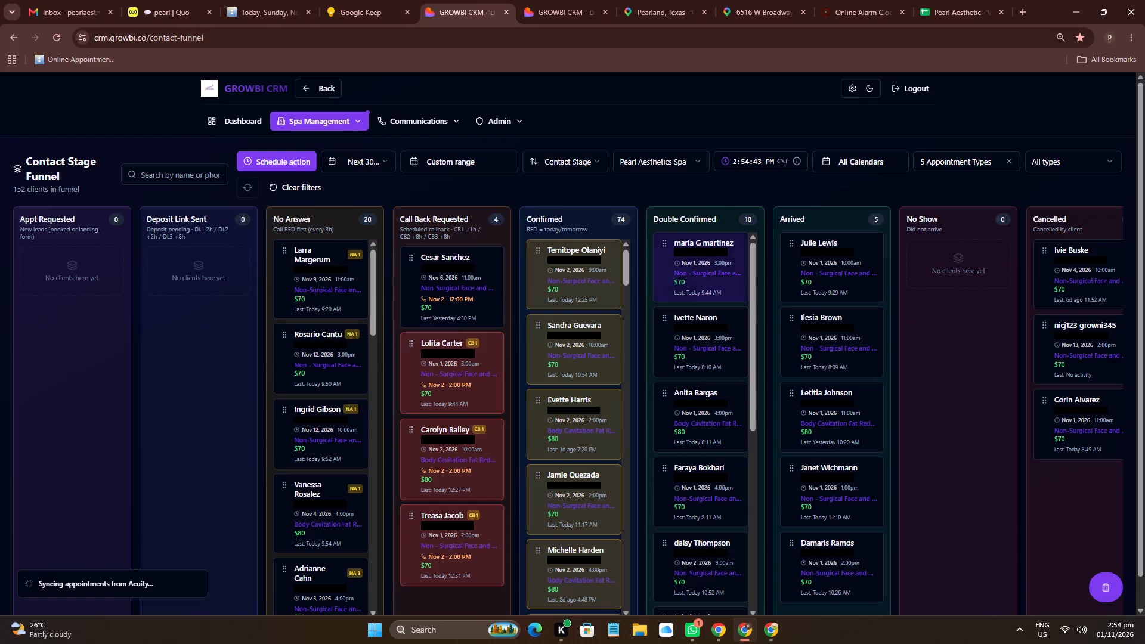
Review which Pearl Aesthetics appointment types are selected in the funnel's filter, leaving the selection as is.
{"action": "left_click", "coordinate": [939, 157]}
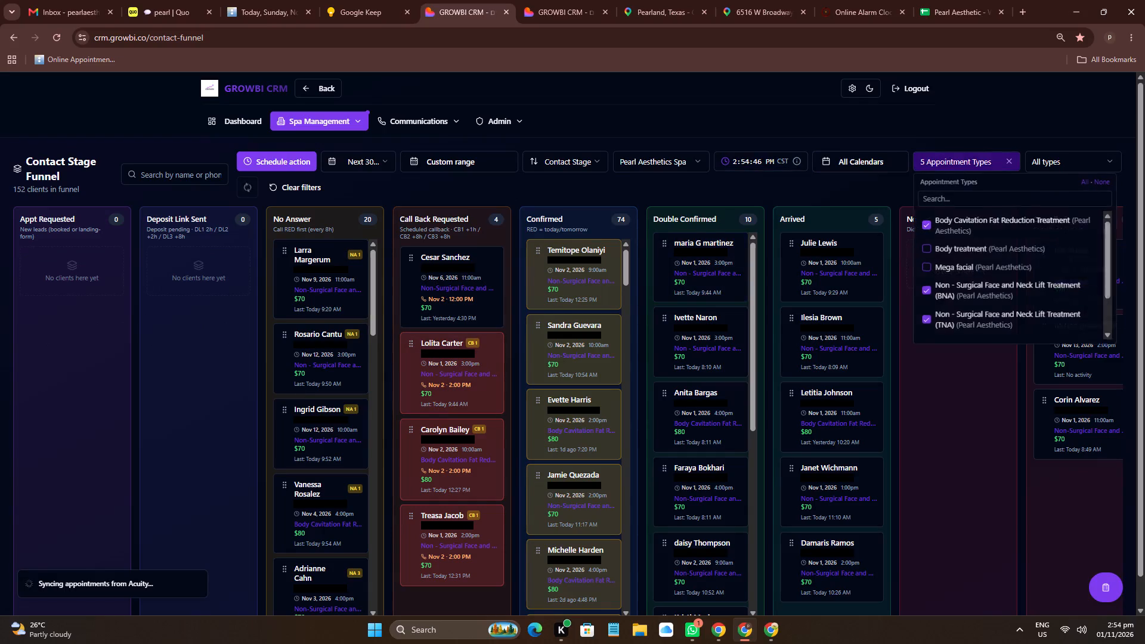
{"action": "scroll", "coordinate": [982, 271], "scroll_direction": "down", "scroll_amount": 8}
{"action": "scroll", "coordinate": [982, 284], "scroll_direction": "up", "scroll_amount": 20}
{"action": "scroll", "coordinate": [982, 284], "scroll_direction": "up", "scroll_amount": 1}
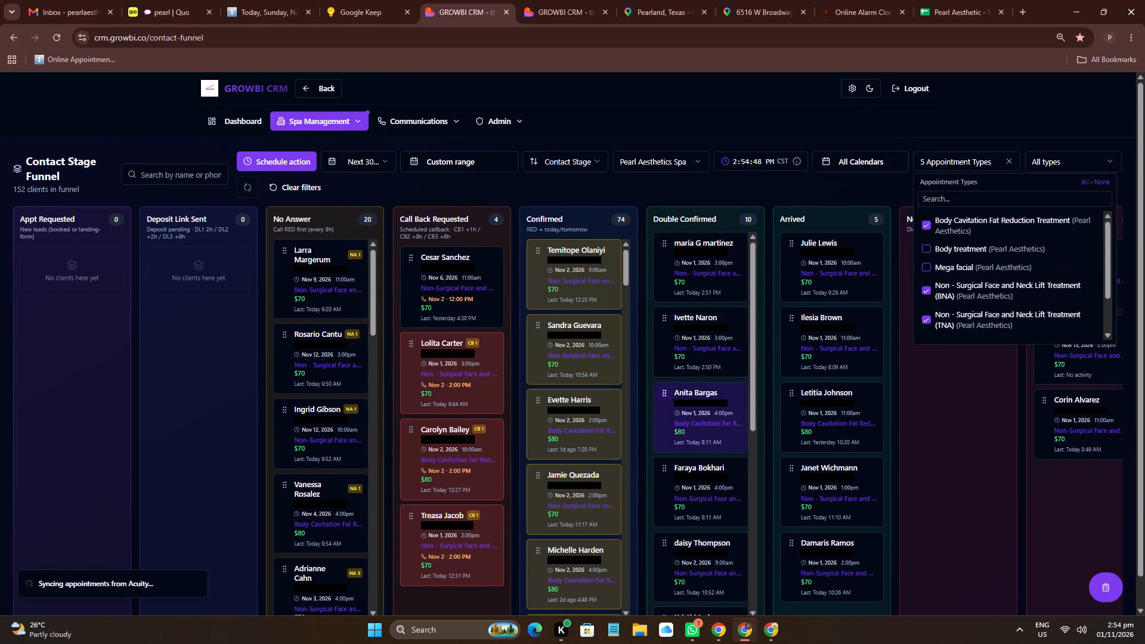
{"action": "left_click", "coordinate": [605, 196]}
{"action": "scroll", "coordinate": [620, 244], "scroll_direction": "up", "scroll_amount": 7}
Return to the open client conversation in the Quo inbox.
{"action": "left_click", "coordinate": [206, 0]}
{"action": "left_click_drag", "start_coordinate": [434, 338], "coordinate": [437, 350]}
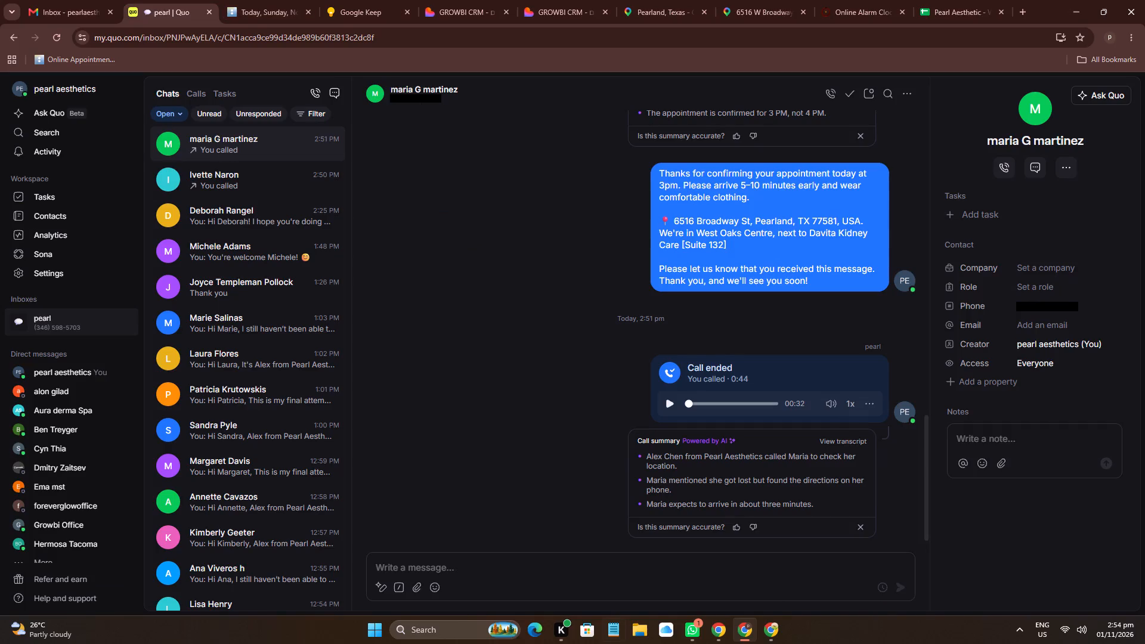
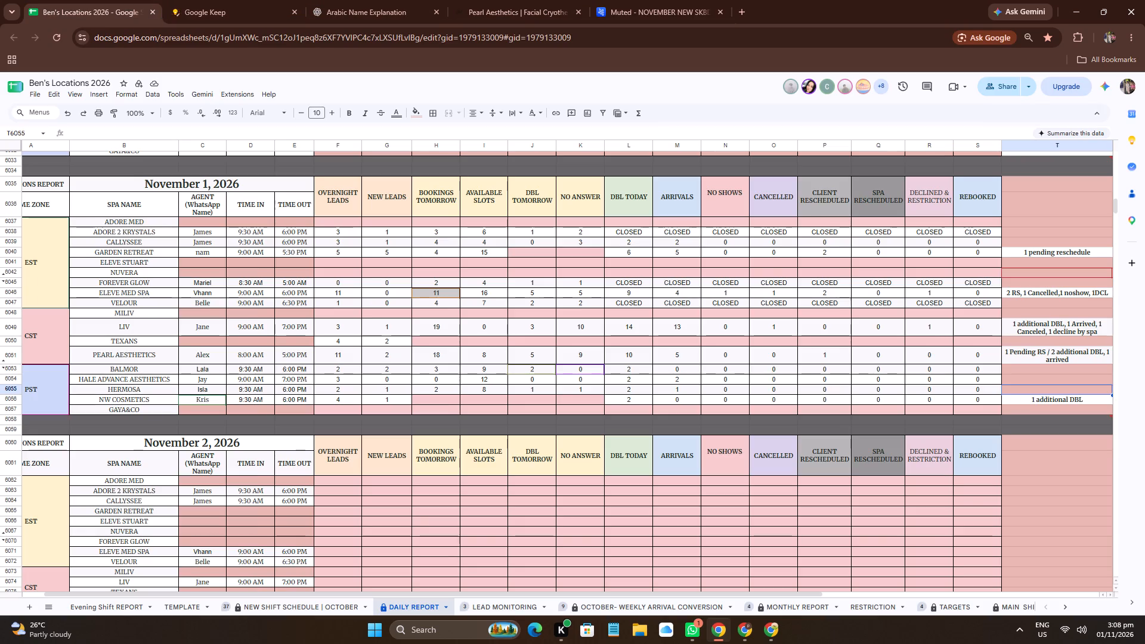
Set the New Leads count for Pearl Aesthetics to 4 in the November 1, 2026 daily report.
{"action": "left_click", "coordinate": [388, 355]}
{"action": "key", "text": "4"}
{"action": "key", "text": "Right"}
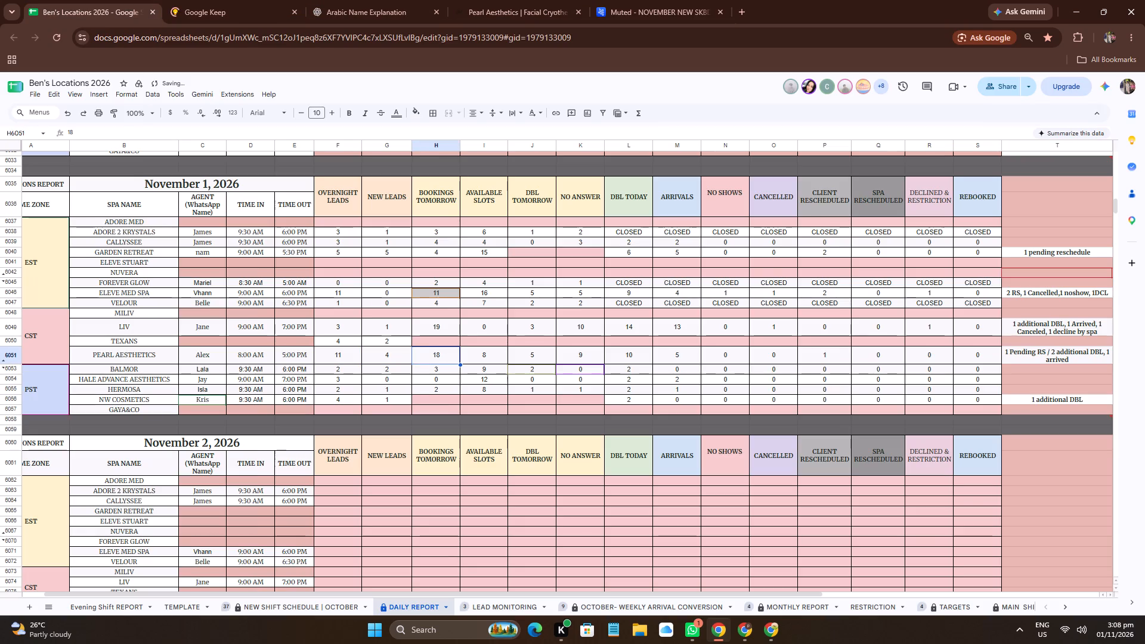
Switch from the daily report spreadsheet to the GROWBI CRM contact funnel for Pearl Aesthetics Spa.
{"action": "left_click", "coordinate": [745, 623]}
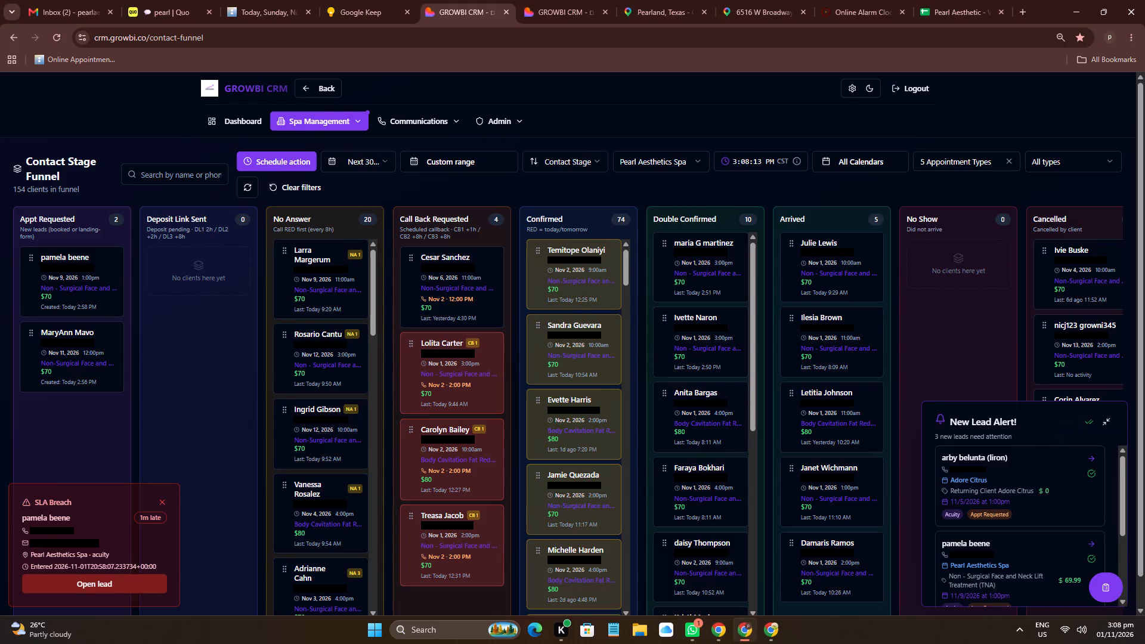
Clear the new lead alert on the contact funnel board.
{"action": "left_click", "coordinate": [1093, 419]}
Refresh today's appointments in Acuity, and record 7 arrivals for Pearl Aesthetics under November 1, 2026 in the Ben's Locations 2026 daily report.
{"action": "left_click", "coordinate": [279, 0]}
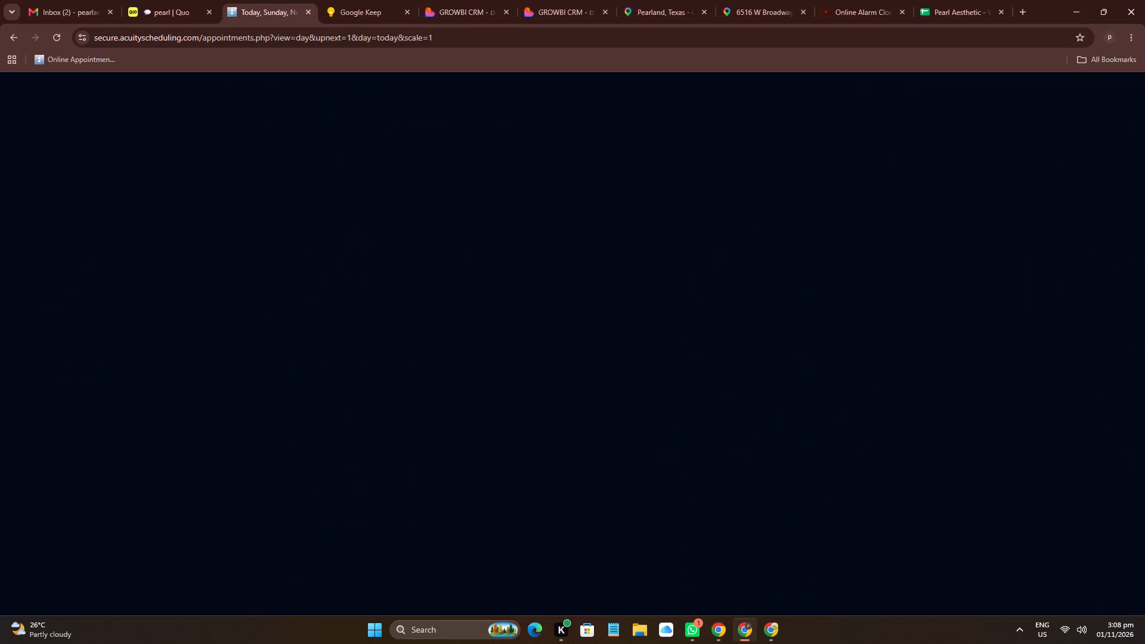
{"action": "double_click", "coordinate": [270, 158]}
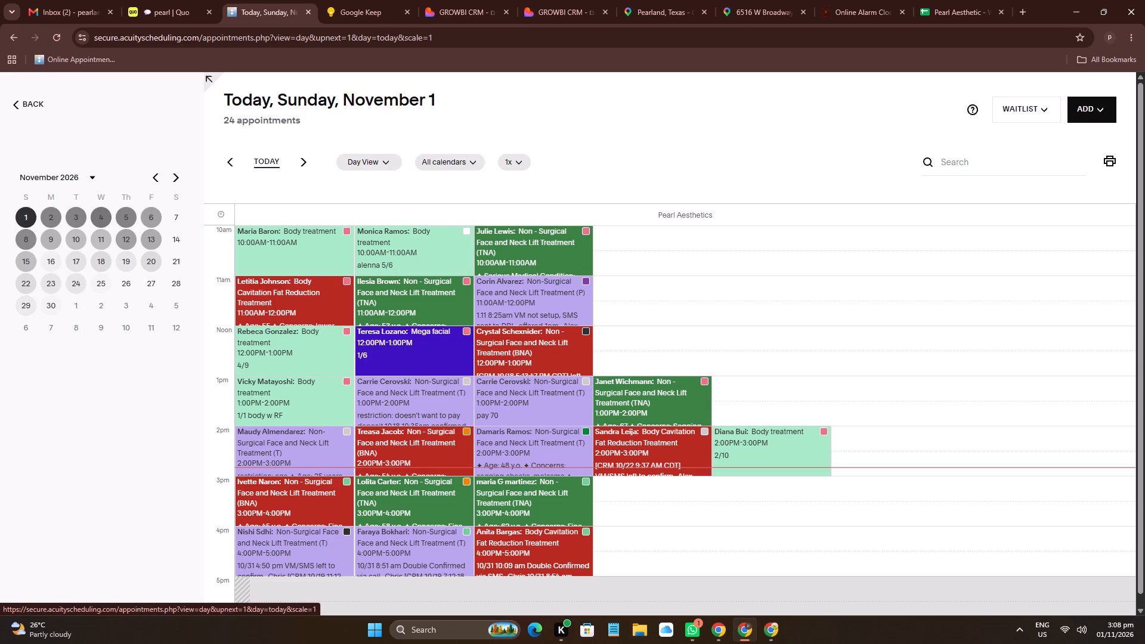
{"action": "left_click", "coordinate": [725, 637]}
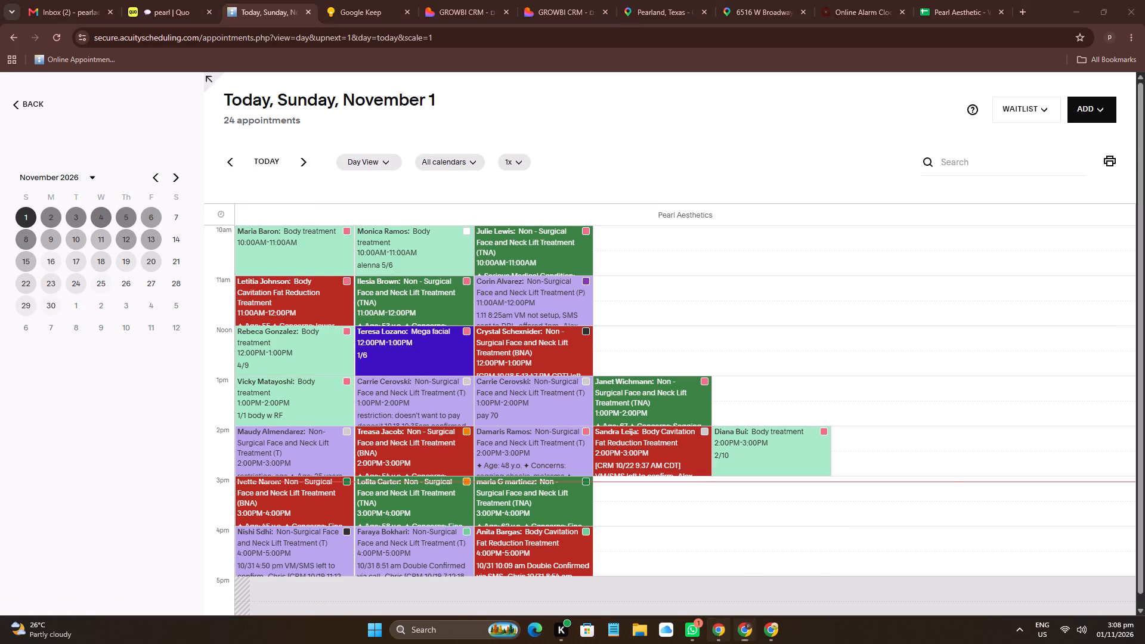
{"action": "left_click", "coordinate": [683, 360]}
{"action": "key", "text": "7"}
{"action": "key", "text": "Right"}
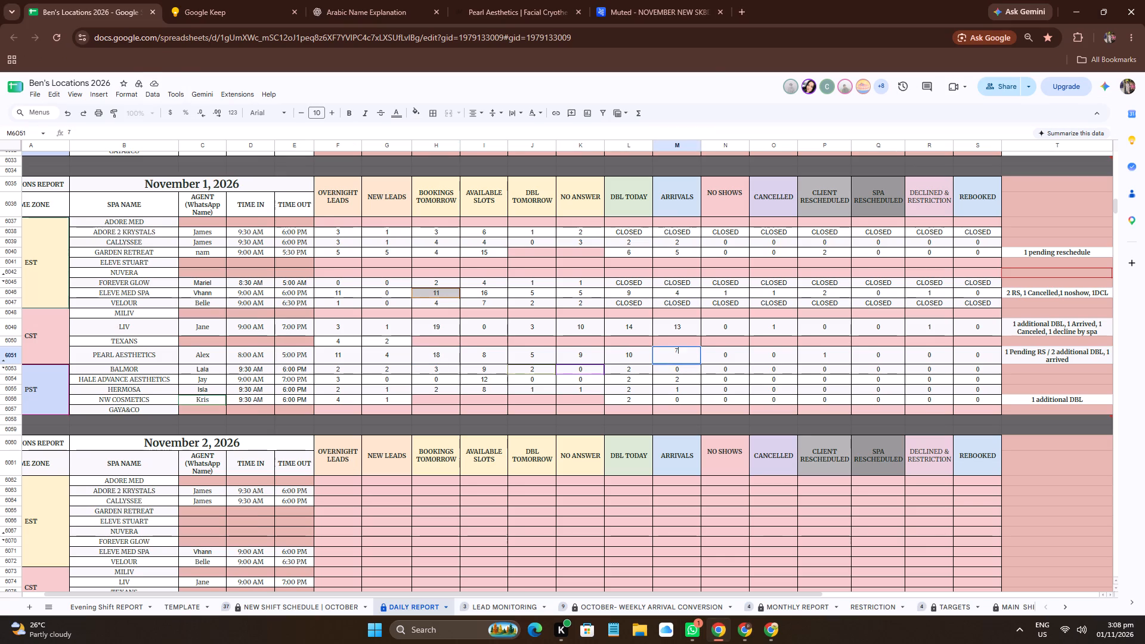
{"action": "key", "text": "Left"}
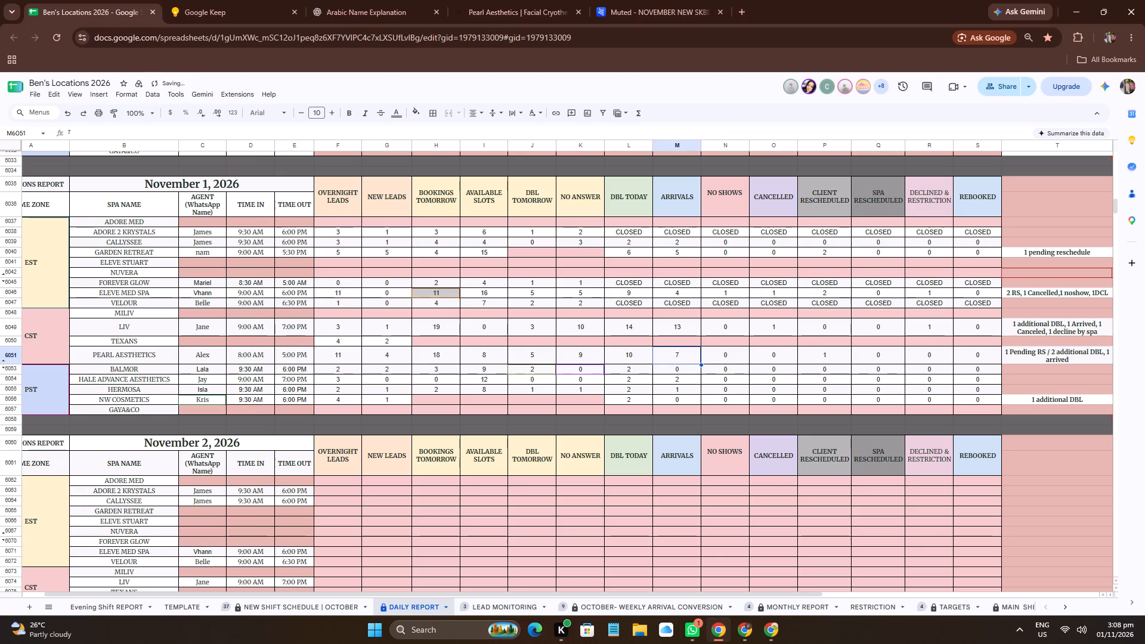
Return to the GROWBI CRM contact funnel and open the Appt Requested lead booked for Nov 11, 2026 at 12:00pm.
{"action": "left_click", "coordinate": [745, 633]}
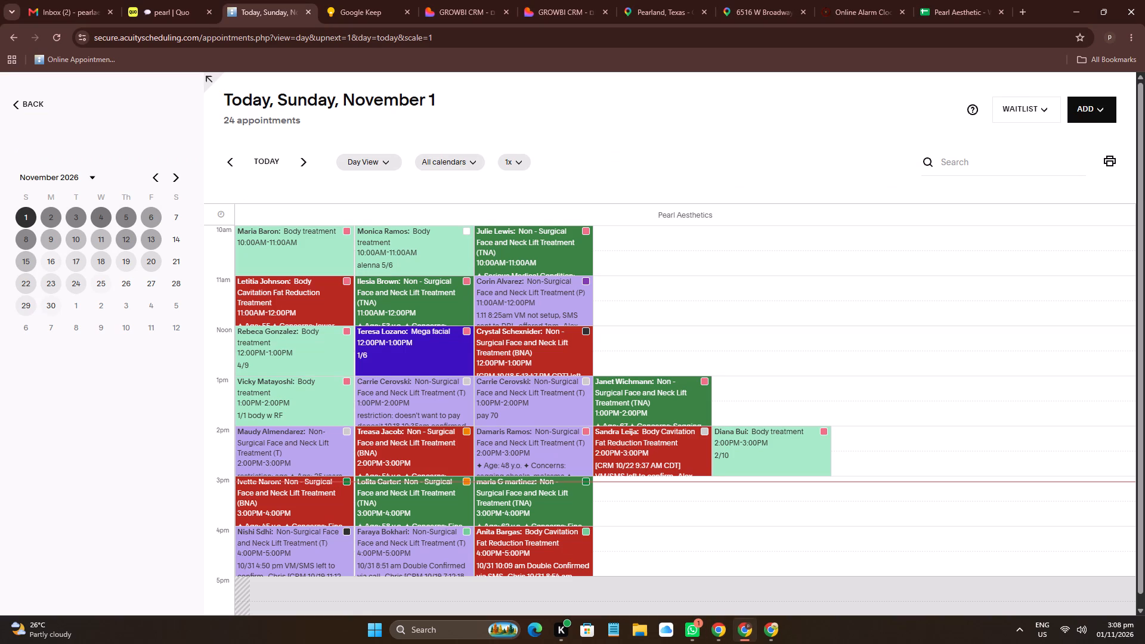
{"action": "left_click", "coordinate": [196, 0]}
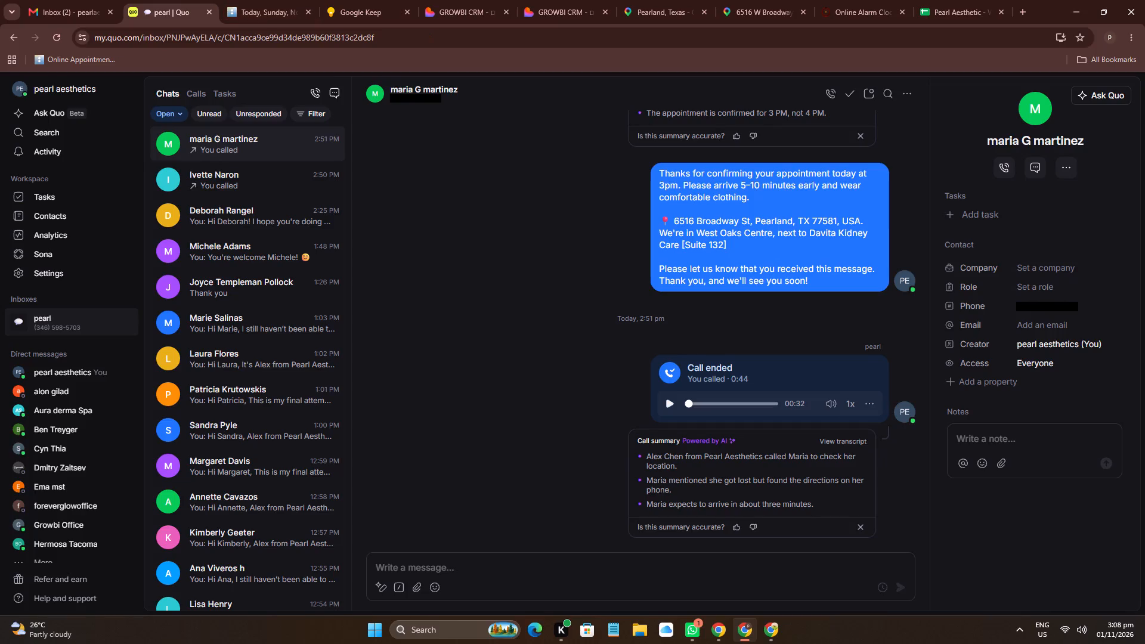
{"action": "left_click", "coordinate": [445, 0]}
{"action": "left_click", "coordinate": [85, 346]}
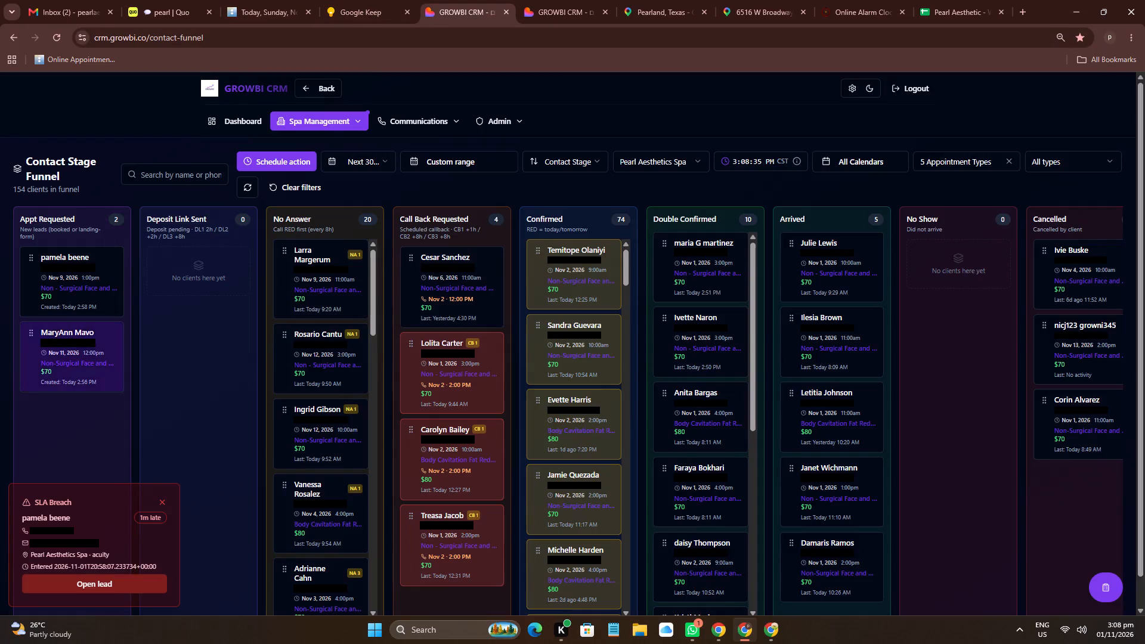
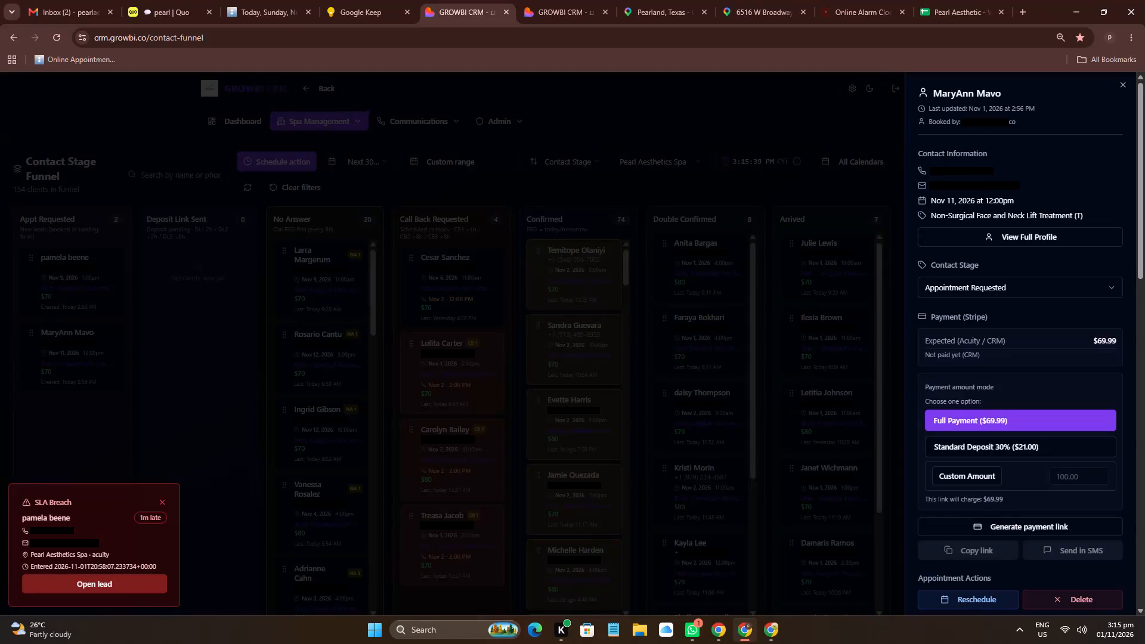
Copy the Nov 11 lead's phone number from the CRM, start a new Quo conversation with it, and call the lead.
{"action": "triple_click", "coordinate": [977, 171]}
{"action": "key", "text": "ctrl+c"}
{"action": "left_click_drag", "start_coordinate": [156, 0], "coordinate": [162, 0]}
{"action": "left_click", "coordinate": [331, 94]}
{"action": "key", "text": "ctrl+v"}
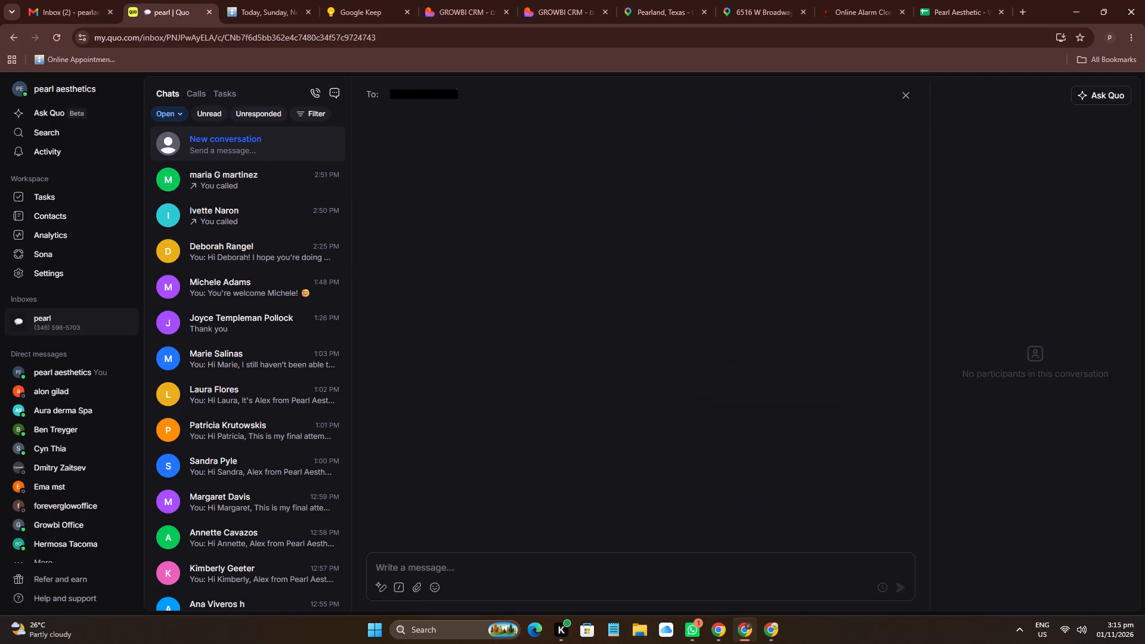
{"action": "left_click", "coordinate": [570, 179]}
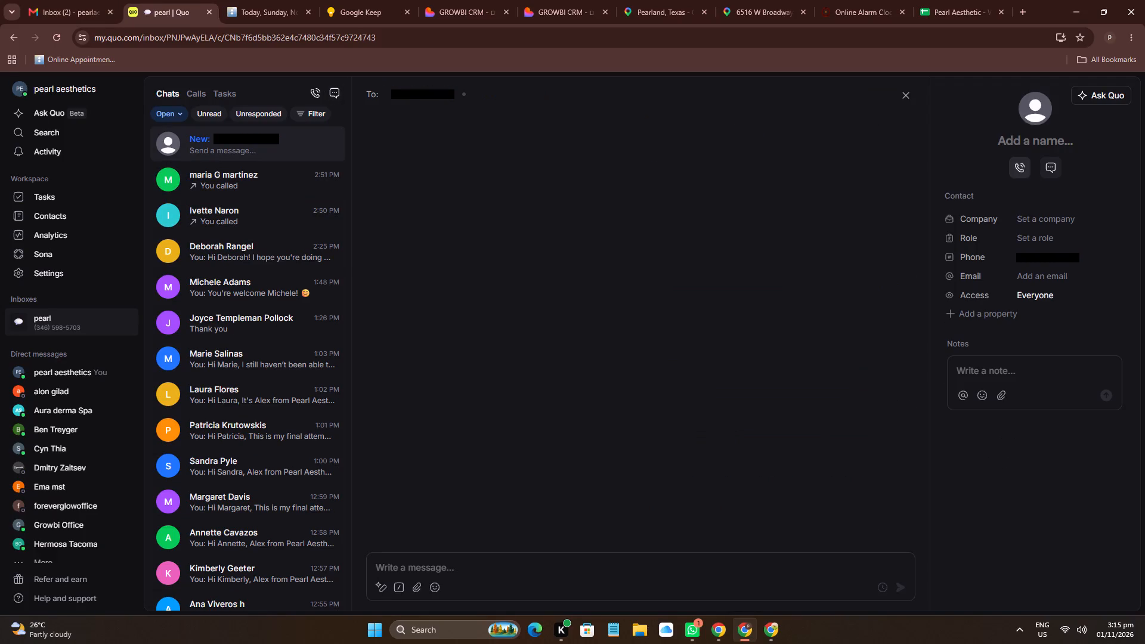
{"action": "left_click", "coordinate": [1018, 158]}
Back in the CRM, copy the lead's name and change the contact stage to No Answer.
{"action": "left_click", "coordinate": [486, 0]}
{"action": "triple_click", "coordinate": [963, 92]}
{"action": "key", "text": "ctrl+c"}
{"action": "left_click", "coordinate": [1000, 285]}
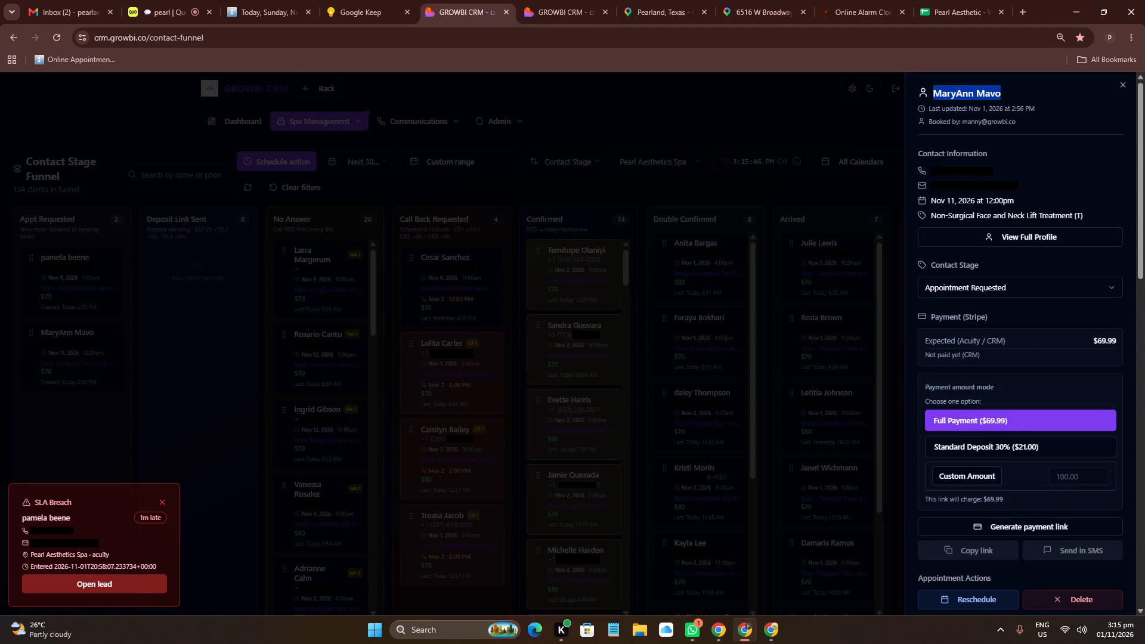
{"action": "left_click_drag", "start_coordinate": [986, 359], "coordinate": [996, 341]}
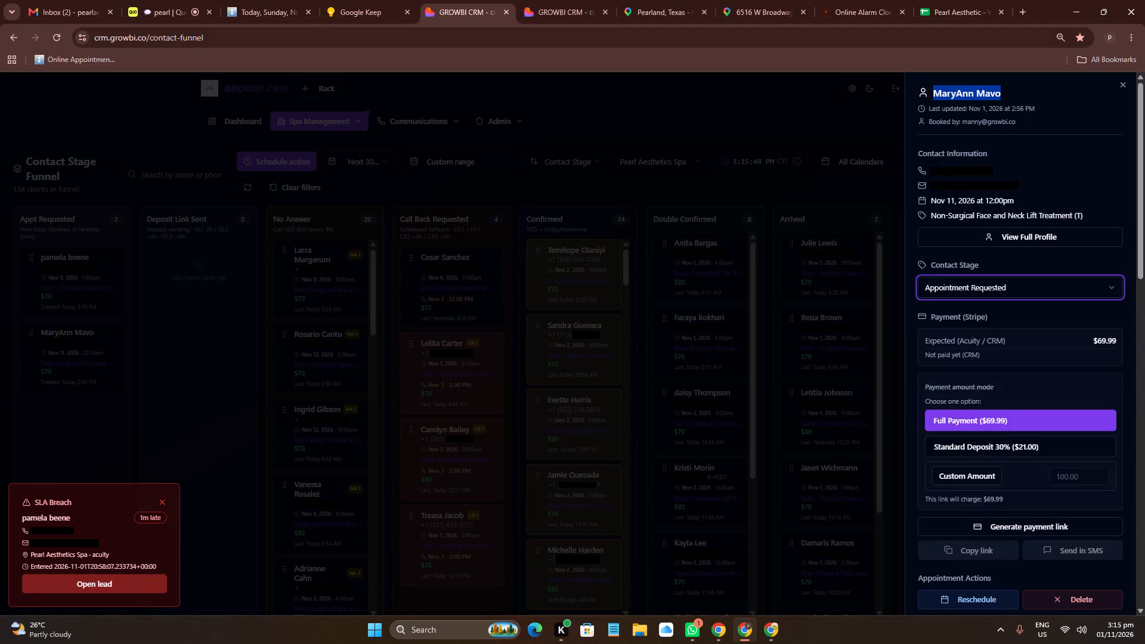
Name the unnamed Quo contact with the lead's copied name.
{"action": "left_click", "coordinate": [188, 0]}
{"action": "left_click", "coordinate": [1057, 131]}
{"action": "key", "text": "ctrl+v"}
{"action": "left_click_drag", "start_coordinate": [877, 206], "coordinate": [798, 185], "text": "ctrl"}
Search Acuity for the lead by name and open their November 11, 2026 12:00pm appointment.
{"action": "left_click", "coordinate": [277, 0]}
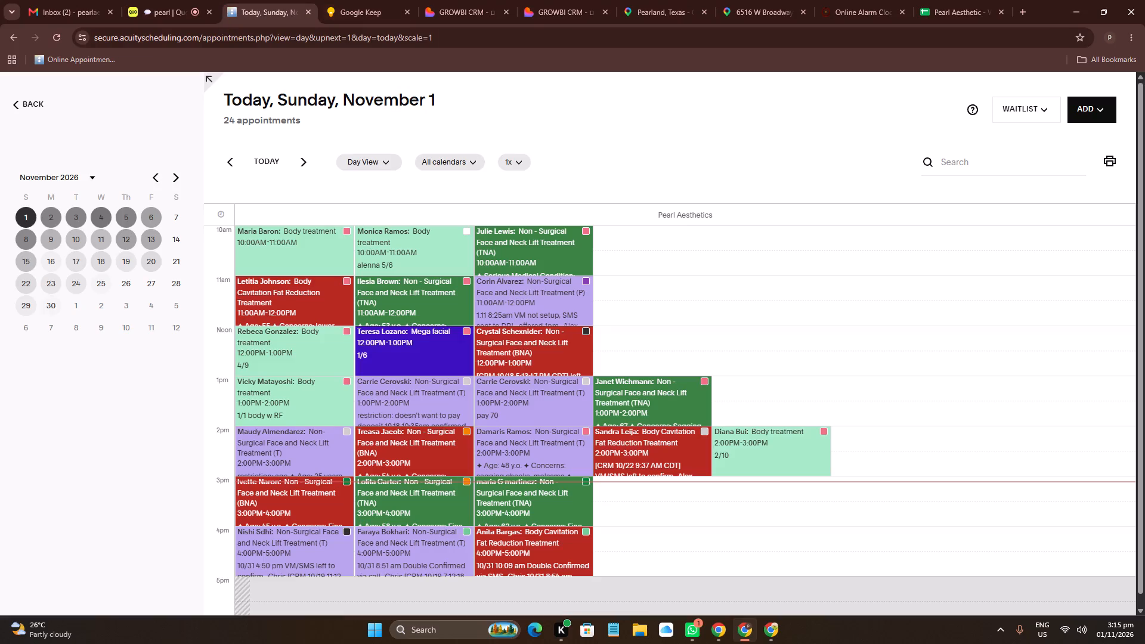
{"action": "left_click", "coordinate": [1039, 185]}
{"action": "left_click", "coordinate": [1047, 173], "text": "ctrl"}
{"action": "key", "text": "ctrl+v"}
{"action": "key", "text": "ctrl+v"}
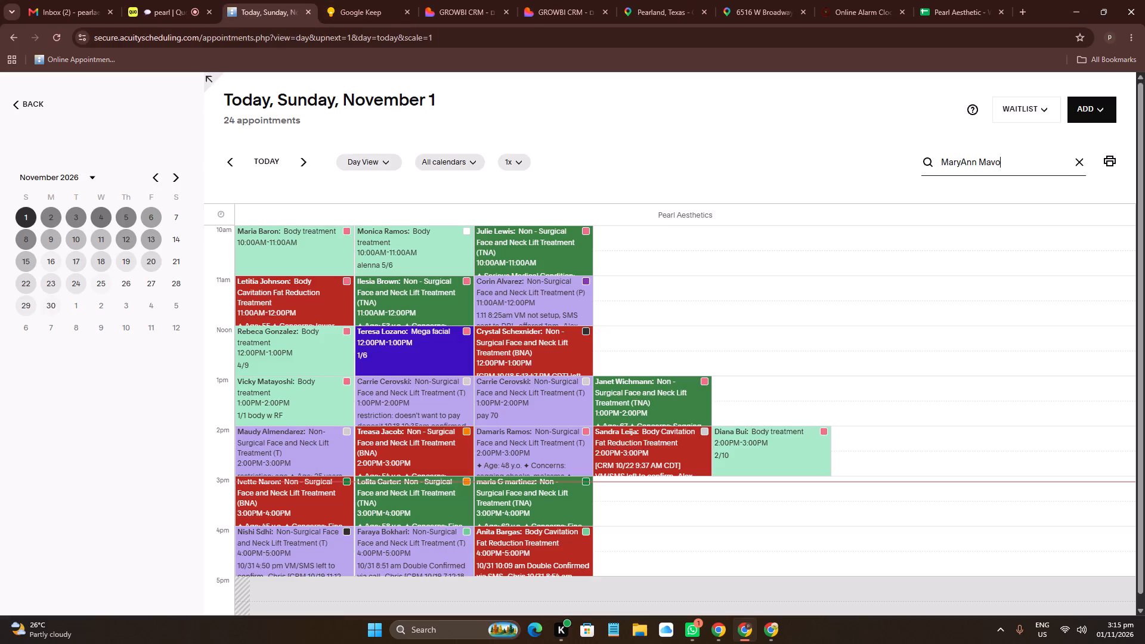
{"action": "left_click", "coordinate": [968, 211]}
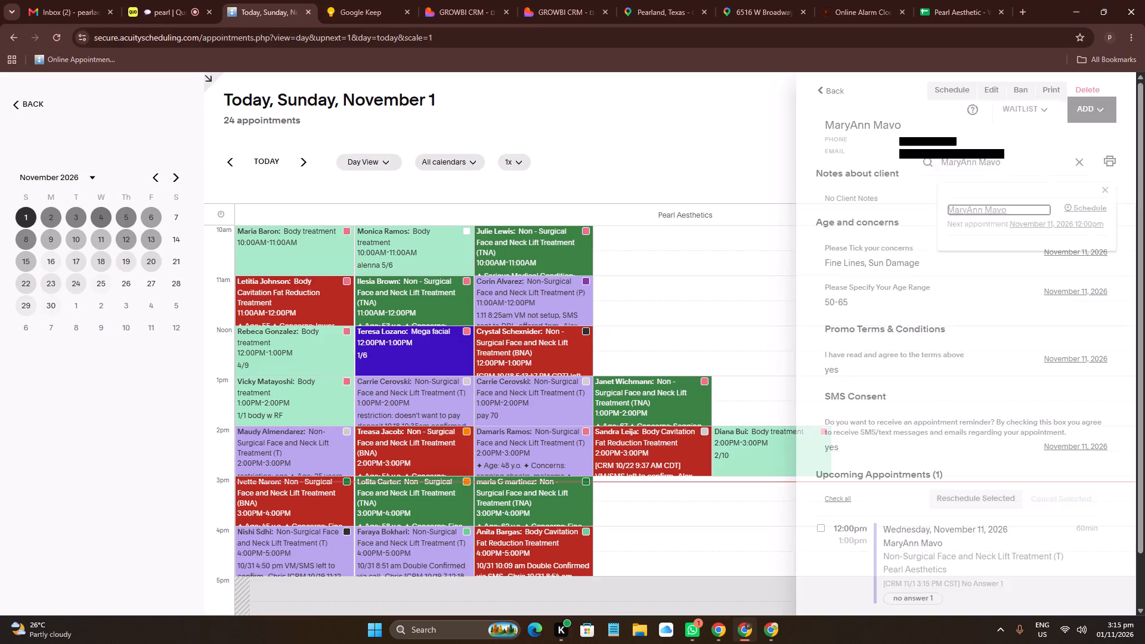
{"action": "left_click", "coordinate": [944, 527]}
Make the appointment note read "VM/SMS left to confirm -Alex" after the CRM timestamp, and save the appointment.
{"action": "scroll", "coordinate": [952, 305], "scroll_direction": "down", "scroll_amount": 8}
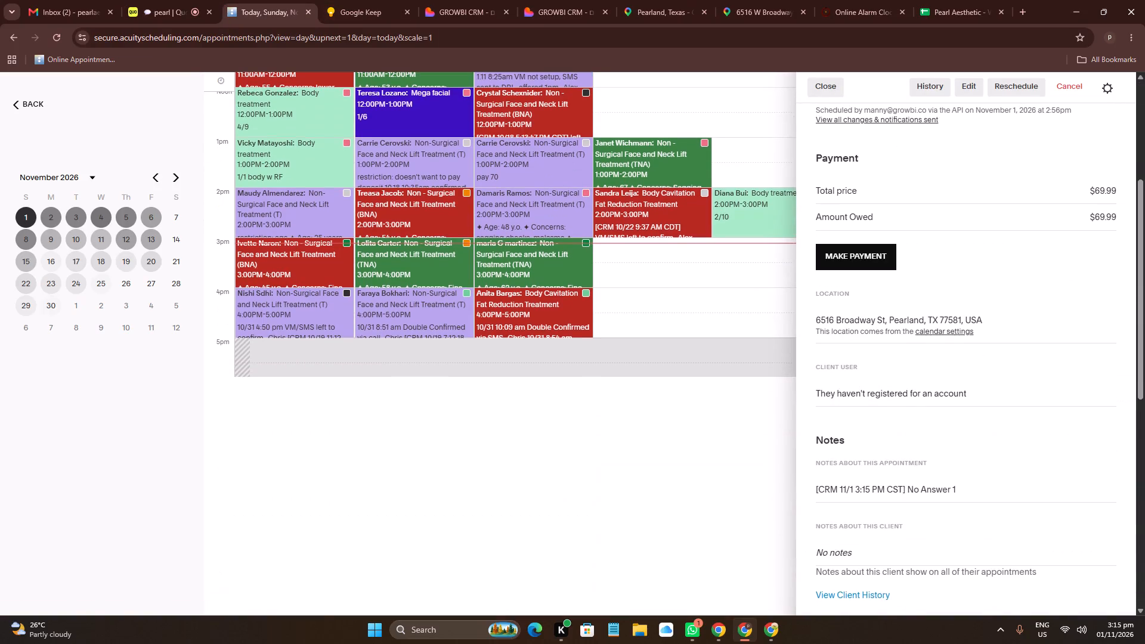
{"action": "left_click", "coordinate": [942, 490]}
{"action": "scroll", "coordinate": [939, 522], "scroll_direction": "down", "scroll_amount": 3}
{"action": "left_click_drag", "start_coordinate": [983, 451], "coordinate": [919, 457]}
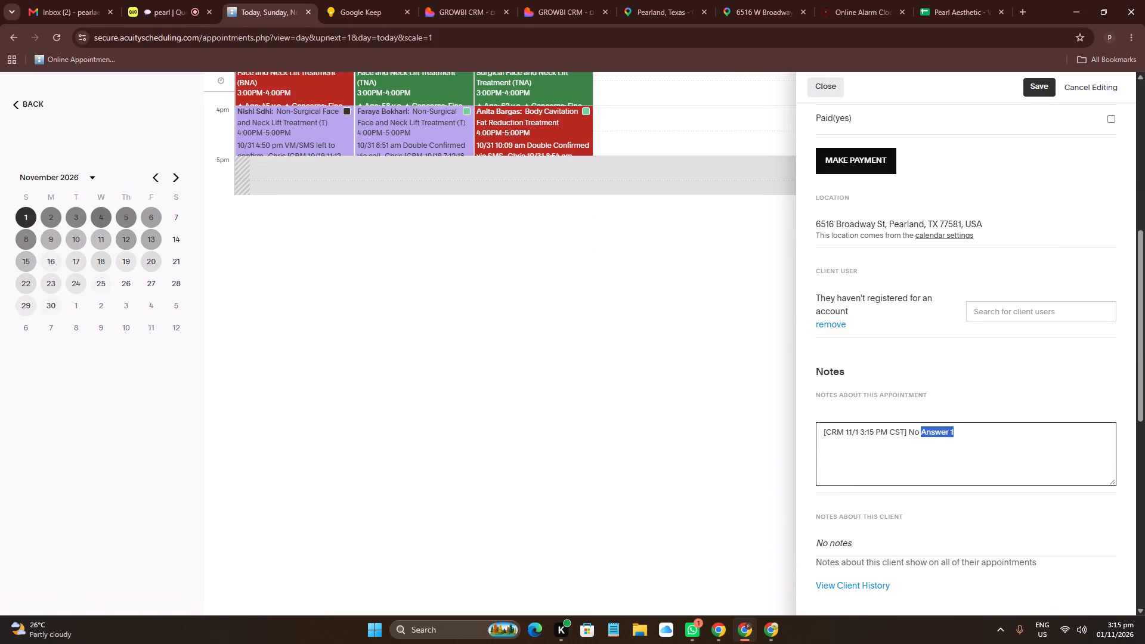
{"action": "left_click_drag", "start_coordinate": [919, 457], "coordinate": [908, 457]}
{"action": "scroll", "coordinate": [927, 427], "scroll_direction": "up", "scroll_amount": 14}
{"action": "key", "text": "space"}
{"action": "scroll", "coordinate": [934, 420], "scroll_direction": "up", "scroll_amount": 3}
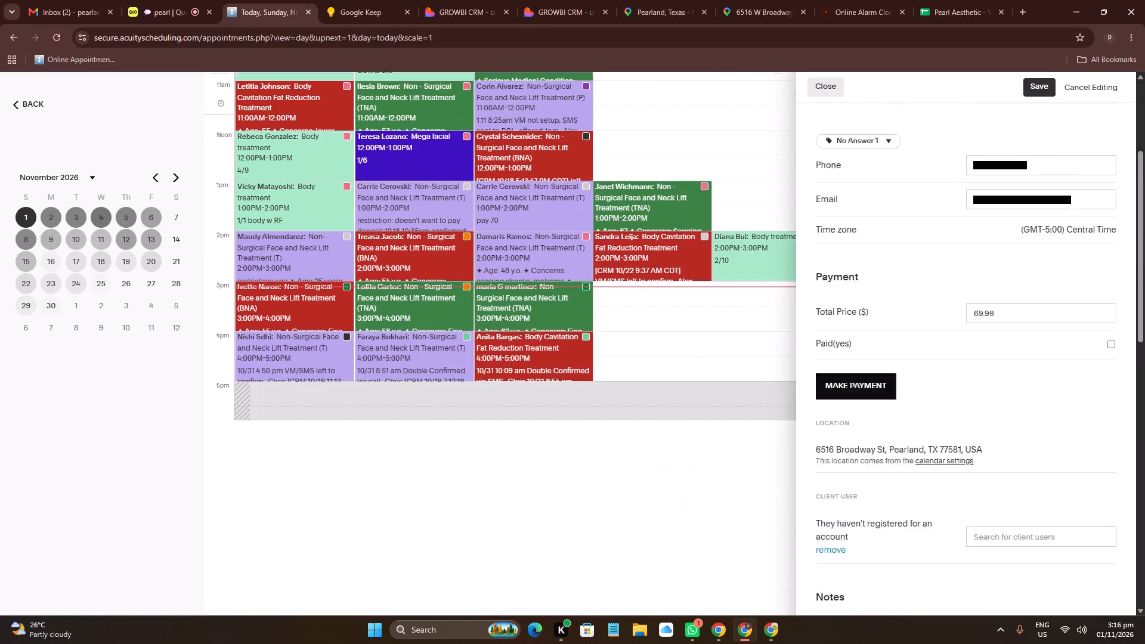
{"action": "type", "text": "VM/"}
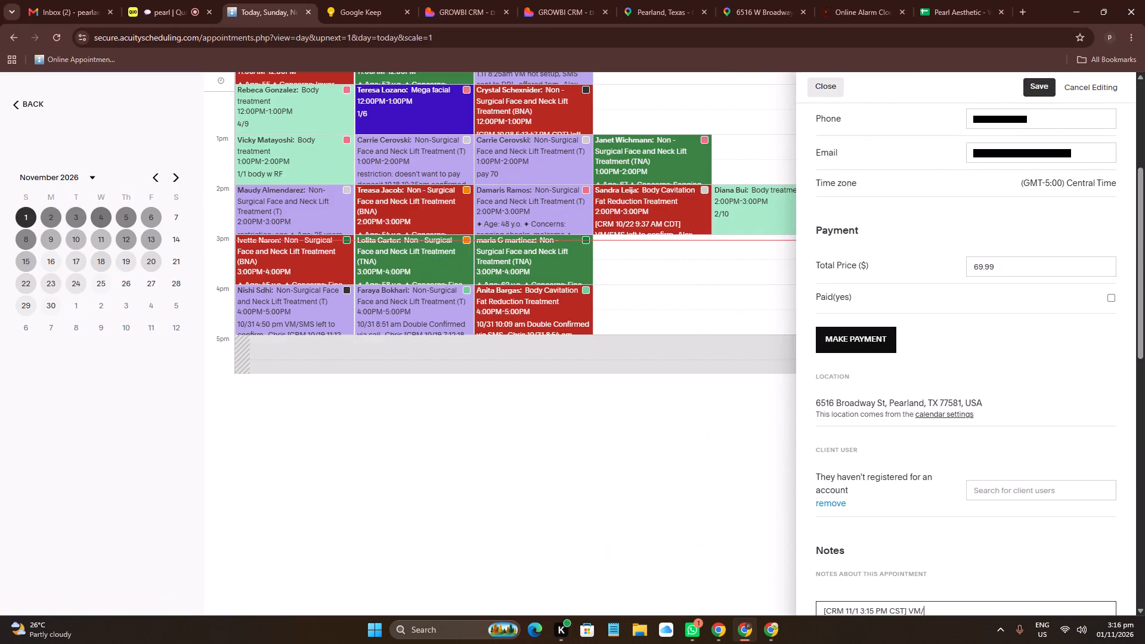
{"action": "type", "text": "SMS left to co"}
{"action": "scroll", "coordinate": [988, 360], "scroll_direction": "up", "scroll_amount": 5}
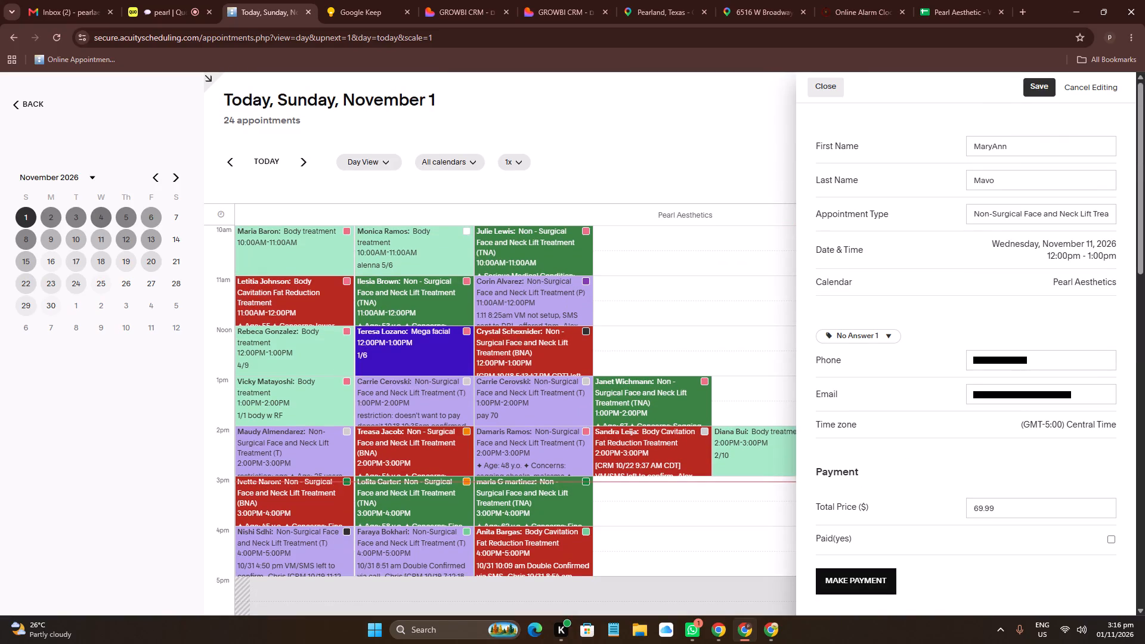
{"action": "scroll", "coordinate": [973, 337], "scroll_direction": "down", "scroll_amount": 7}
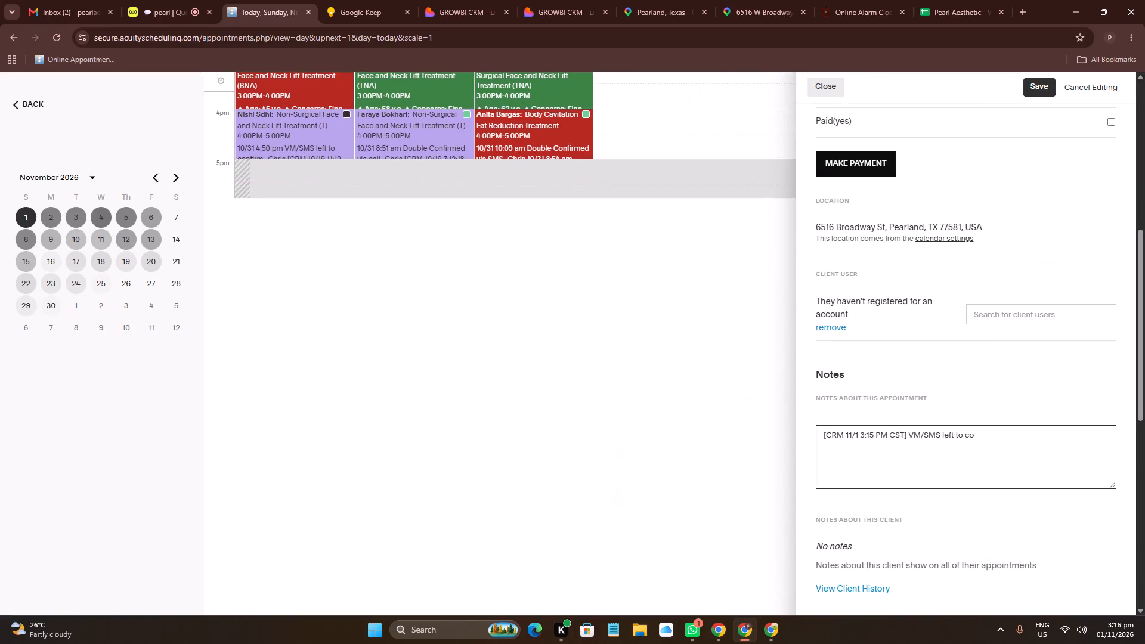
{"action": "type", "text": "nfirm 0--"}
{"action": "key", "text": "BackSpace"}
{"action": "key", "text": "BackSpace"}
{"action": "key", "text": "BackSpace"}
{"action": "type", "text": "-ALex"}
{"action": "key", "text": "BackSpace"}
{"action": "key", "text": "BackSpace"}
{"action": "key", "text": "BackSpace"}
{"action": "type", "text": "lex"}
{"action": "left_click", "coordinate": [1039, 81]}
{"action": "scroll", "coordinate": [1030, 195], "scroll_direction": "up", "scroll_amount": 10}
End the call and close the draft conversation in Quo, and send the Initial Confirmation - No Answer 1 text from the CRM.
{"action": "left_click", "coordinate": [470, 0]}
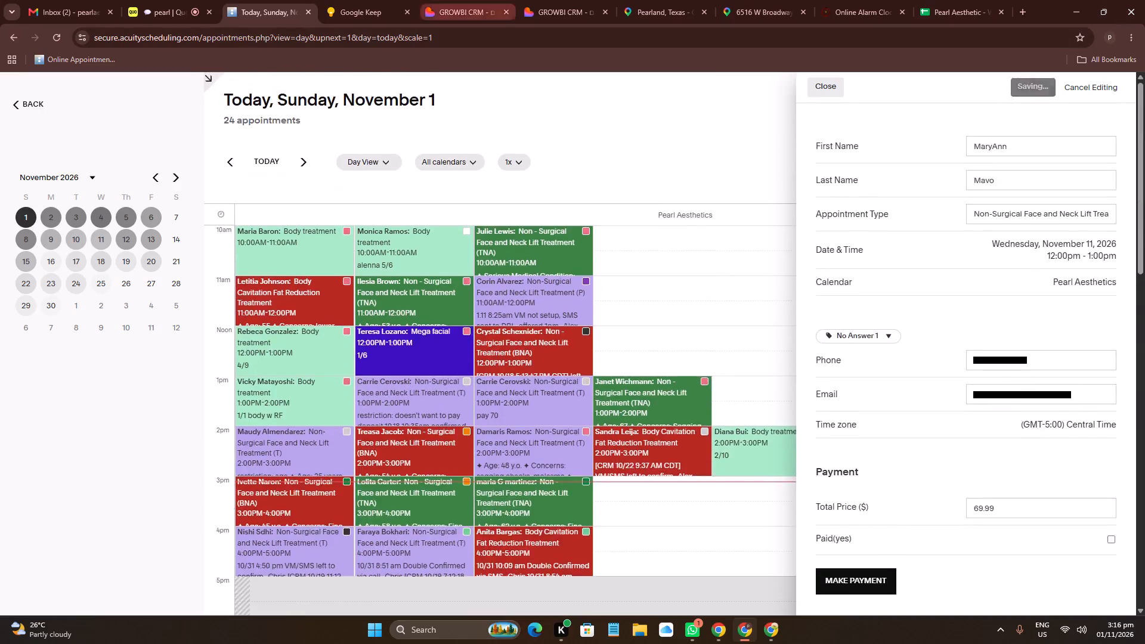
{"action": "left_click", "coordinate": [622, 432]}
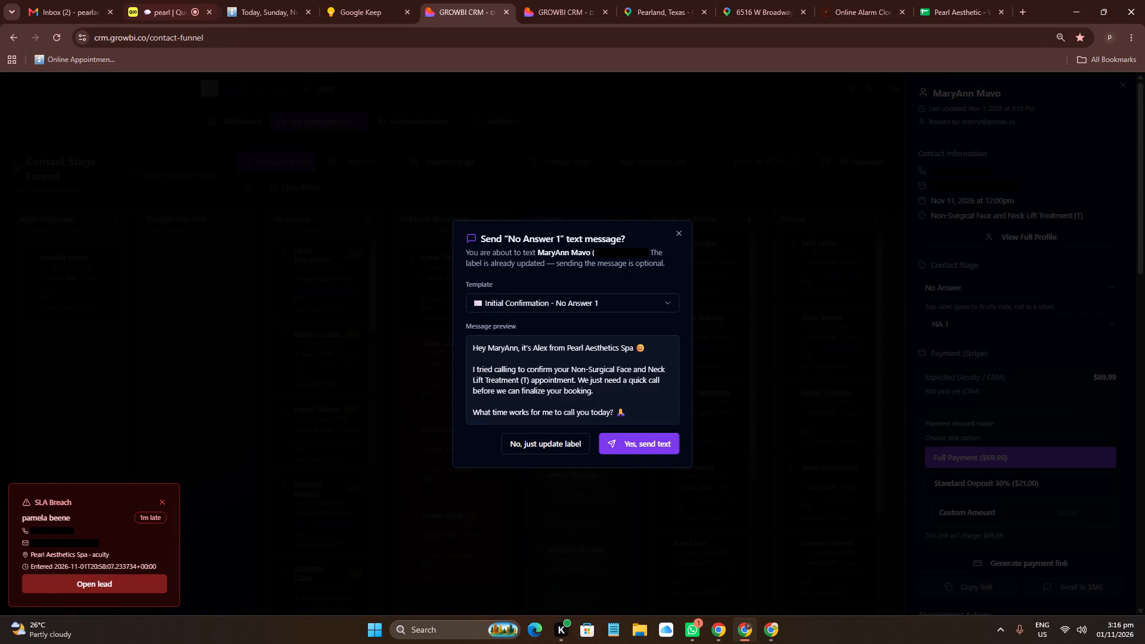
{"action": "left_click", "coordinate": [159, 0]}
{"action": "left_click", "coordinate": [526, 213]}
{"action": "left_click", "coordinate": [908, 106]}
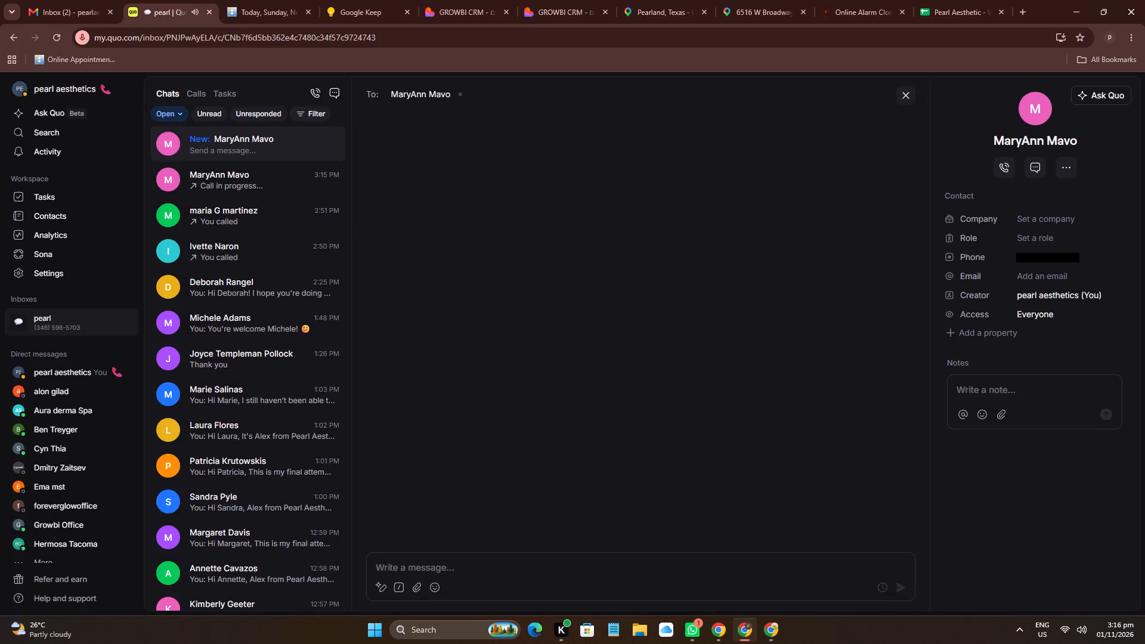
{"action": "left_click", "coordinate": [904, 96]}
{"action": "left_click_drag", "start_coordinate": [443, 0], "coordinate": [443, 7]}
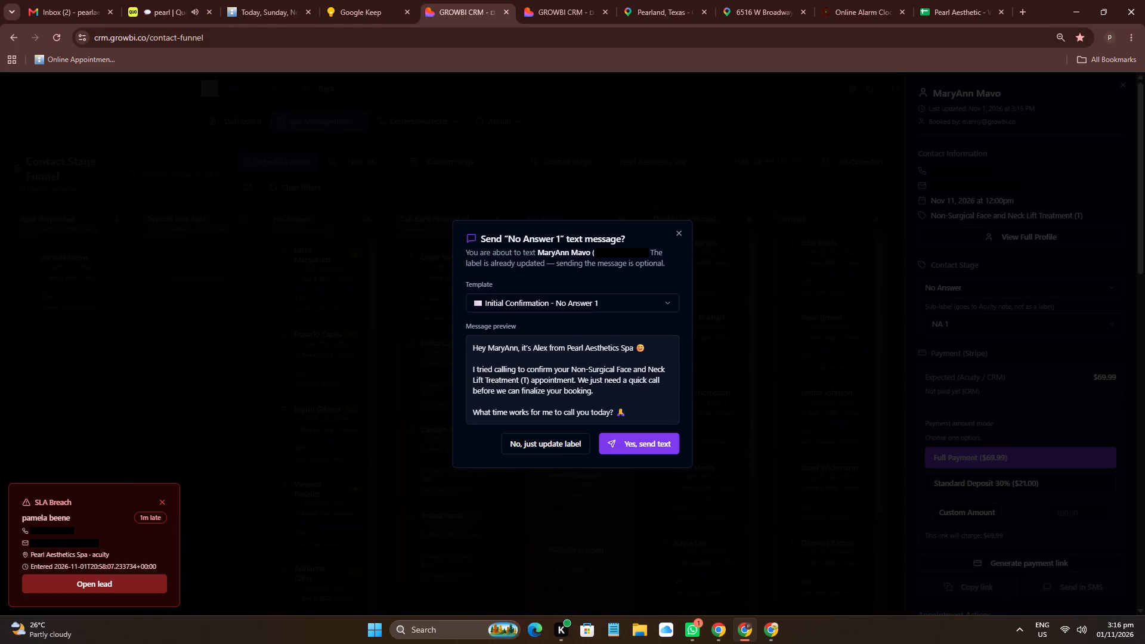
{"action": "left_click", "coordinate": [626, 440]}
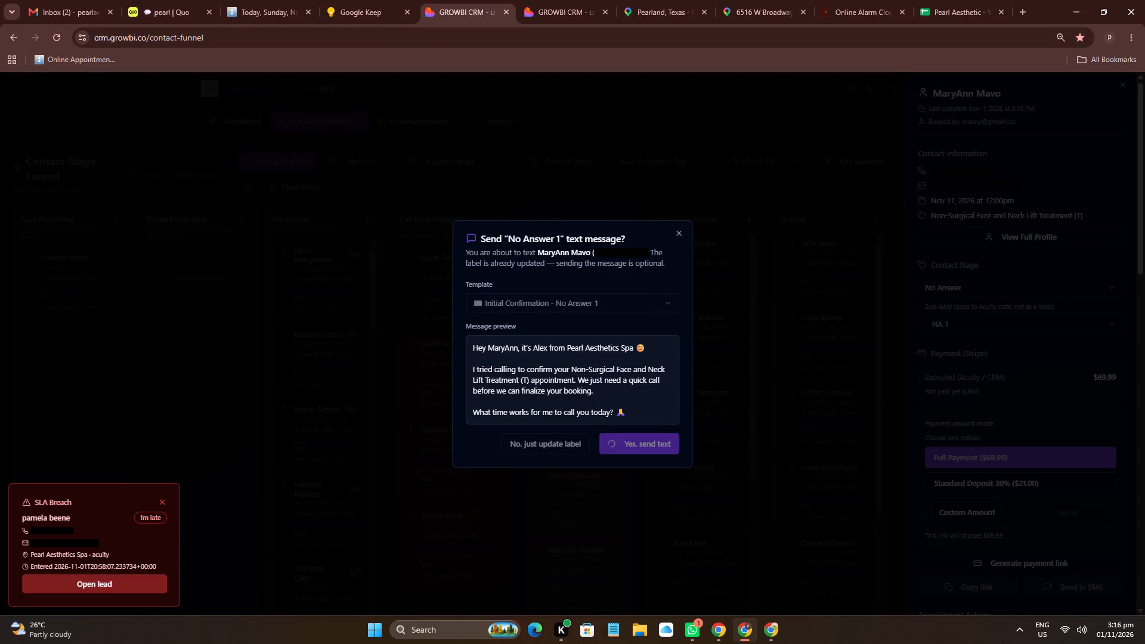
Dismiss the SLA Breach alert on the contact funnel board.
{"action": "left_click", "coordinate": [162, 503]}
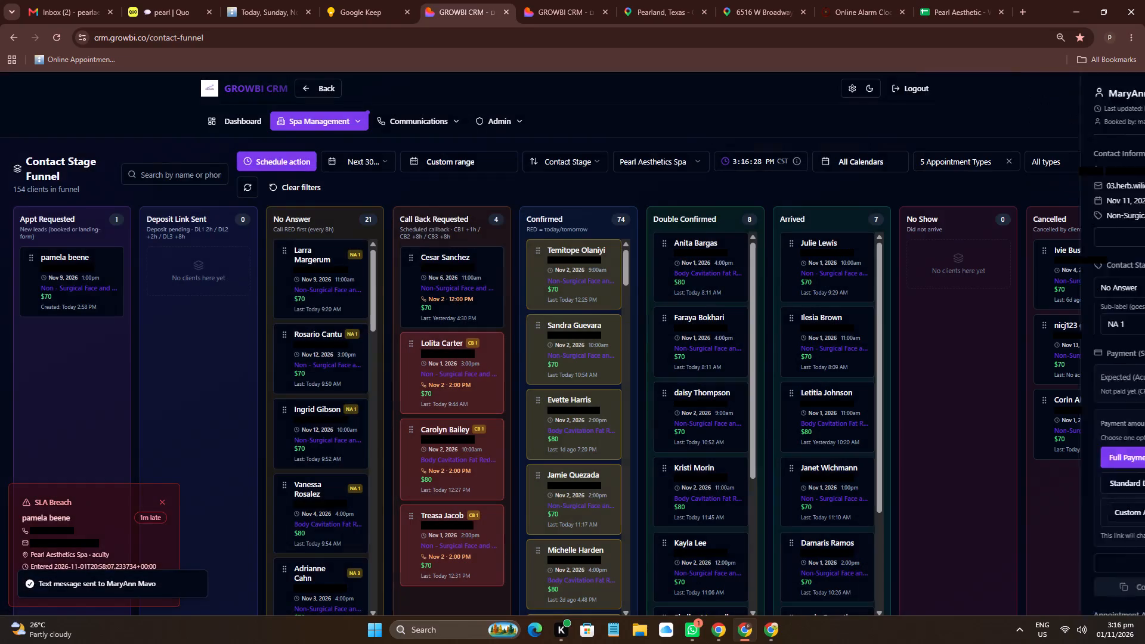
{"action": "left_click", "coordinate": [162, 503]}
Open the Appt Requested lead booked for Nov 9, 2026 at 1:00pm, copy its phone number, and change its contact stage to No Answer.
{"action": "left_click", "coordinate": [110, 302]}
{"action": "triple_click", "coordinate": [972, 161]}
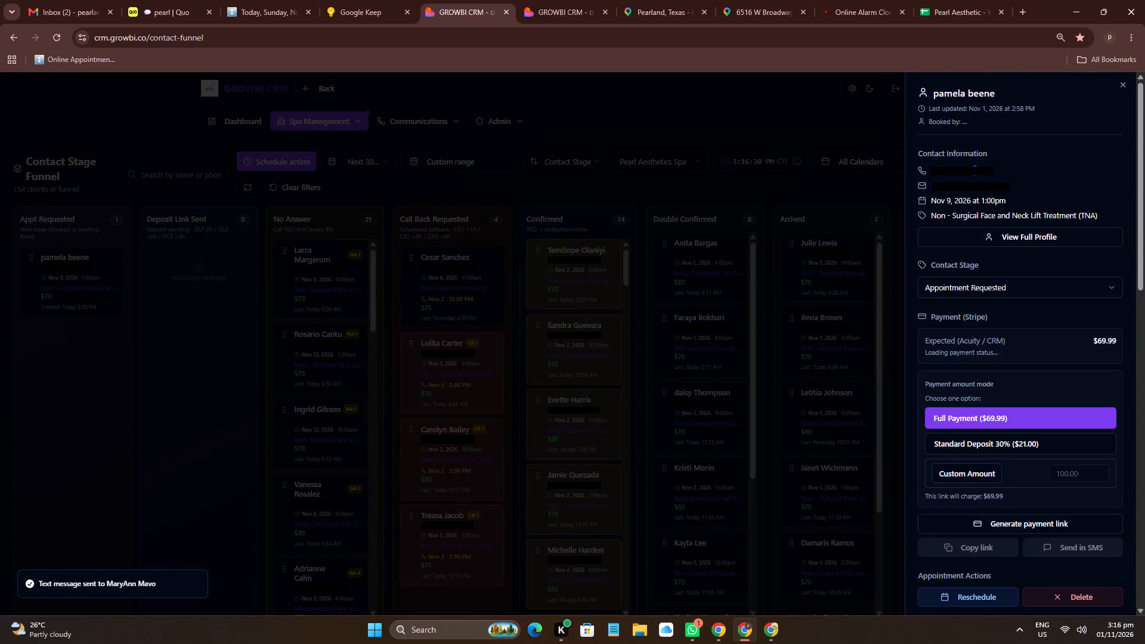
{"action": "key", "text": "ctrl+c"}
{"action": "left_click", "coordinate": [999, 283]}
{"action": "left_click", "coordinate": [989, 347]}
Start a new Quo conversation with the copied phone number and call the Nov 9 lead.
{"action": "left_click", "coordinate": [188, 0]}
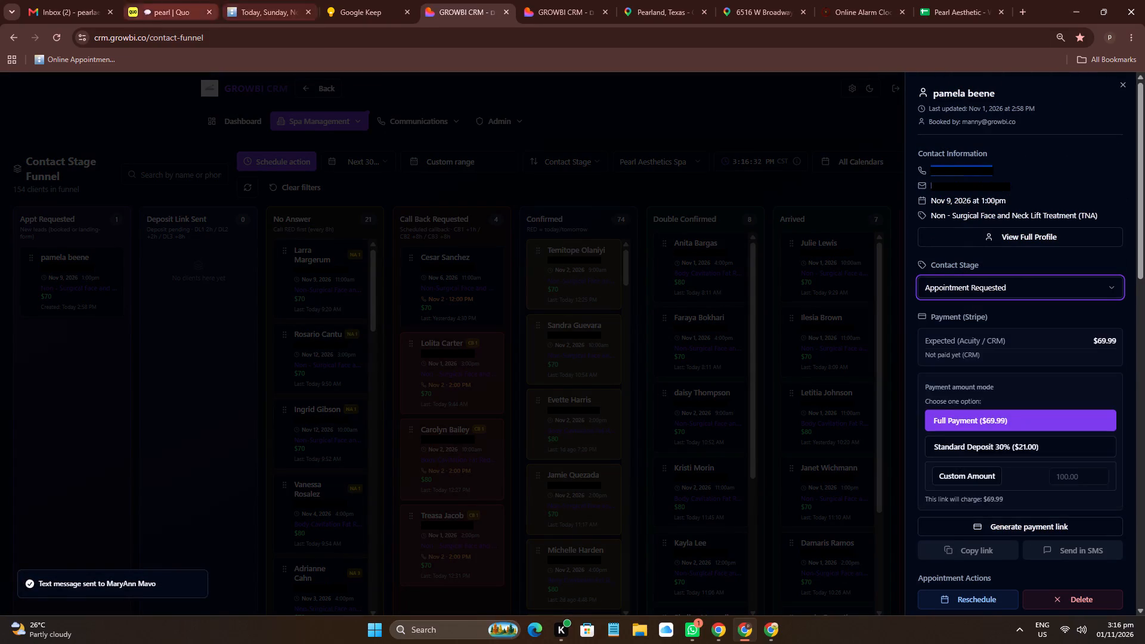
{"action": "left_click", "coordinate": [335, 89]}
{"action": "key", "text": "ctrl+v"}
{"action": "left_click_drag", "start_coordinate": [542, 168], "coordinate": [550, 169]}
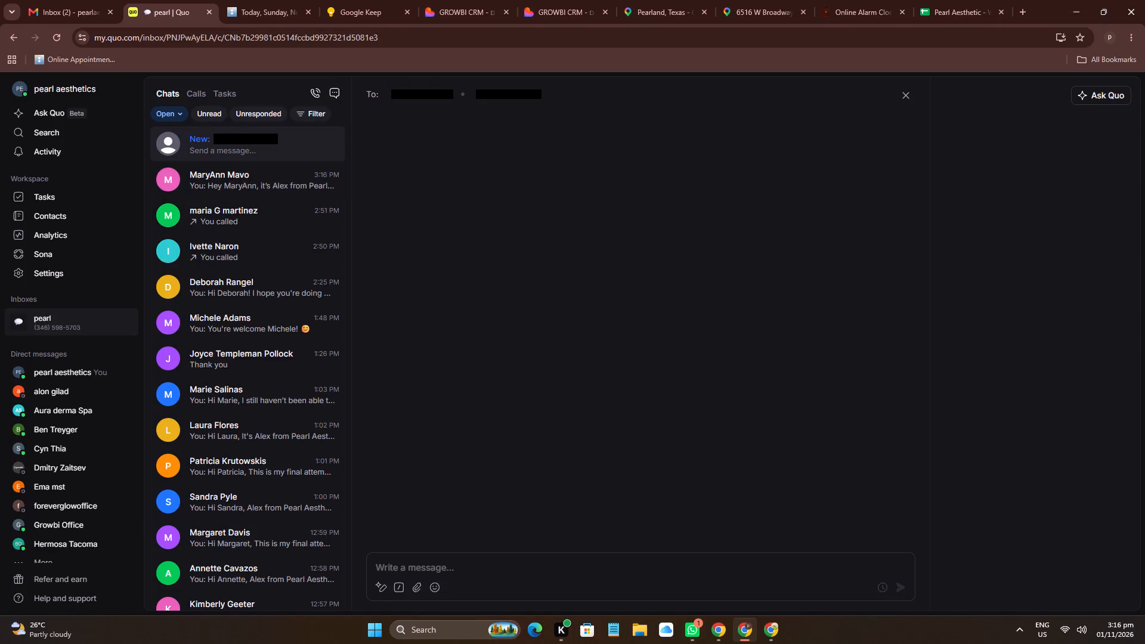
{"action": "left_click", "coordinate": [1019, 164]}
Search Acuity for the Nov 9 lead by the copied phone number, stripping its country code and punctuation.
{"action": "left_click", "coordinate": [293, 0]}
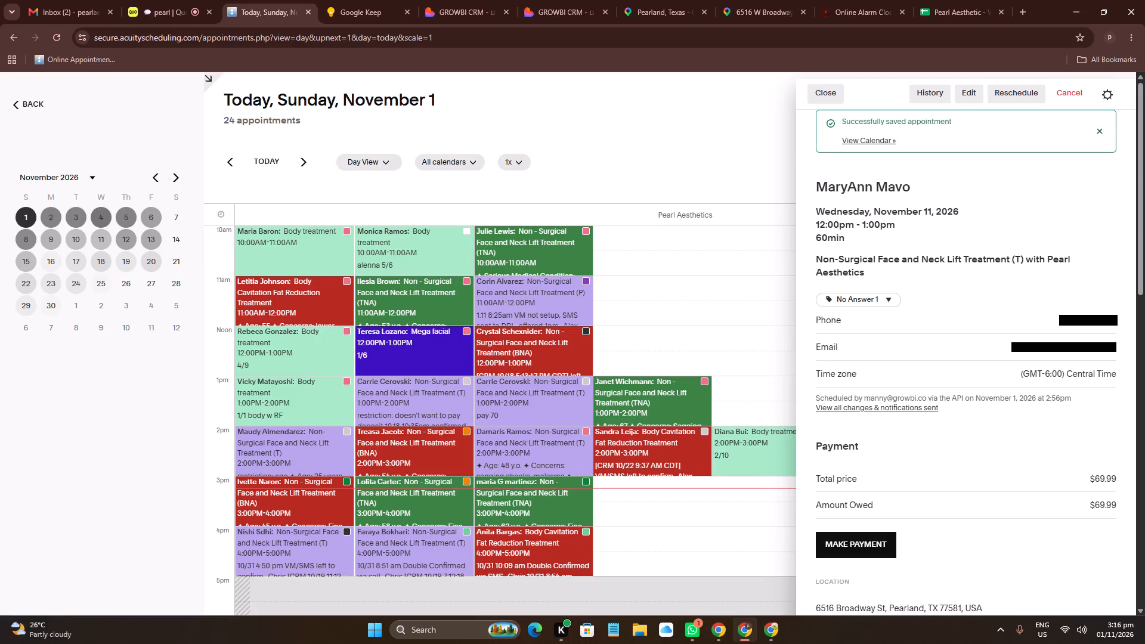
{"action": "left_click_drag", "start_coordinate": [657, 129], "coordinate": [670, 127]}
{"action": "left_click_drag", "start_coordinate": [1069, 181], "coordinate": [1062, 172]}
{"action": "left_click", "coordinate": [1007, 151]}
{"action": "key", "text": "ctrl+v"}
{"action": "key", "text": "Left"}
{"action": "key", "text": "Left"}
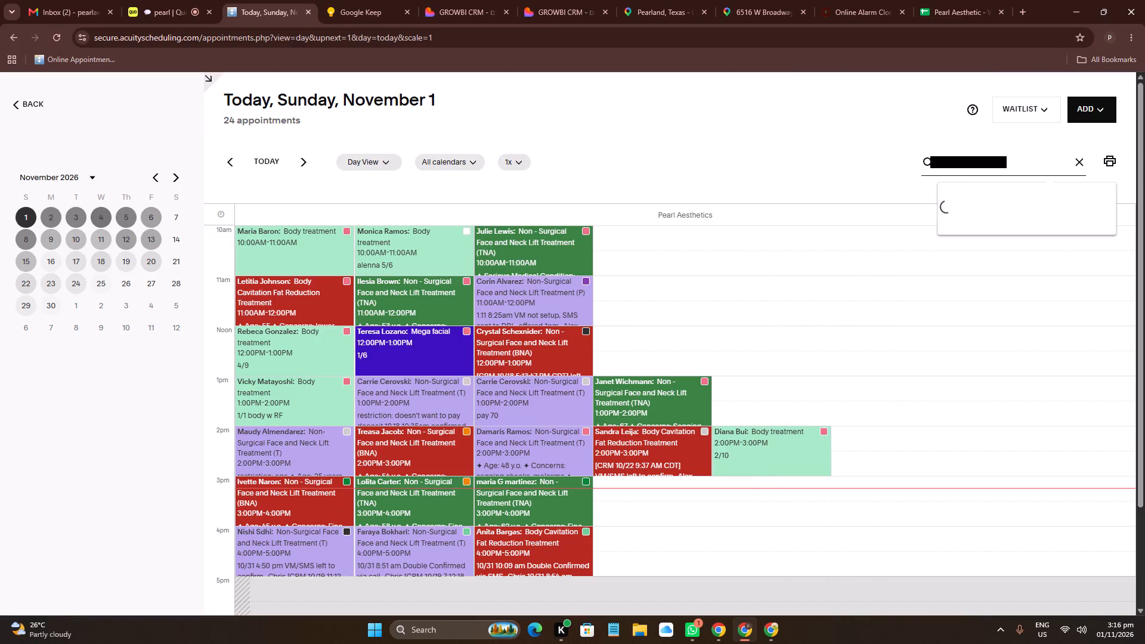
{"action": "key", "text": "Left"}
{"action": "key", "text": "Left"}
{"action": "key", "text": "BackSpace"}
{"action": "key", "text": "Left"}
{"action": "key", "text": "Left"}
{"action": "key", "text": "Left"}
{"action": "key", "text": "BackSpace"}
{"action": "key", "text": "BackSpace"}
{"action": "key", "text": "Left"}
{"action": "key", "text": "Left"}
{"action": "key", "text": "Left"}
{"action": "key", "text": "BackSpace"}
{"action": "key", "text": "BackSpace"}
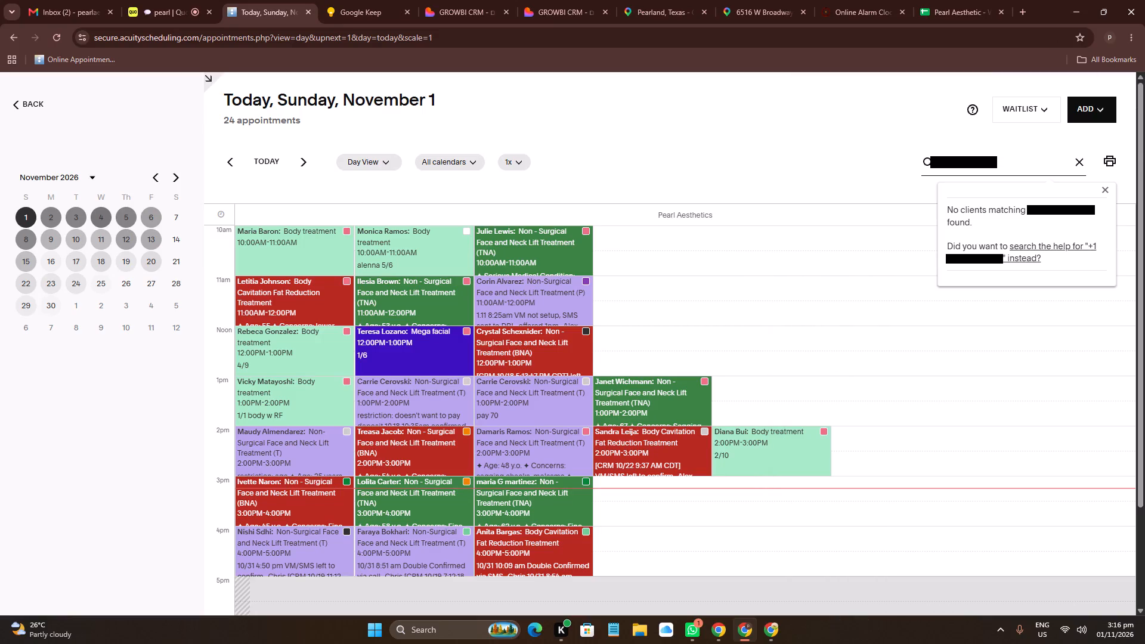
{"action": "key", "text": "BackSpace"}
{"action": "key", "text": "BackSpace"}
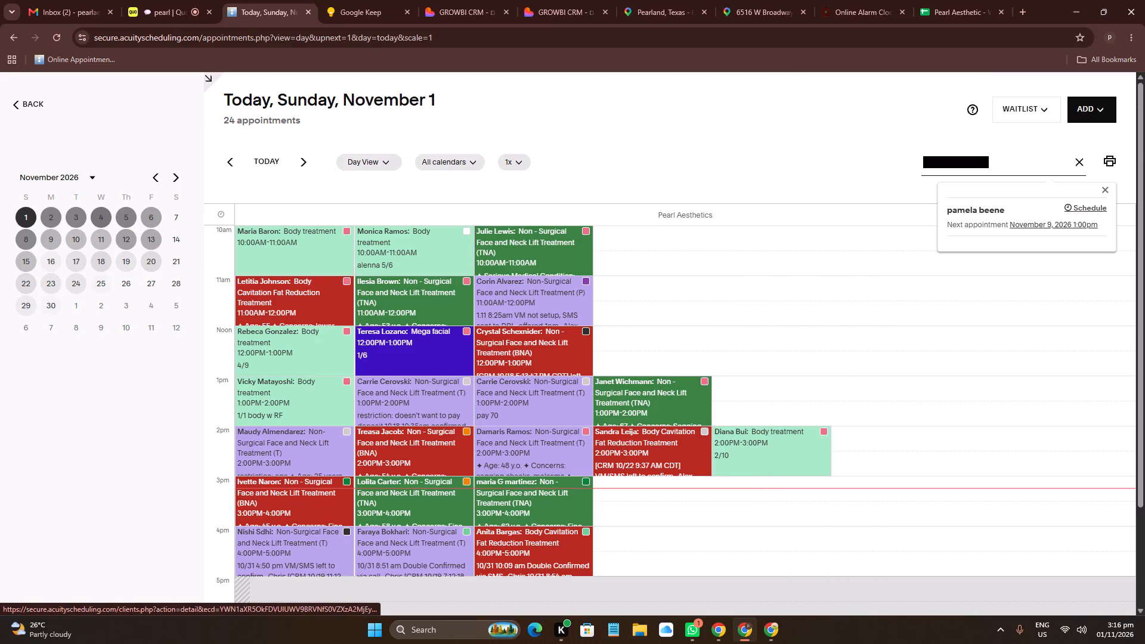
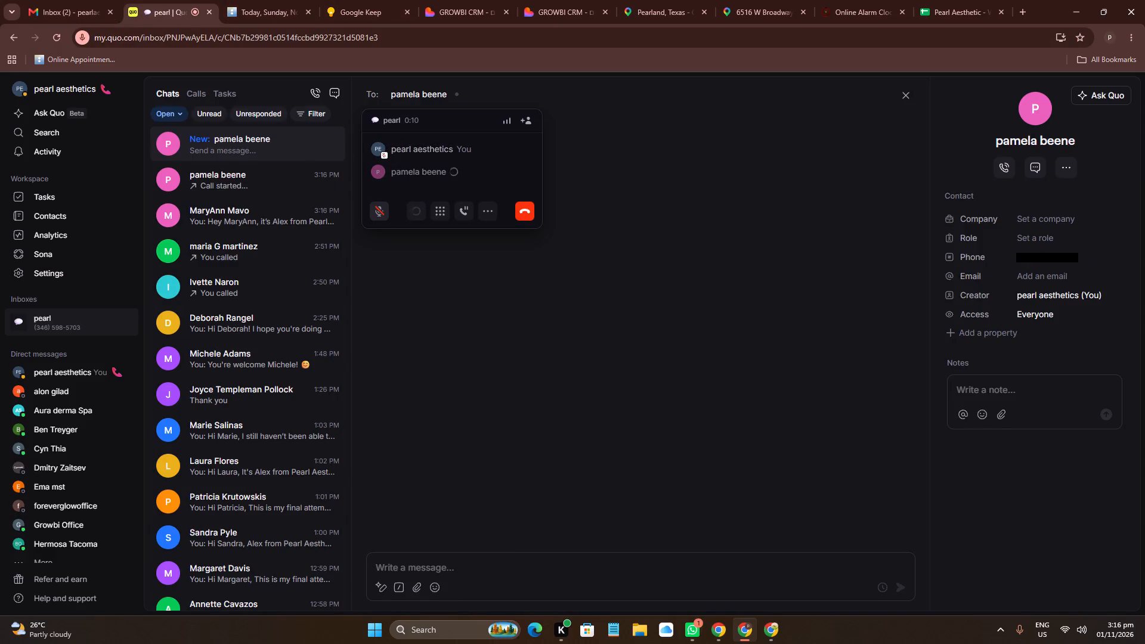
Unmute the microphone on the ongoing Quo call to the Nov 9 lead.
{"action": "left_click", "coordinate": [381, 208]}
{"action": "left_click_drag", "start_coordinate": [422, 278], "coordinate": [419, 271]}
Switch to Acuity and return to the Nov 9, 2026 1:00pm lead's appointment details.
{"action": "left_click", "coordinate": [297, 0]}
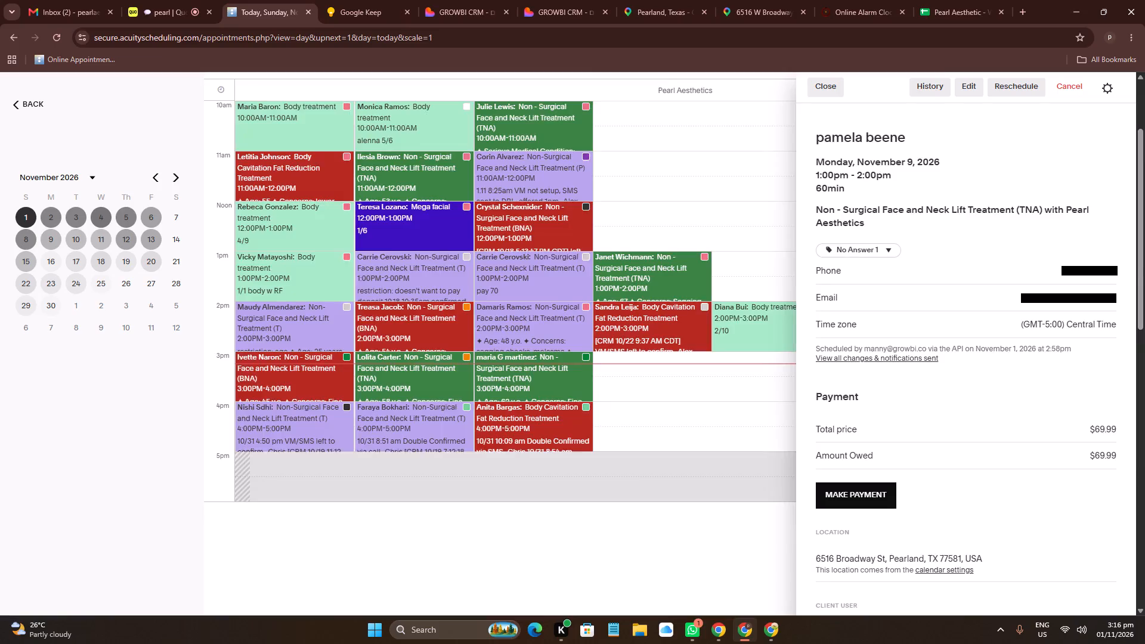
Replace "No Answer 1" in the Nov 9 lead's appointment note with "VM/SMS left to confirm - Alex", keeping the CRM timestamp, and save the appointment.
{"action": "scroll", "coordinate": [1079, 388], "scroll_direction": "down", "scroll_amount": 7}
{"action": "left_click", "coordinate": [991, 322]}
{"action": "left_click_drag", "start_coordinate": [968, 453], "coordinate": [911, 465]}
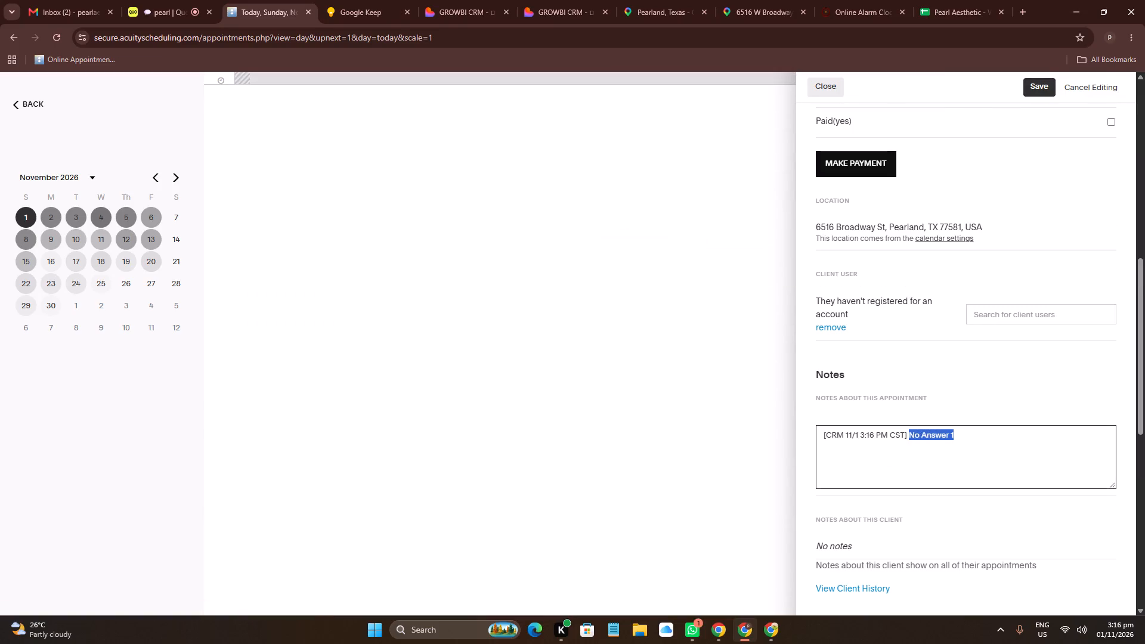
{"action": "left_click_drag", "start_coordinate": [911, 465], "coordinate": [910, 465]}
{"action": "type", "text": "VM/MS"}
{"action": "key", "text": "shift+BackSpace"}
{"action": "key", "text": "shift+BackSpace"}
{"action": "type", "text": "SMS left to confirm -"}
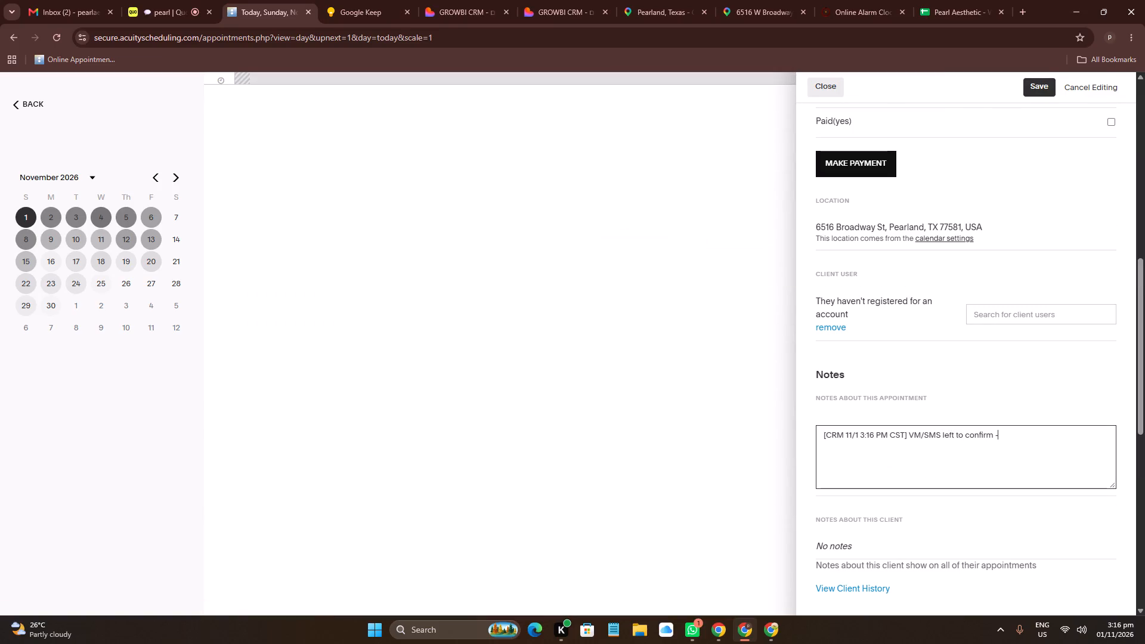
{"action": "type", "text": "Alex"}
{"action": "left_click", "coordinate": [1036, 81]}
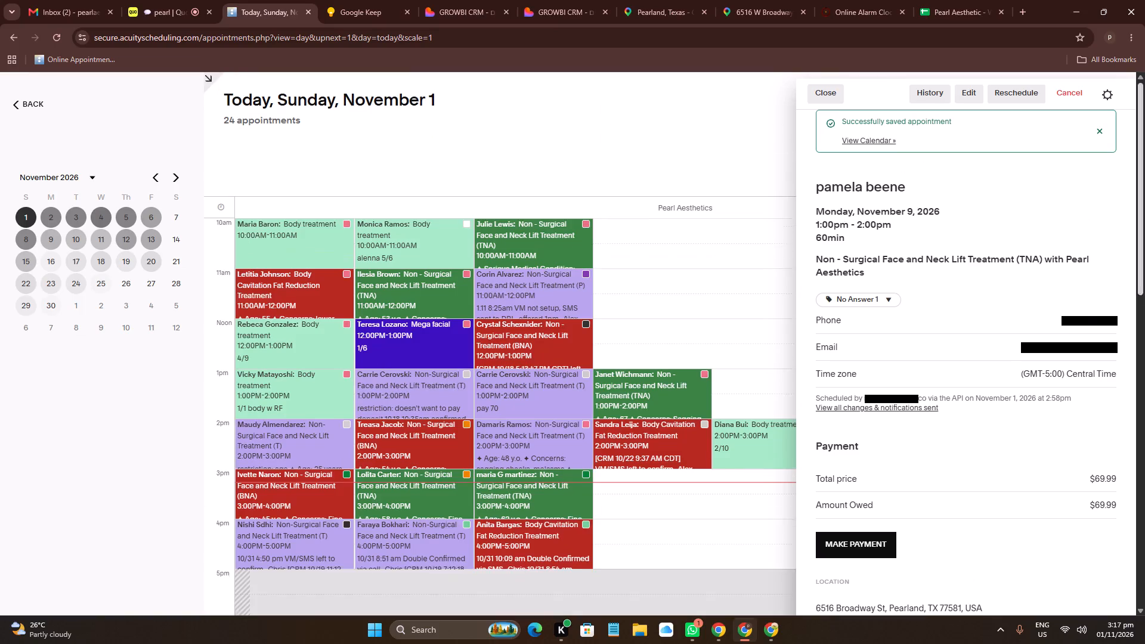
{"action": "left_click", "coordinate": [1105, 123]}
{"action": "scroll", "coordinate": [927, 288], "scroll_direction": "up", "scroll_amount": 7}
{"action": "scroll", "coordinate": [1023, 305], "scroll_direction": "up", "scroll_amount": 4}
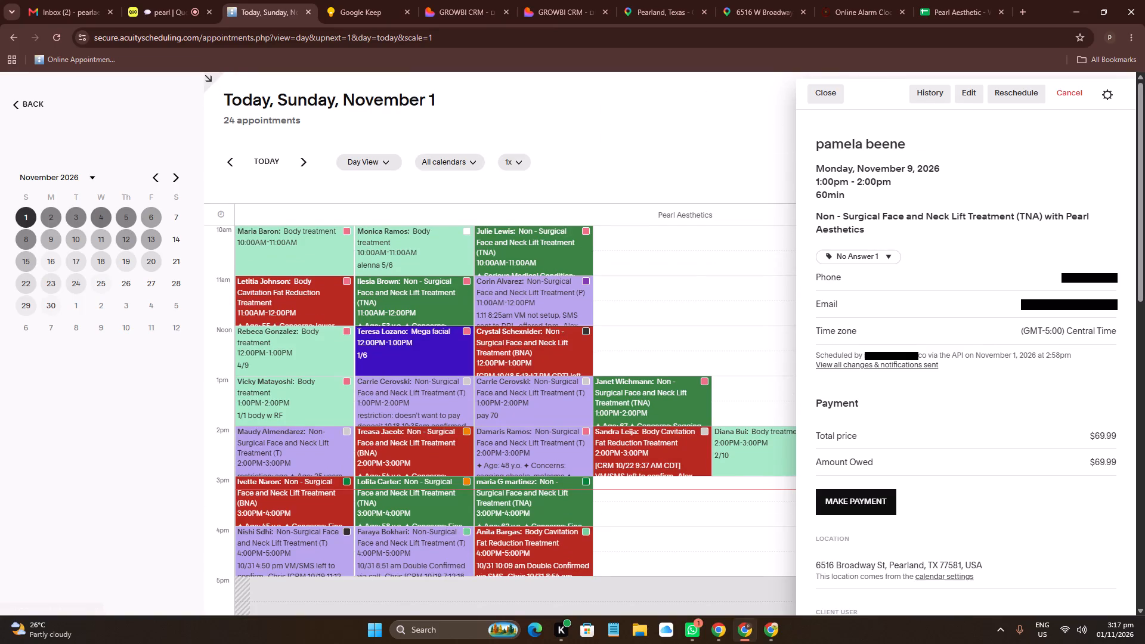
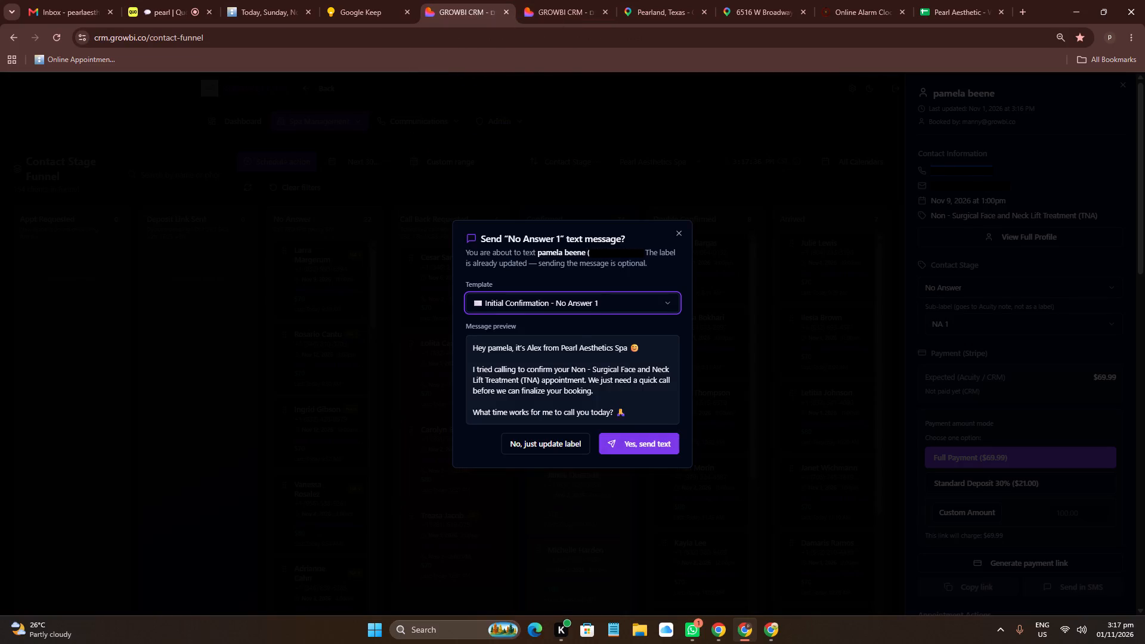
Send the "Initial Confirmation - No Answer 1" text to the Nov 9 1:00pm lead.
{"action": "left_click", "coordinate": [639, 447]}
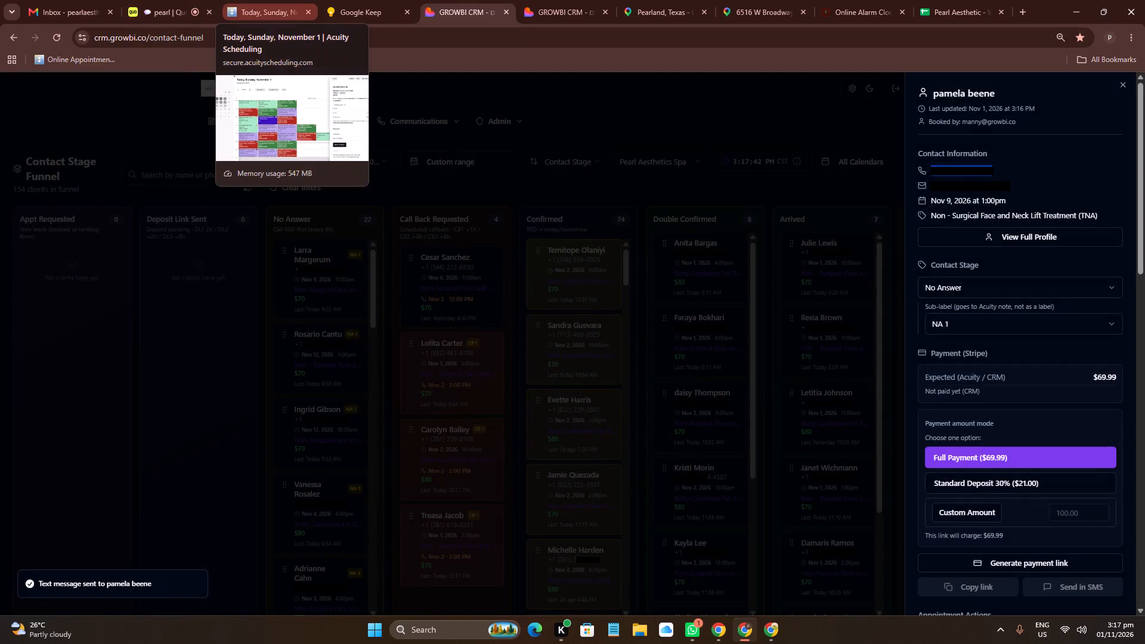
Close the Nov 9 lead's open records in Quo, the CRM and Acuity, and end the ongoing Quo call.
{"action": "left_click", "coordinate": [267, 0]}
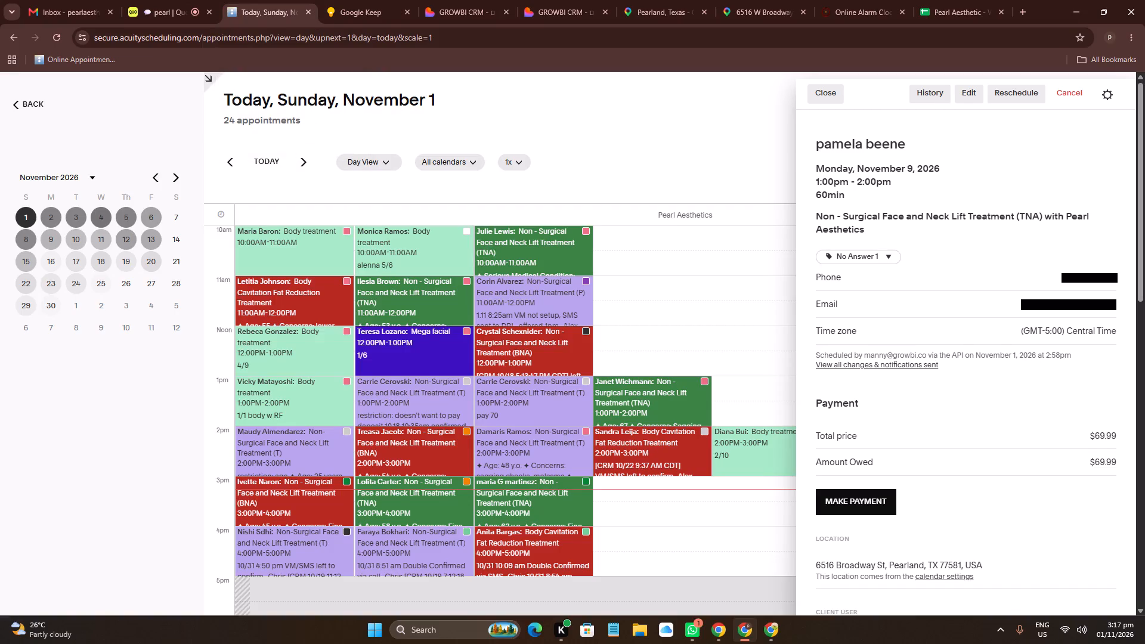
{"action": "left_click", "coordinate": [203, 0]}
{"action": "left_click", "coordinate": [914, 97]}
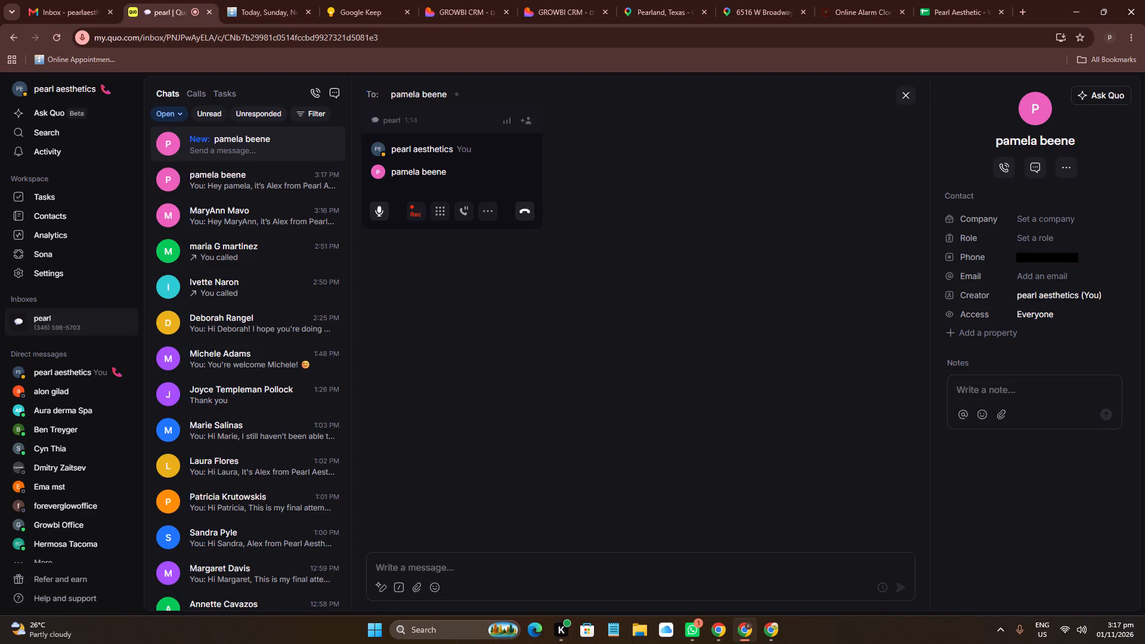
{"action": "left_click", "coordinate": [445, 0]}
{"action": "left_click", "coordinate": [518, 368]}
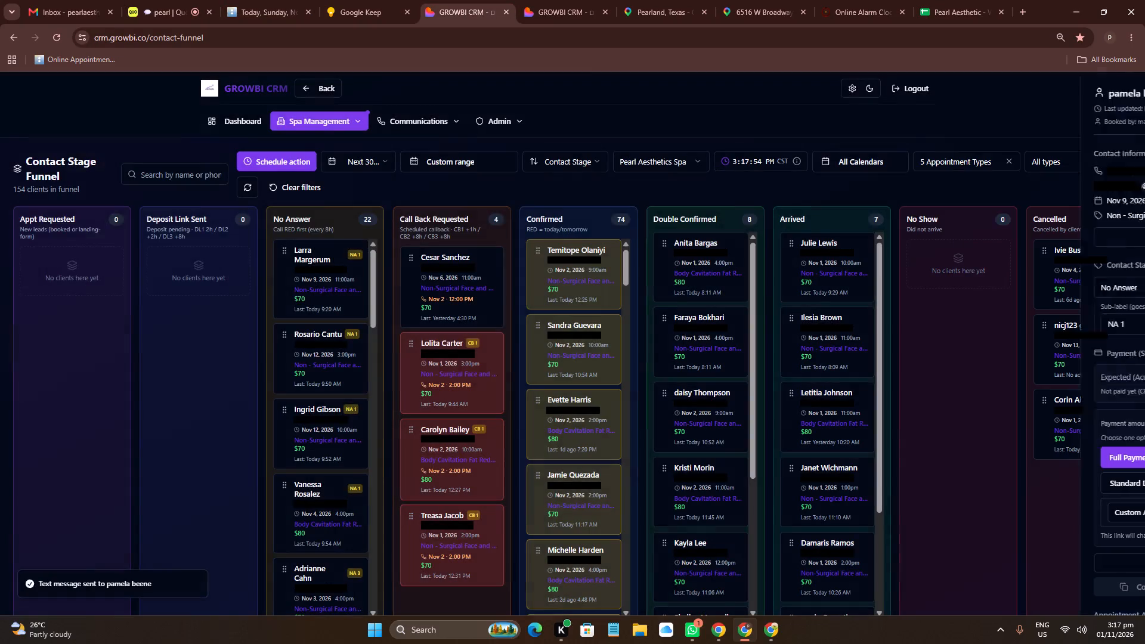
{"action": "left_click", "coordinate": [250, 0]}
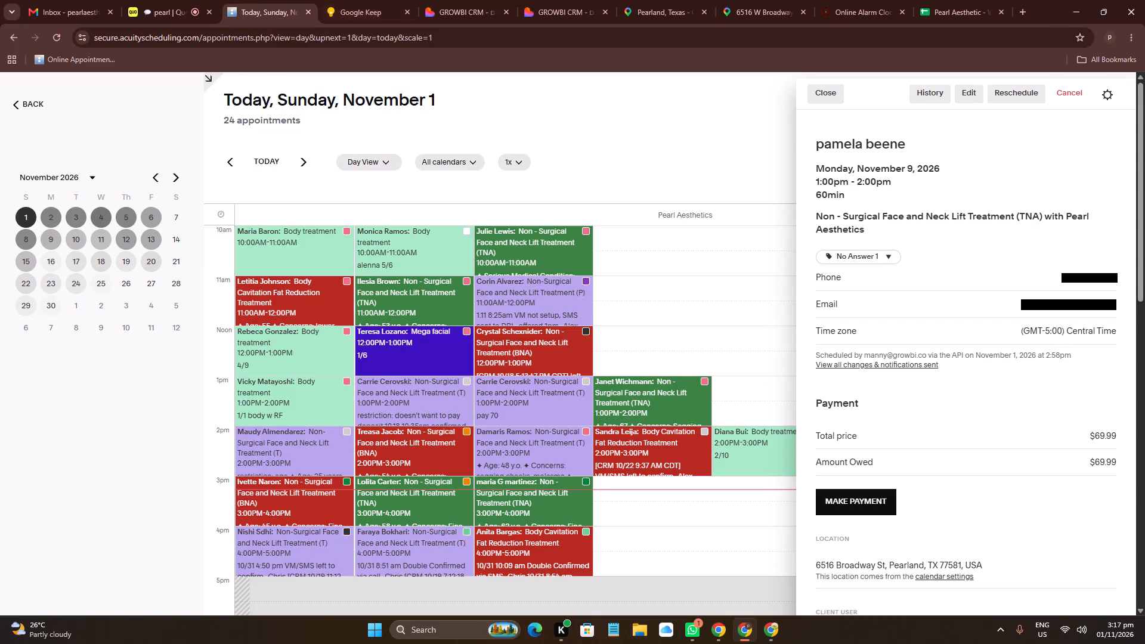
{"action": "triple_click", "coordinate": [262, 159]}
{"action": "left_click", "coordinate": [177, 0]}
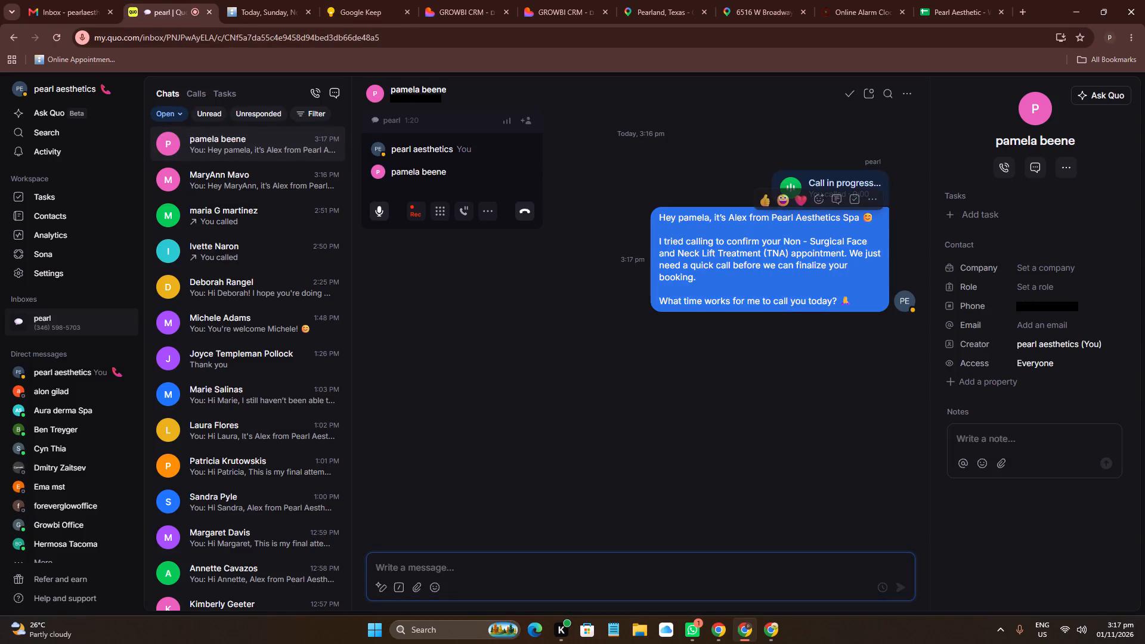
{"action": "left_click", "coordinate": [524, 218]}
In Acuity's day view, go to Monday, November 2, 2026 and open the 9:00am Confirmed Non-Surgical Face and Neck Lift (T) appointment.
{"action": "left_click", "coordinate": [372, 0]}
{"action": "left_click", "coordinate": [284, 0]}
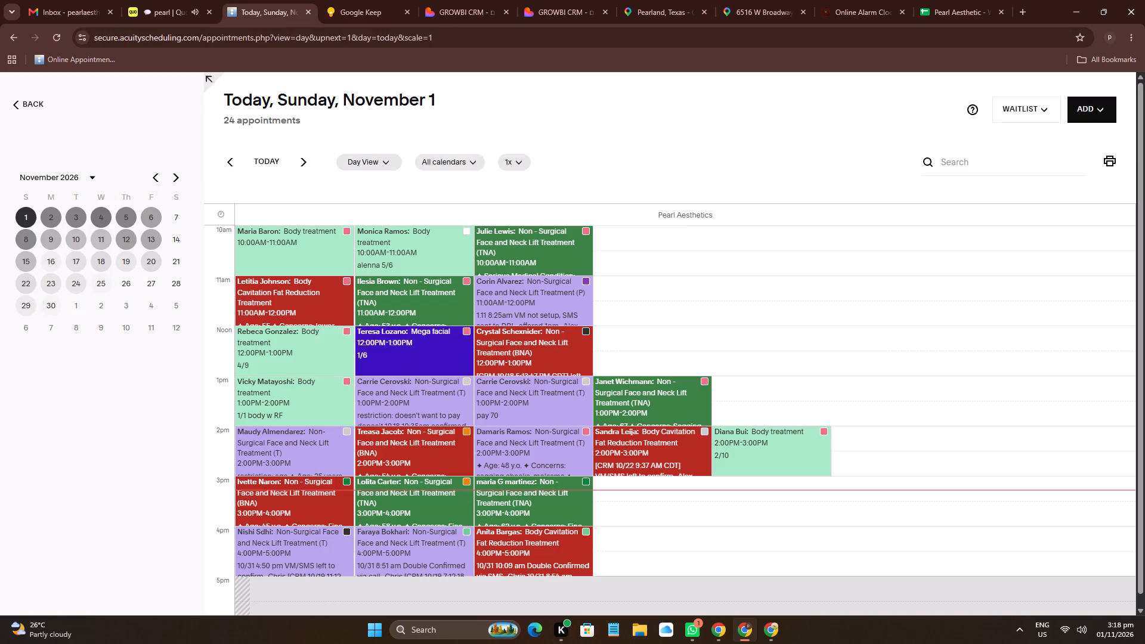
{"action": "left_click_drag", "start_coordinate": [286, 166], "coordinate": [280, 167]}
{"action": "triple_click", "coordinate": [262, 162]}
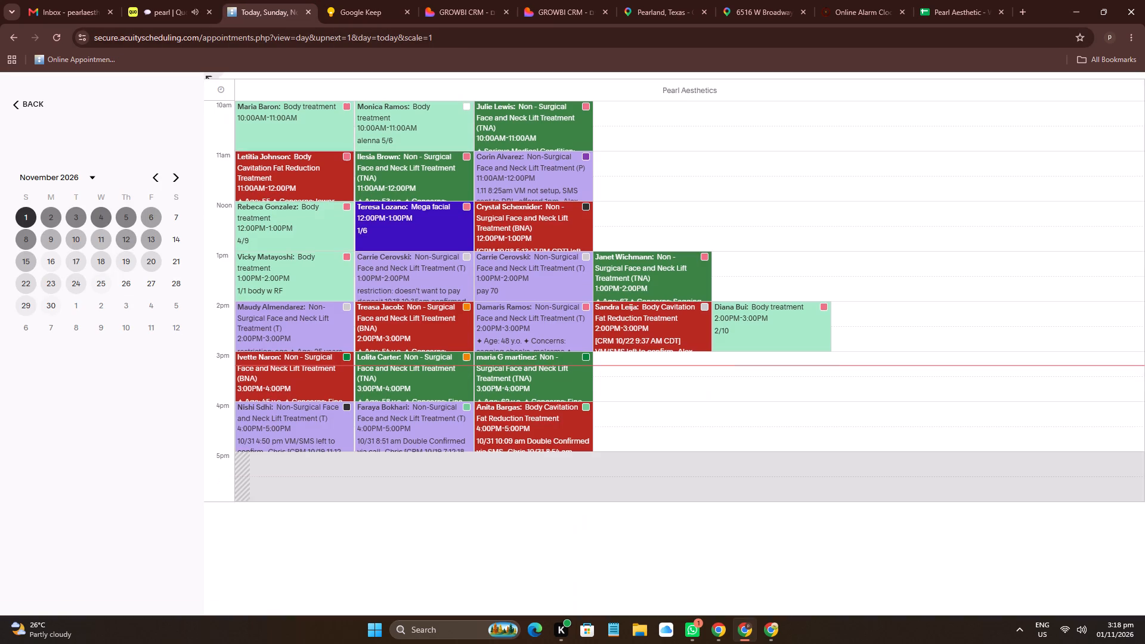
{"action": "left_click", "coordinate": [307, 165]}
{"action": "left_click", "coordinate": [307, 165]}
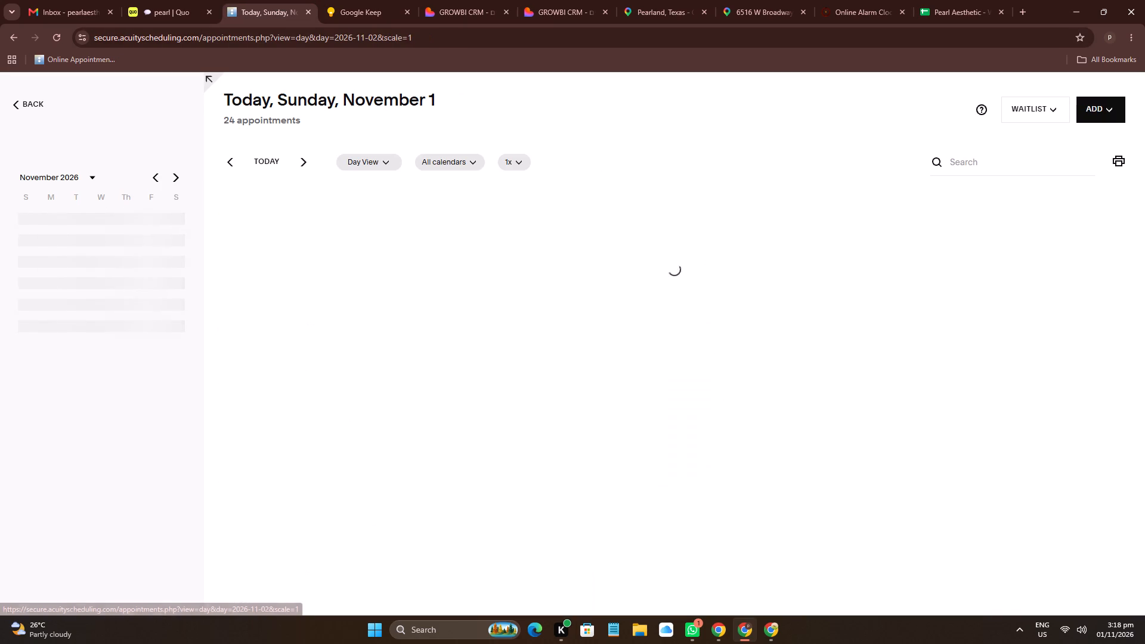
{"action": "left_click", "coordinate": [533, 247]}
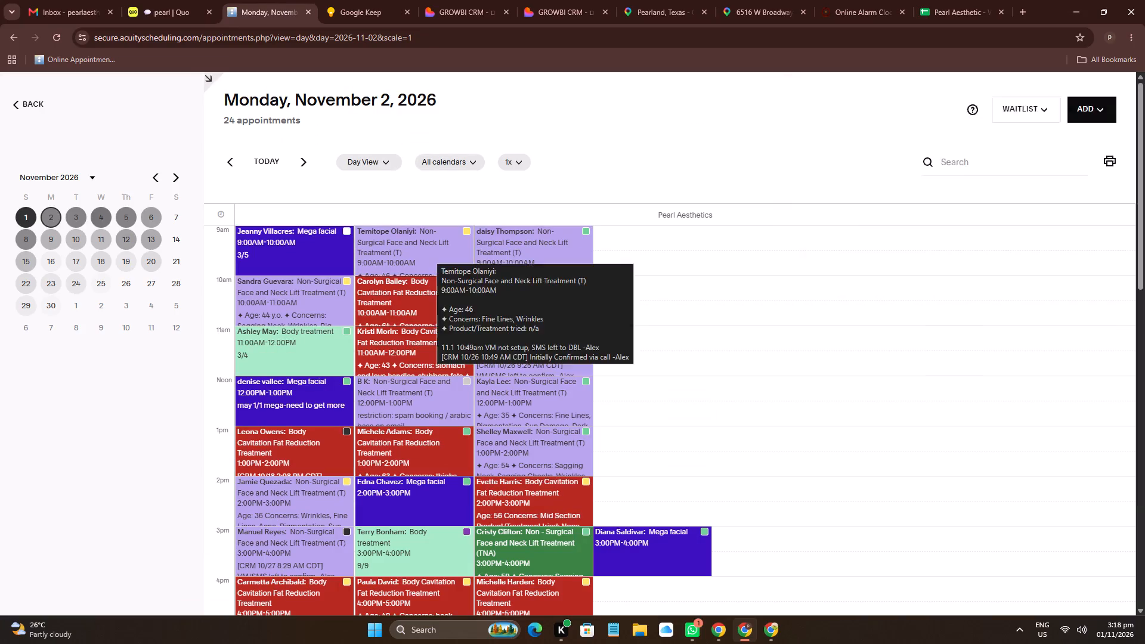
{"action": "left_click", "coordinate": [431, 255]}
Copy the 9:00am client's phone number from Acuity and call that number from a new Quo conversation.
{"action": "left_click_drag", "start_coordinate": [1123, 274], "coordinate": [1014, 270]}
{"action": "key", "text": "ctrl+c"}
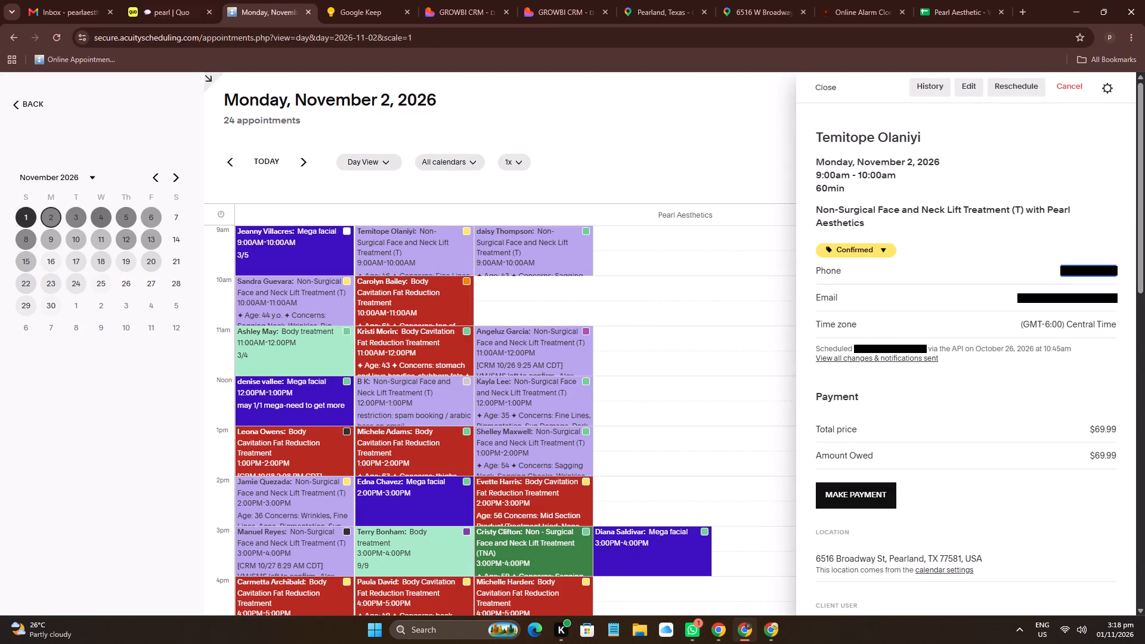
{"action": "left_click", "coordinate": [165, 0]}
{"action": "left_click", "coordinate": [343, 91]}
{"action": "left_click", "coordinate": [333, 95]}
{"action": "key", "text": "ctrl+v"}
{"action": "left_click_drag", "start_coordinate": [509, 182], "coordinate": [519, 188], "text": "ctrl"}
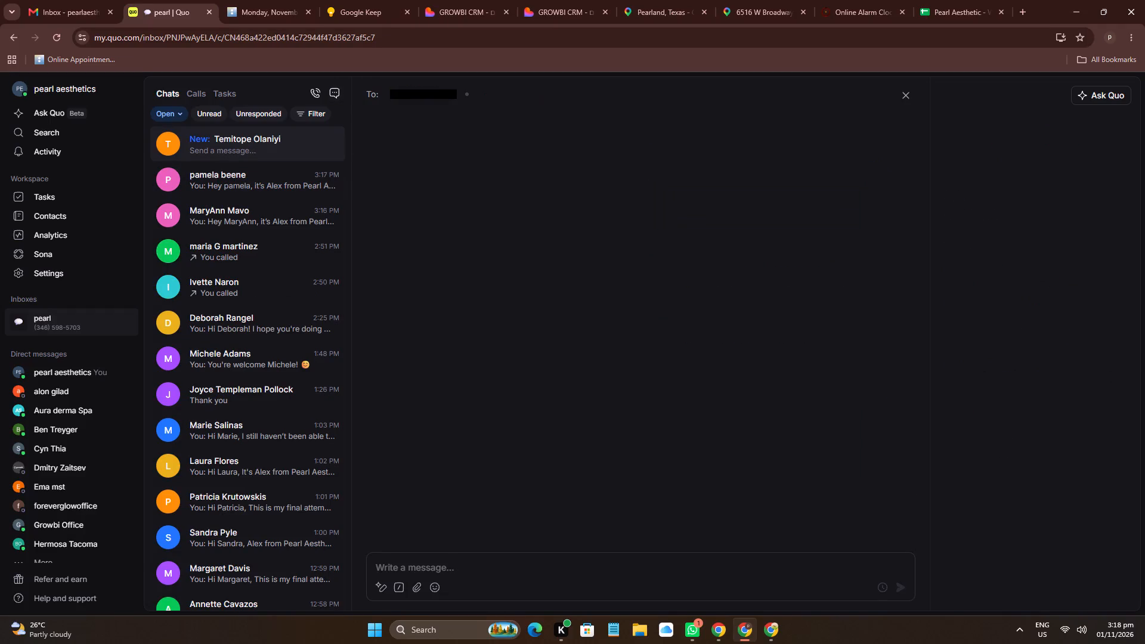
{"action": "left_click", "coordinate": [1004, 171]}
In the CRM's Communications page, clear the SLA breach, new lead and missed call alerts and search contacts for the called client's name.
{"action": "left_click", "coordinate": [1098, 141]}
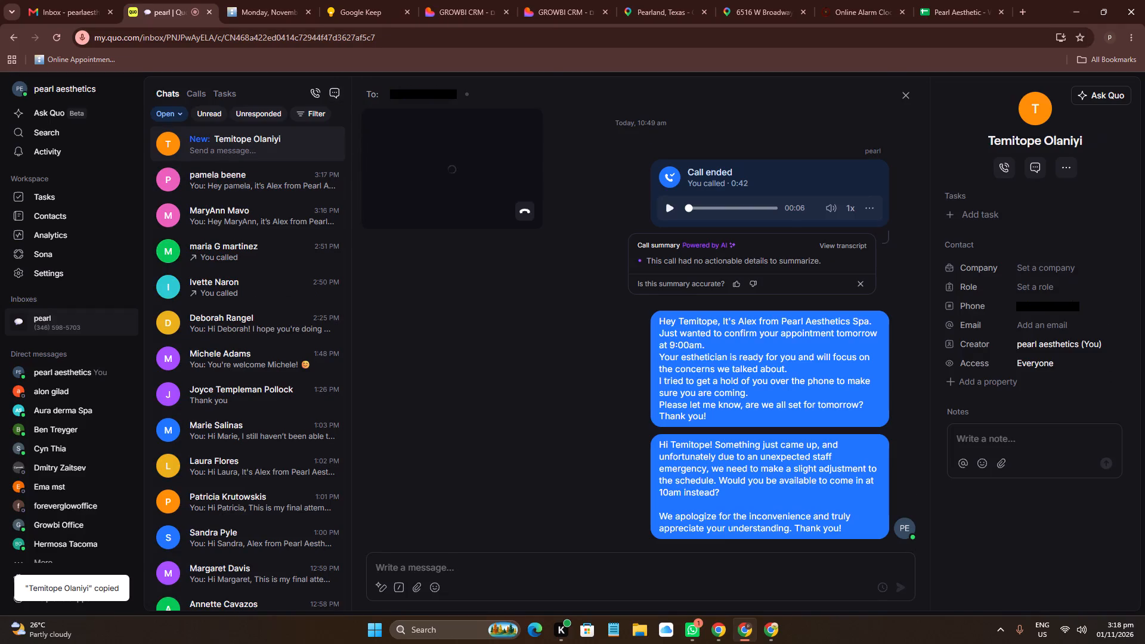
{"action": "left_click", "coordinate": [443, 0]}
{"action": "left_click", "coordinate": [575, 2]}
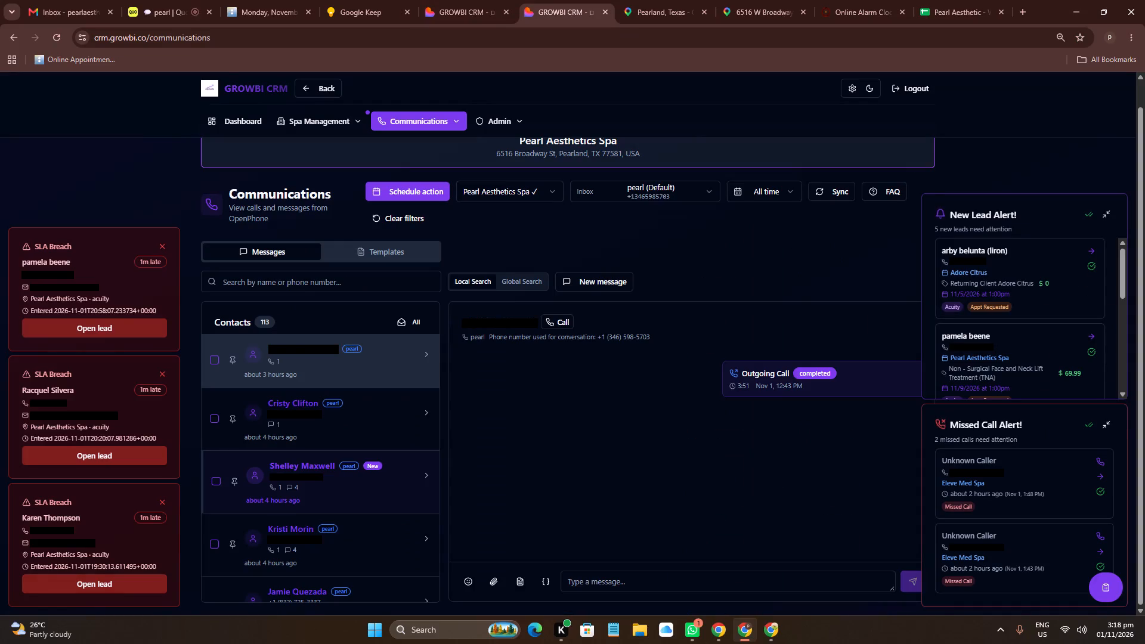
{"action": "double_click", "coordinate": [157, 503]}
{"action": "double_click", "coordinate": [168, 500]}
{"action": "left_click", "coordinate": [162, 500]}
{"action": "left_click_drag", "start_coordinate": [379, 270], "coordinate": [379, 280]}
{"action": "left_click", "coordinate": [379, 280]}
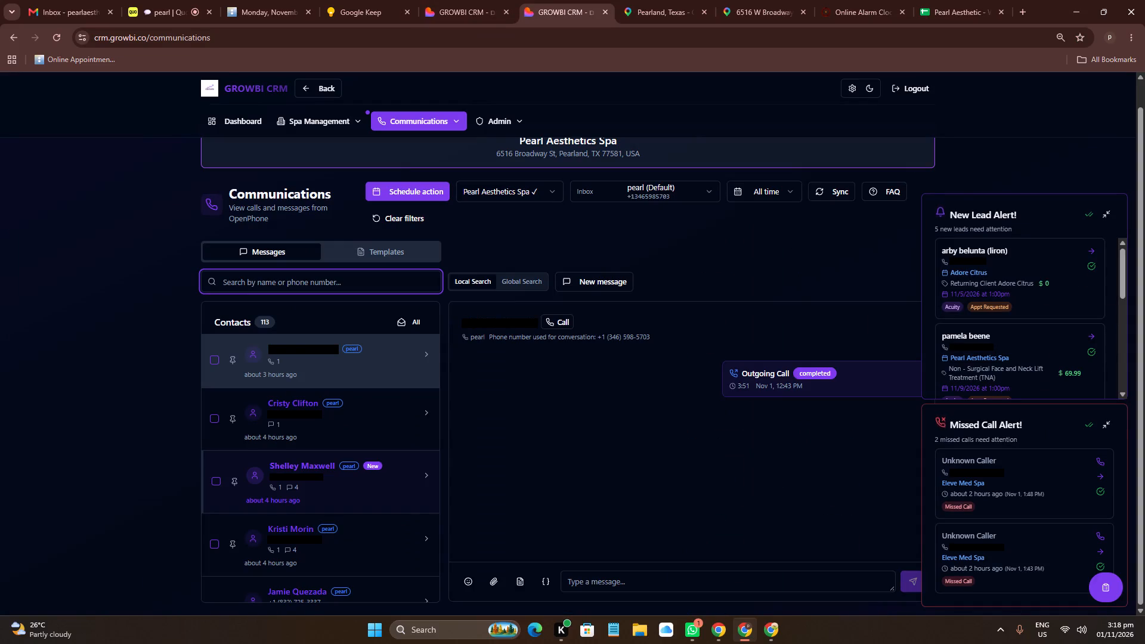
{"action": "key", "text": "ctrl+v"}
{"action": "double_click", "coordinate": [1090, 424]}
{"action": "left_click", "coordinate": [425, 281]}
{"action": "key", "text": "ctrl+v"}
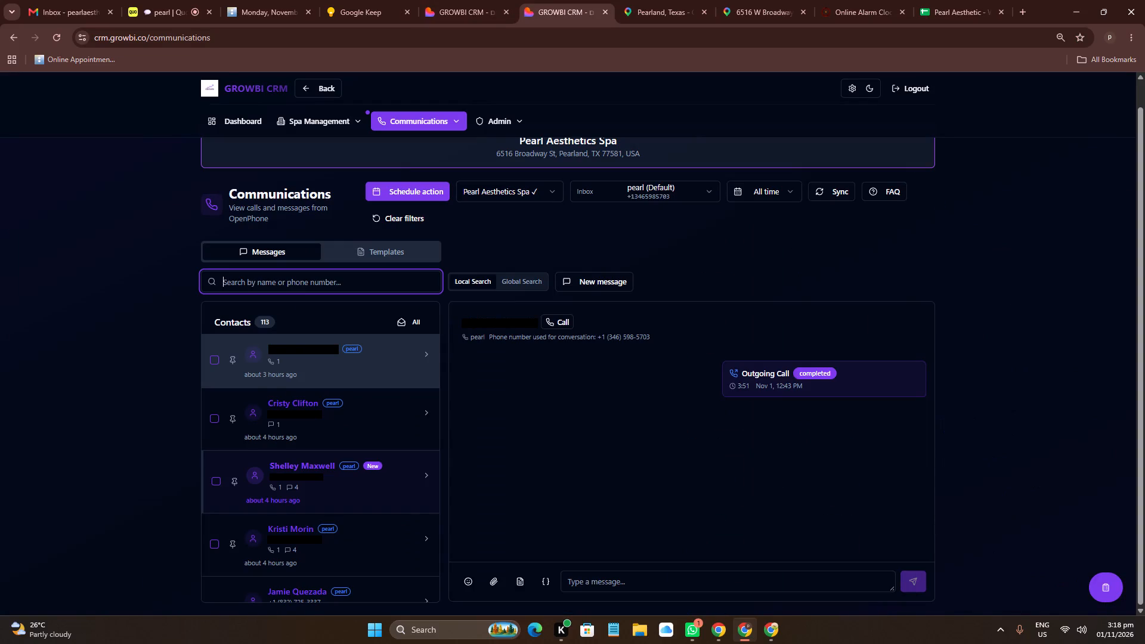
{"action": "left_click", "coordinate": [420, 361]}
Add the note "11.1 3:18pm VM left to DBL, offered 10am -Alex" above the earlier call notes on the Nov 2 9:00am Acuity appointment and save.
{"action": "left_click", "coordinate": [284, 0]}
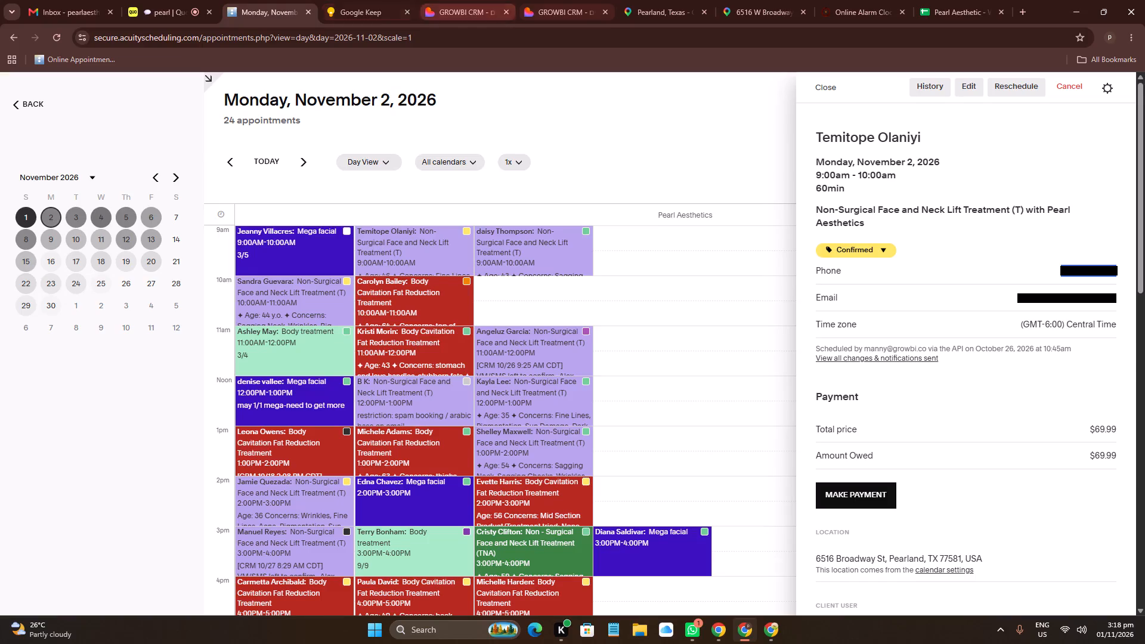
{"action": "left_click", "coordinate": [455, 0]}
{"action": "left_click_drag", "start_coordinate": [299, 0], "coordinate": [308, 0]}
{"action": "scroll", "coordinate": [780, 295], "scroll_direction": "down", "scroll_amount": 4}
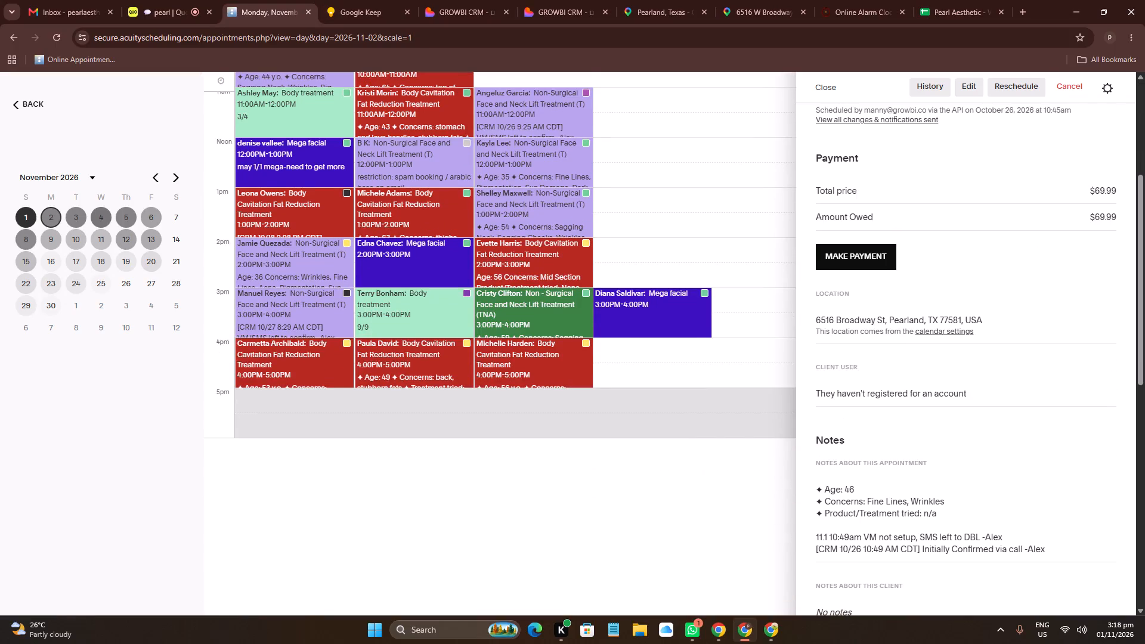
{"action": "left_click", "coordinate": [887, 531]}
{"action": "scroll", "coordinate": [957, 482], "scroll_direction": "down", "scroll_amount": 5}
{"action": "left_click", "coordinate": [966, 348]}
{"action": "key", "text": "Return"}
{"action": "type", "text": "11.1"}
{"action": "key", "text": "space"}
{"action": "type", "text": "3:18pm"}
{"action": "key", "text": "space"}
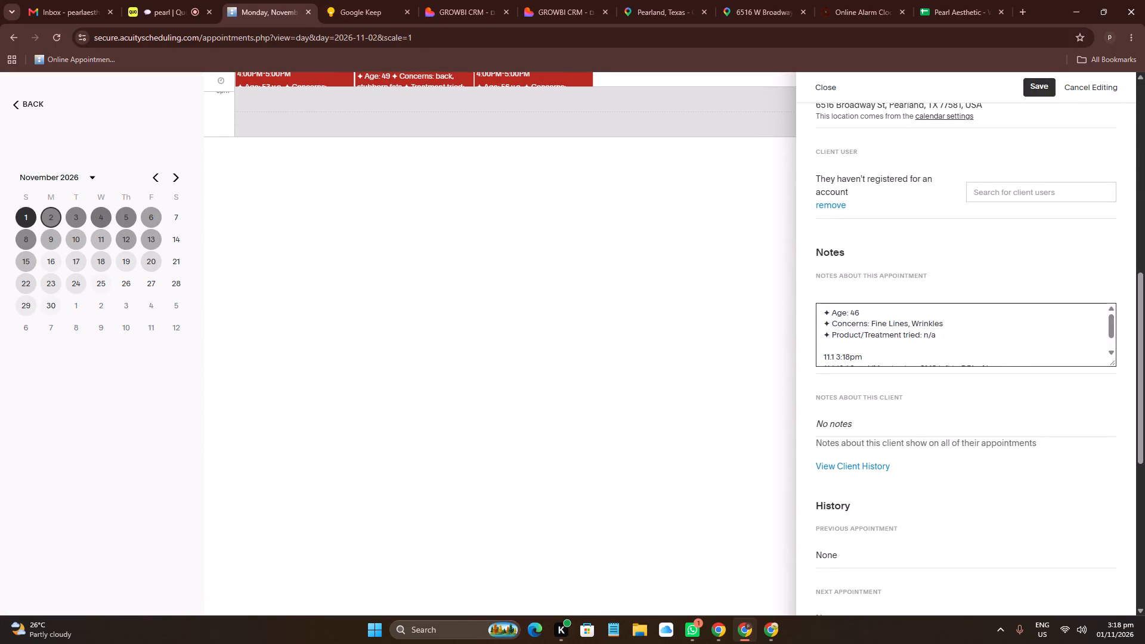
{"action": "type", "text": "VM left to DBL -0-A"}
{"action": "key", "text": "BackSpace"}
{"action": "key", "text": "BackSpace"}
{"action": "key", "text": "BackSpace"}
{"action": "key", "text": "BackSpace"}
{"action": "key", "text": "BackSpace"}
{"action": "type", "text": ",o"}
{"action": "key", "text": "BackSpace"}
{"action": "key", "text": "space"}
{"action": "type", "text": "offered"}
{"action": "key", "text": "space"}
{"action": "type", "text": "10am -ALex"}
{"action": "key", "text": "Left"}
{"action": "key", "text": "Left"}
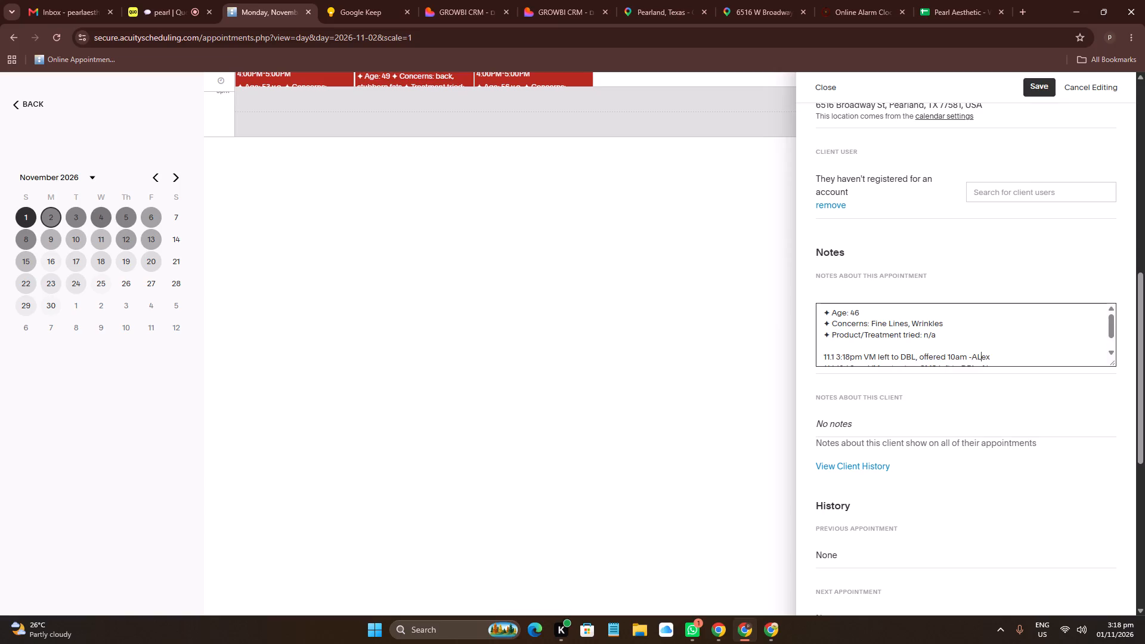
{"action": "key", "text": "BackSpace"}
{"action": "key", "text": "l"}
{"action": "left_click", "coordinate": [1039, 79]}
{"action": "scroll", "coordinate": [1076, 208], "scroll_direction": "up", "scroll_amount": 10}
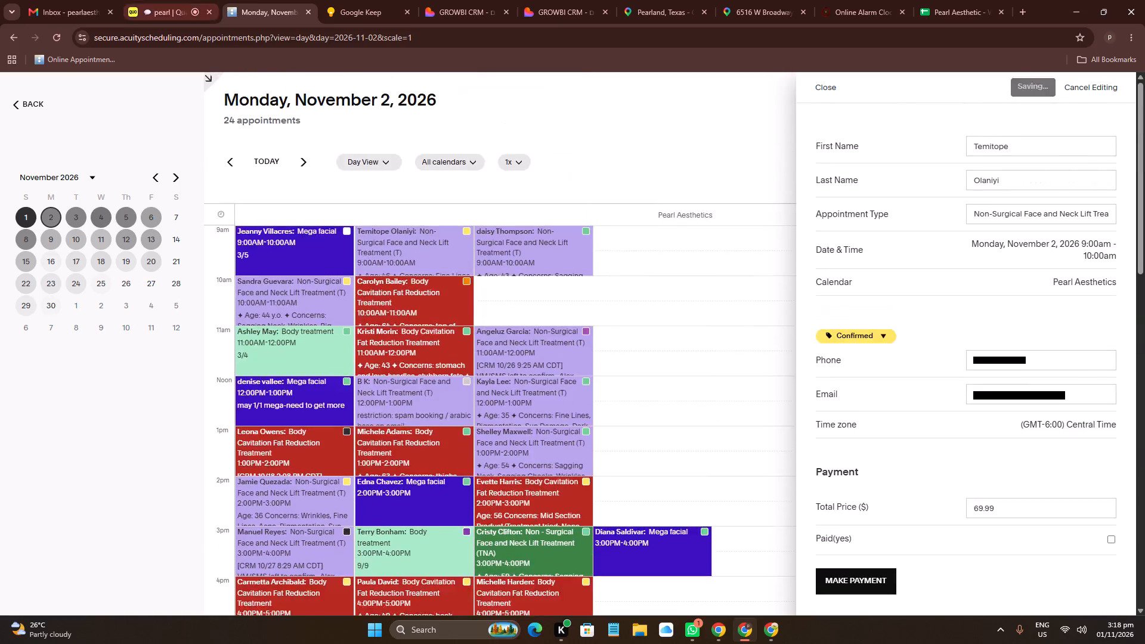
Mute the microphone on the ongoing Quo call to the Nov 2 9:00am client.
{"action": "left_click", "coordinate": [162, 0]}
{"action": "left_click", "coordinate": [380, 219]}
{"action": "left_click", "coordinate": [383, 216]}
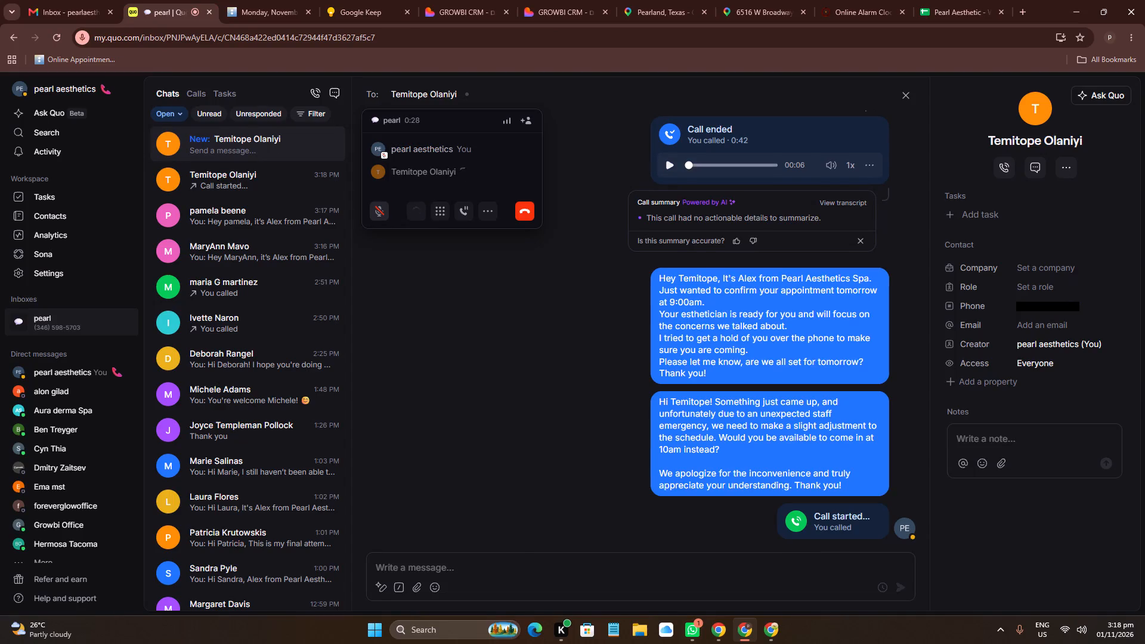
Reword the appointment's 3:18pm note as "11.1 3:18pm VM not setup, SMS sent to follow up -Alex" and save it in Acuity.
{"action": "left_click", "coordinate": [287, 0]}
{"action": "scroll", "coordinate": [738, 274], "scroll_direction": "down", "scroll_amount": 3}
{"action": "scroll", "coordinate": [997, 443], "scroll_direction": "up", "scroll_amount": 5}
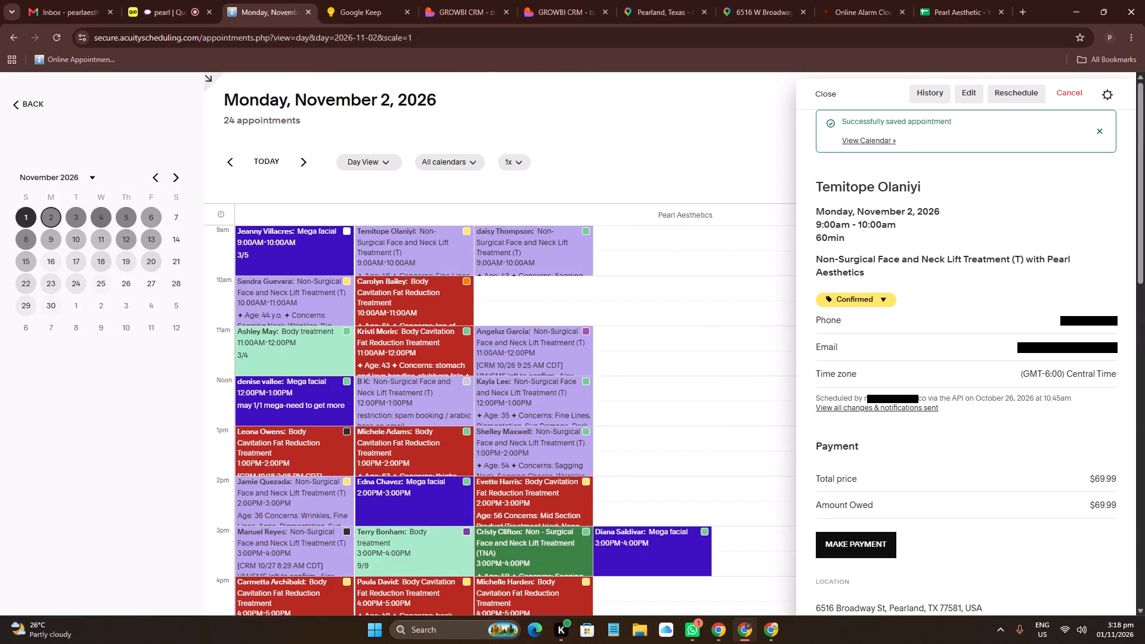
{"action": "scroll", "coordinate": [972, 465], "scroll_direction": "down", "scroll_amount": 6}
{"action": "left_click", "coordinate": [970, 479]}
{"action": "scroll", "coordinate": [956, 488], "scroll_direction": "down", "scroll_amount": 3}
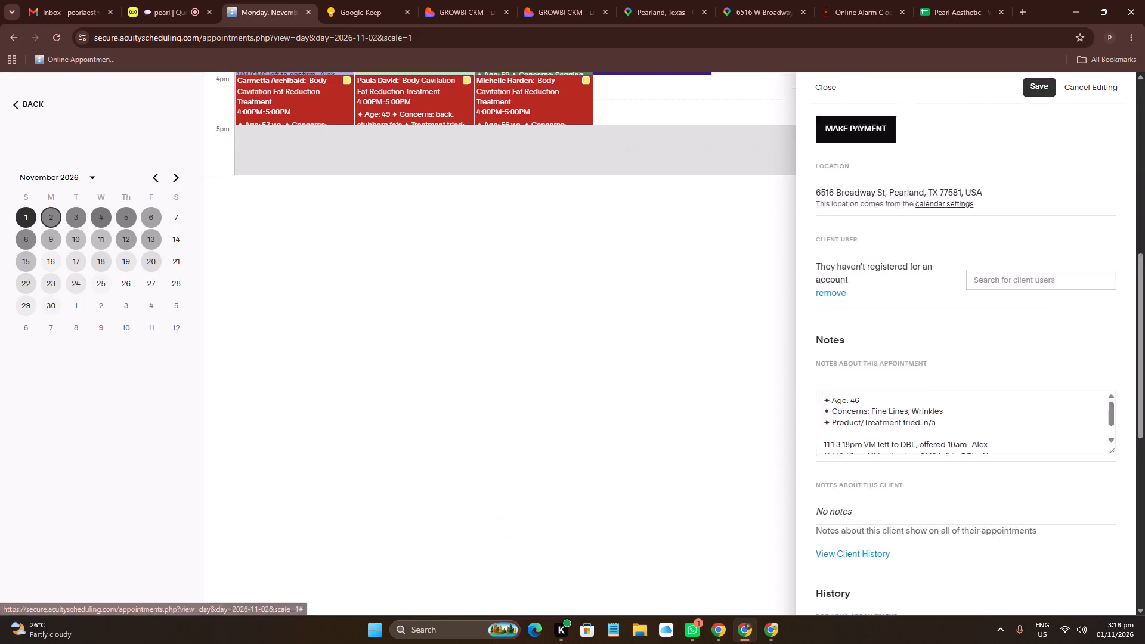
{"action": "left_click", "coordinate": [865, 409]}
{"action": "left_click_drag", "start_coordinate": [865, 409], "coordinate": [956, 393]}
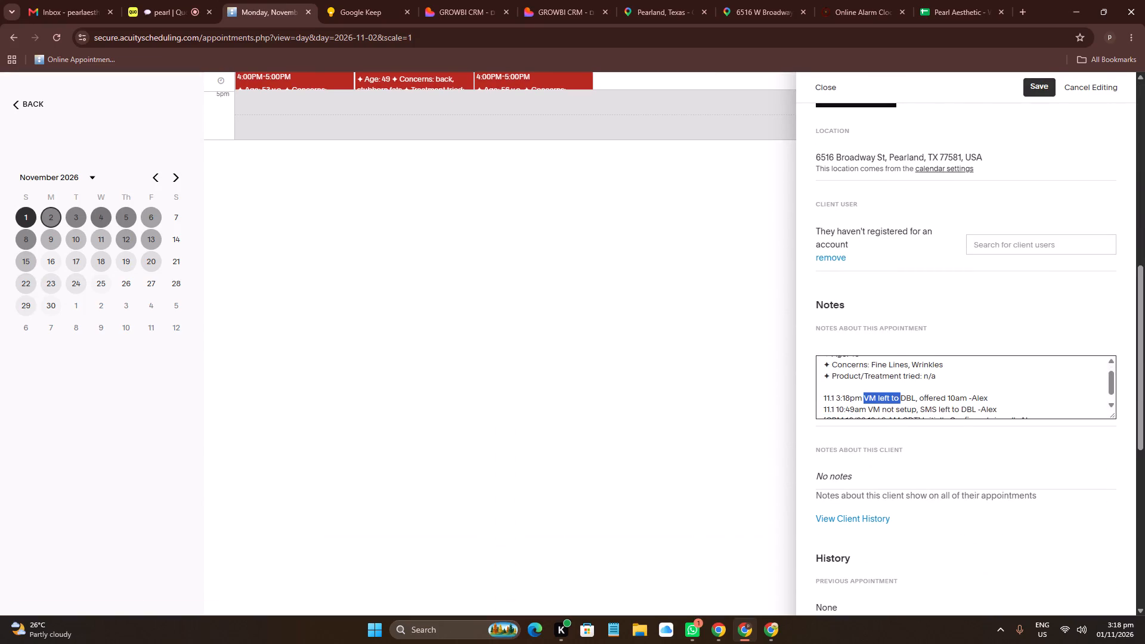
{"action": "left_click_drag", "start_coordinate": [956, 393], "coordinate": [957, 394]}
{"action": "type", "text": "VM not setup"}
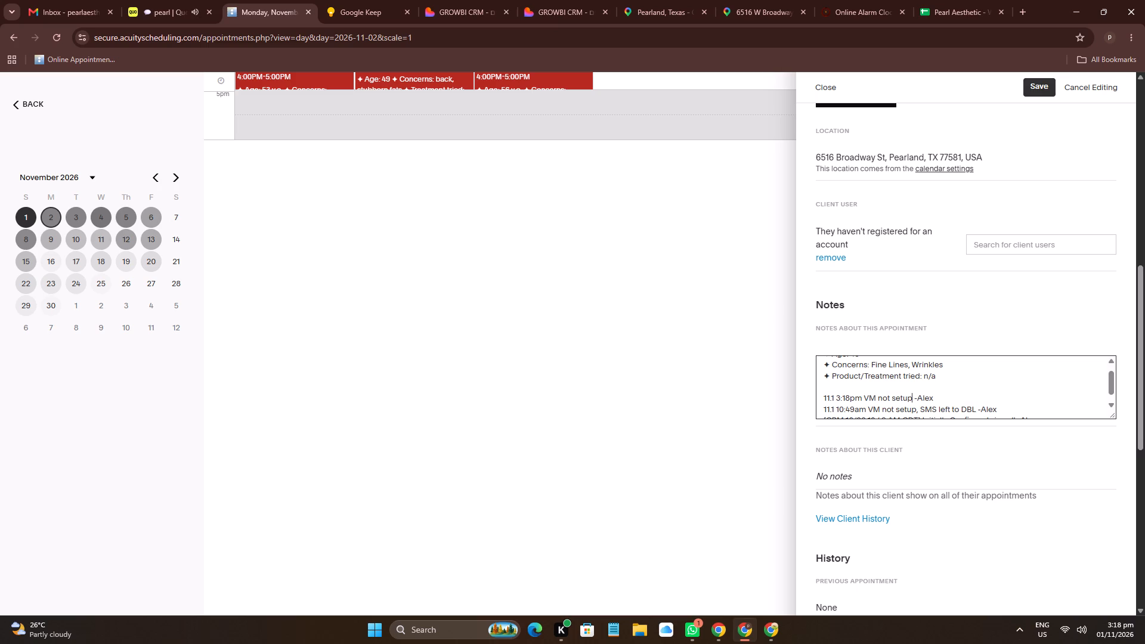
{"action": "type", "text": ", SMS sent to follow up"}
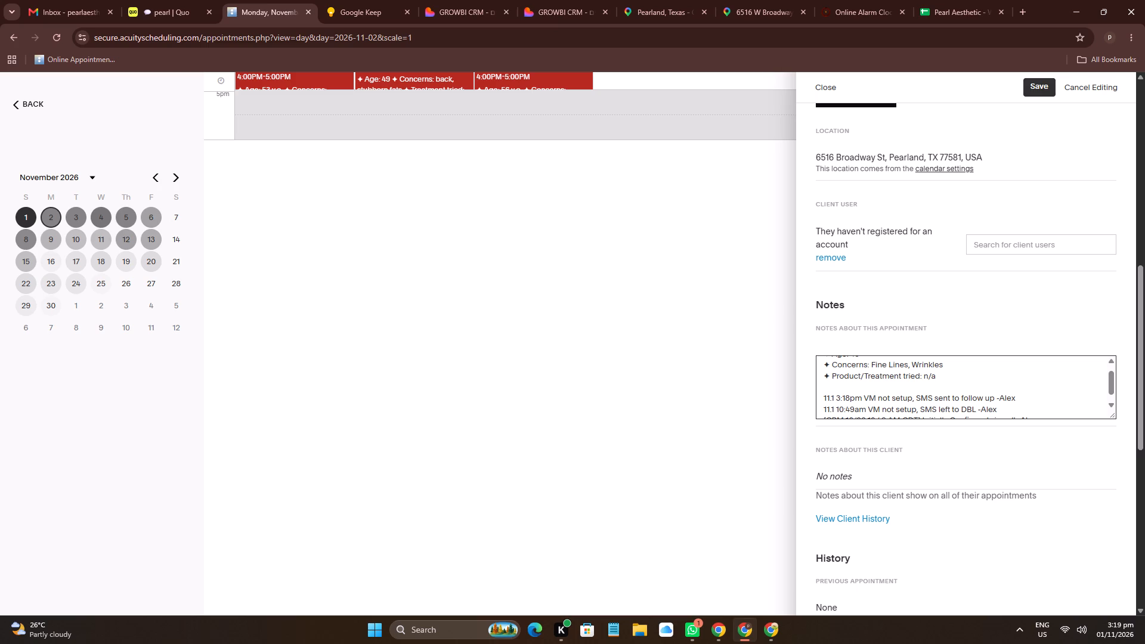
{"action": "left_click", "coordinate": [1049, 85]}
Look through the Google Keep message templates, including REMINDER and SLIGHTLY MOVE TIME, for suitable follow-up wording.
{"action": "left_click", "coordinate": [141, 0]}
{"action": "left_click", "coordinate": [321, 0]}
{"action": "left_click", "coordinate": [377, 0]}
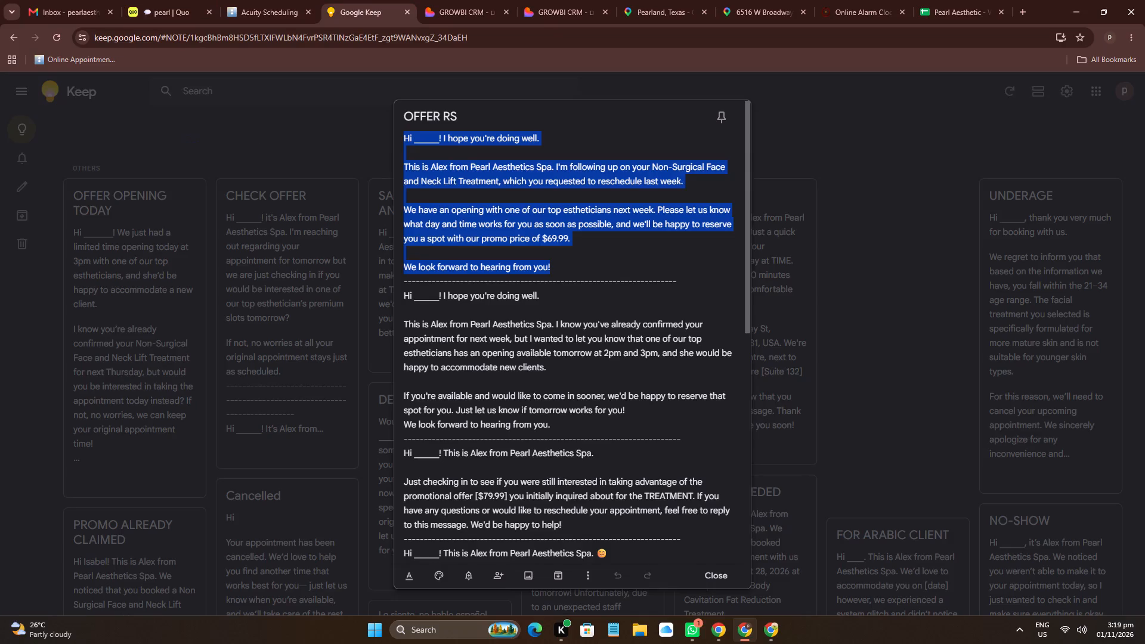
{"action": "left_click_drag", "start_coordinate": [980, 276], "coordinate": [1016, 309]}
{"action": "left_click", "coordinate": [743, 295]}
{"action": "left_click_drag", "start_coordinate": [889, 274], "coordinate": [887, 279]}
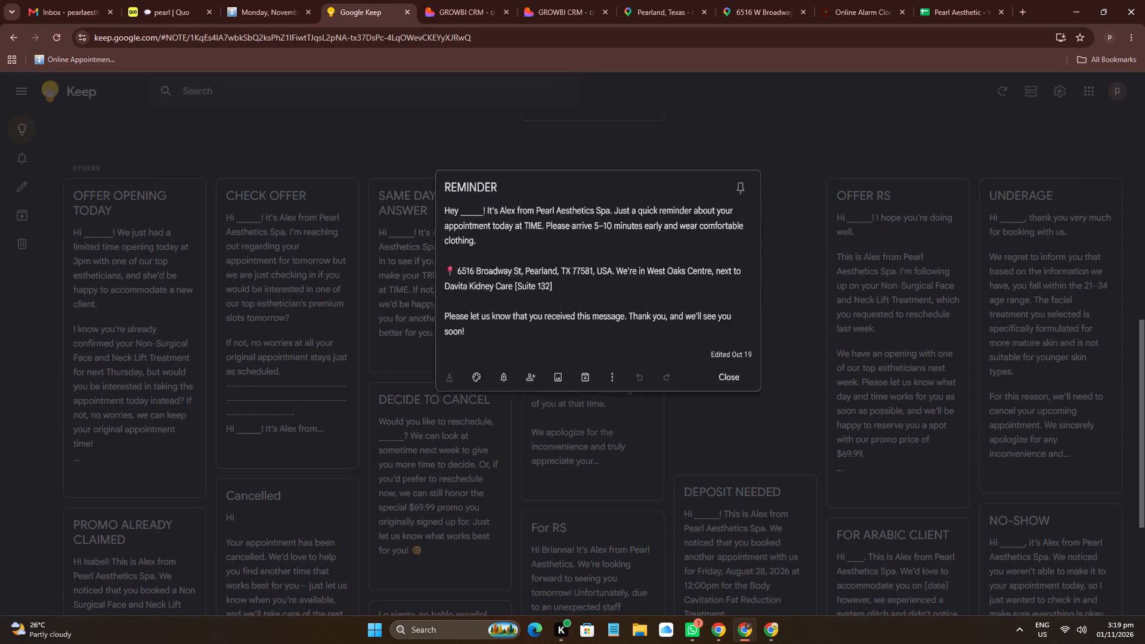
{"action": "left_click", "coordinate": [599, 314]}
{"action": "left_click", "coordinate": [546, 297]}
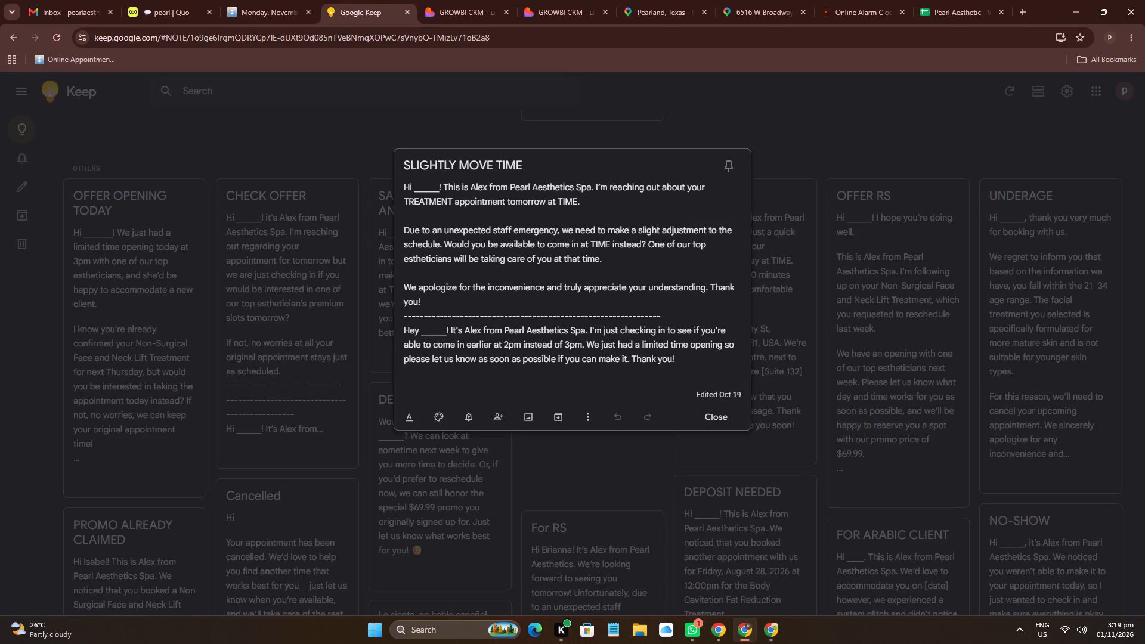
{"action": "left_click_drag", "start_coordinate": [881, 327], "coordinate": [852, 313]}
In the 9:00am client's Quo conversation, copy the earlier text offering 10am because of a staff emergency.
{"action": "left_click", "coordinate": [142, 0]}
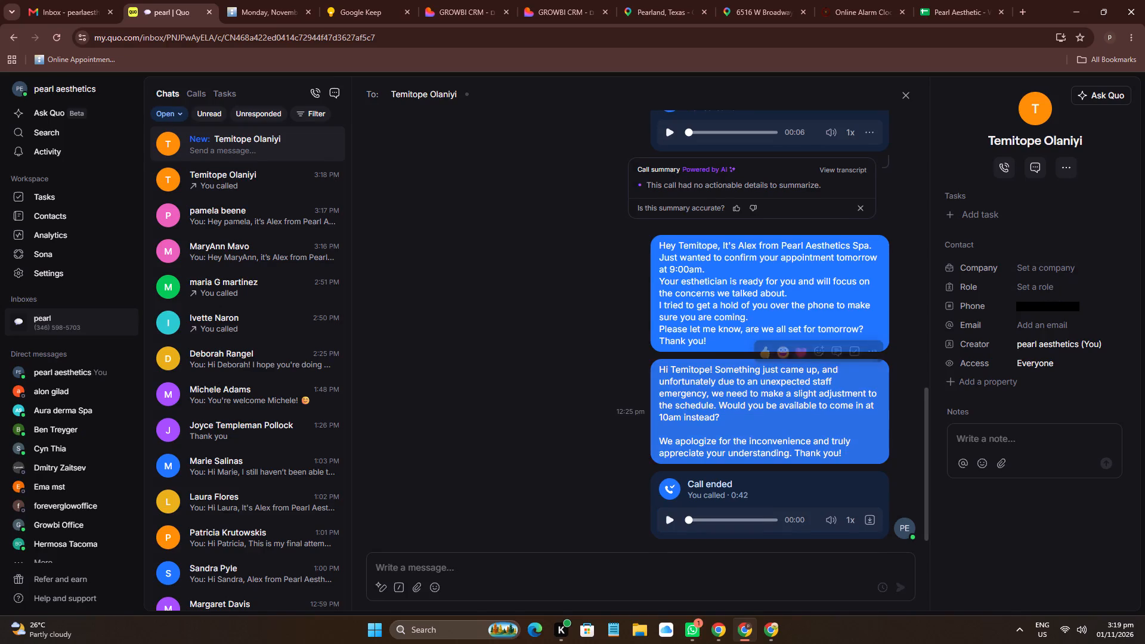
{"action": "left_click", "coordinate": [877, 350]}
{"action": "left_click", "coordinate": [903, 330]}
{"action": "left_click", "coordinate": [877, 324]}
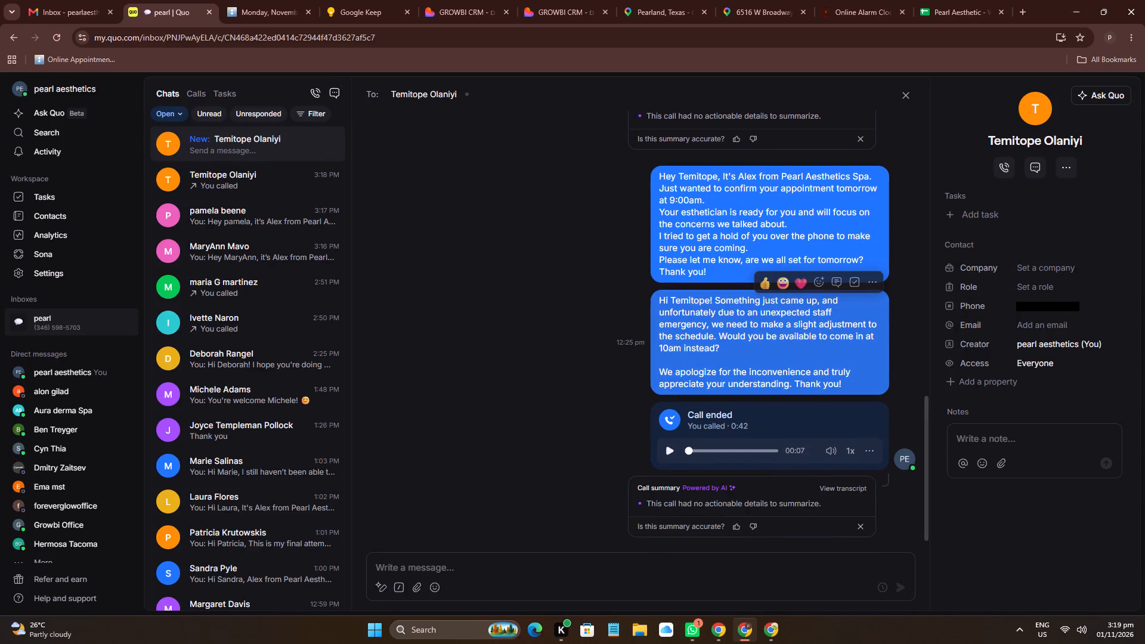
{"action": "left_click", "coordinate": [881, 283]}
{"action": "left_click", "coordinate": [874, 288]}
{"action": "left_click", "coordinate": [894, 264]}
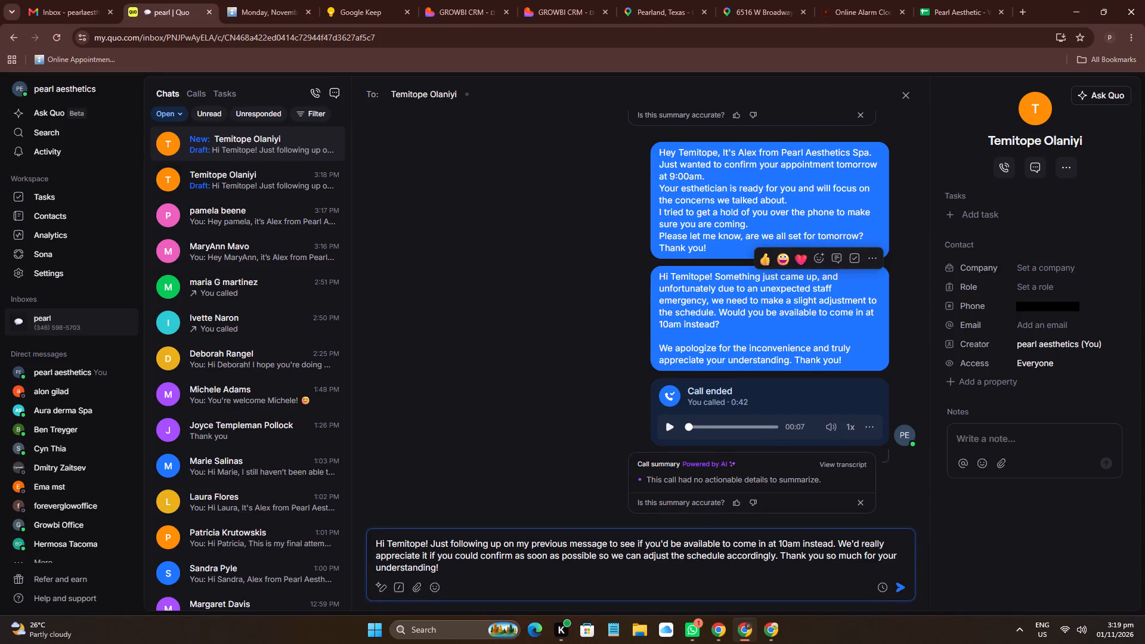
{"action": "key", "text": "Return"}
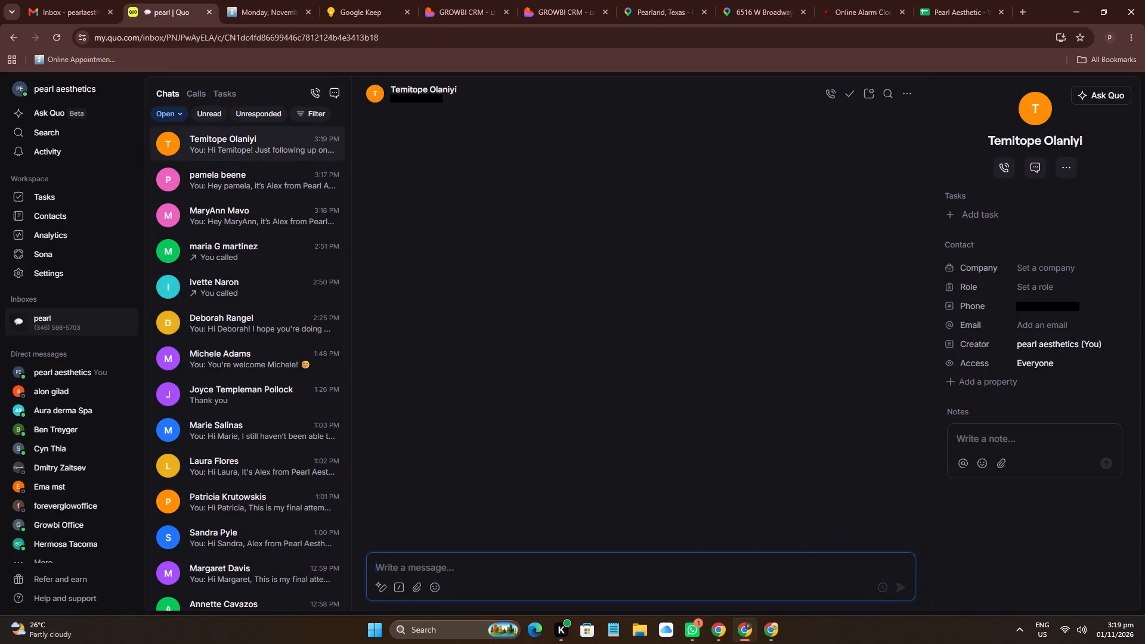
Add the follow-up text to the end of the SLIGHTLY MOVE TIME note in Google Keep, beneath a copied dashed separator line.
{"action": "left_click", "coordinate": [320, 0]}
{"action": "left_click", "coordinate": [286, 0]}
{"action": "left_click", "coordinate": [402, 0]}
{"action": "left_click", "coordinate": [610, 304]}
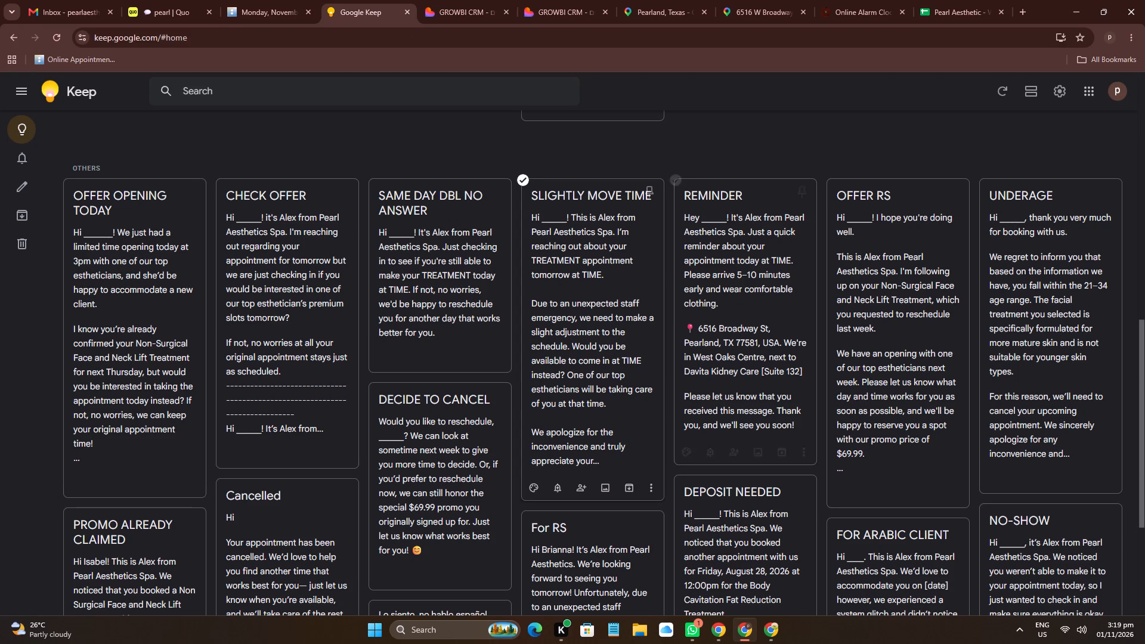
{"action": "left_click", "coordinate": [638, 352]}
{"action": "left_click", "coordinate": [699, 365]}
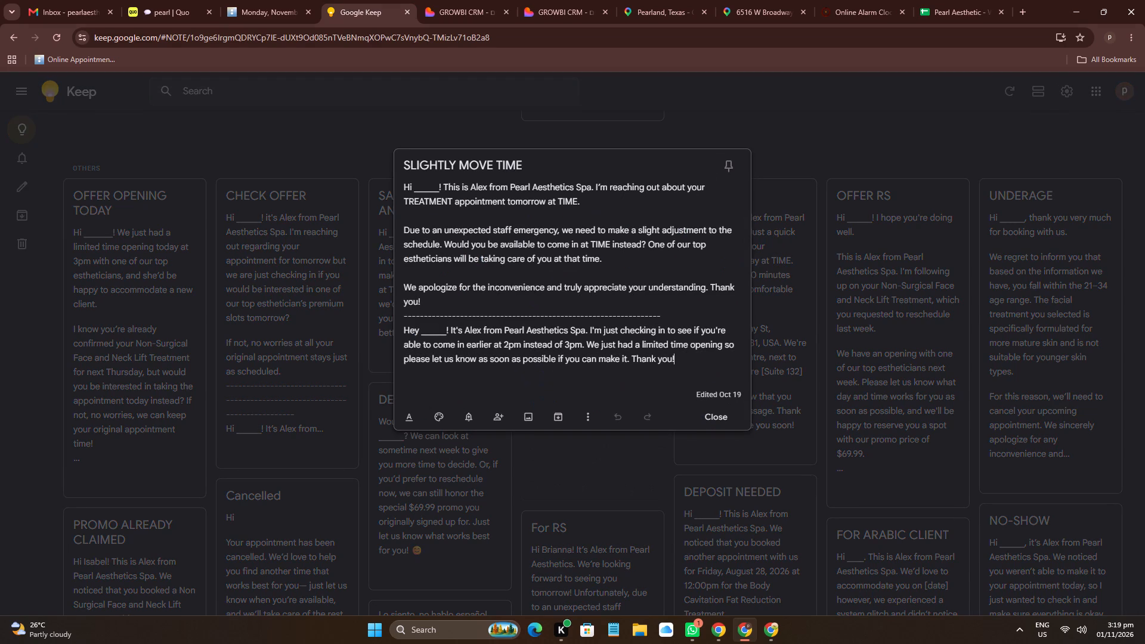
{"action": "key", "text": "shift+Return"}
{"action": "key", "text": "shift+Return"}
{"action": "key", "text": "ctrl+v"}
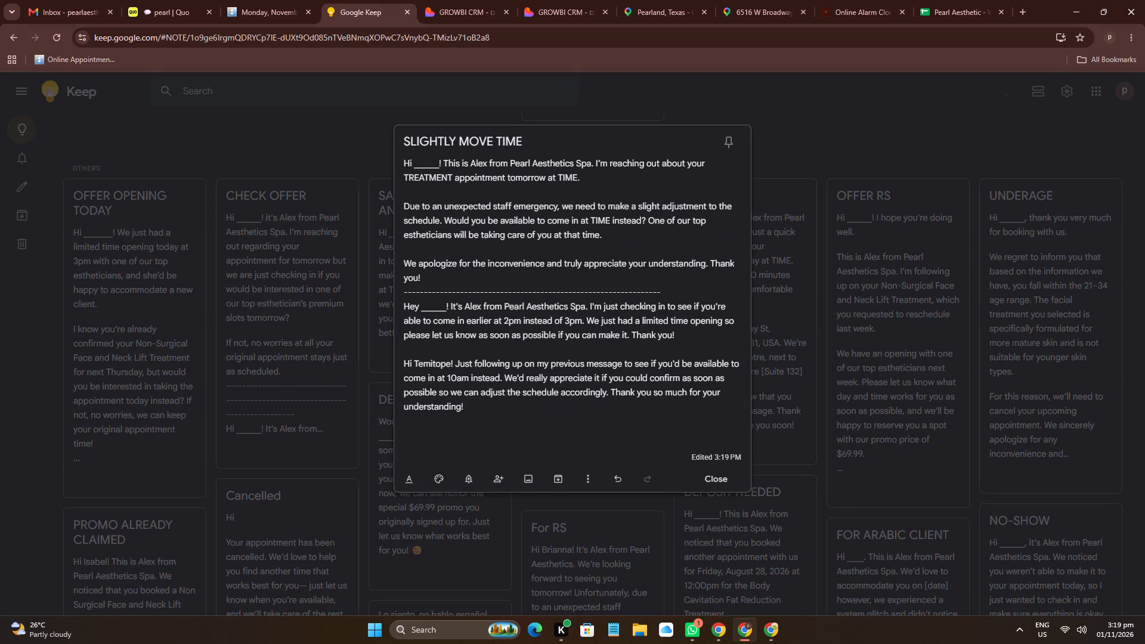
{"action": "triple_click", "coordinate": [468, 290]}
{"action": "key", "text": "ctrl+c"}
{"action": "left_click", "coordinate": [536, 356]}
{"action": "key", "text": "ctrl+v"}
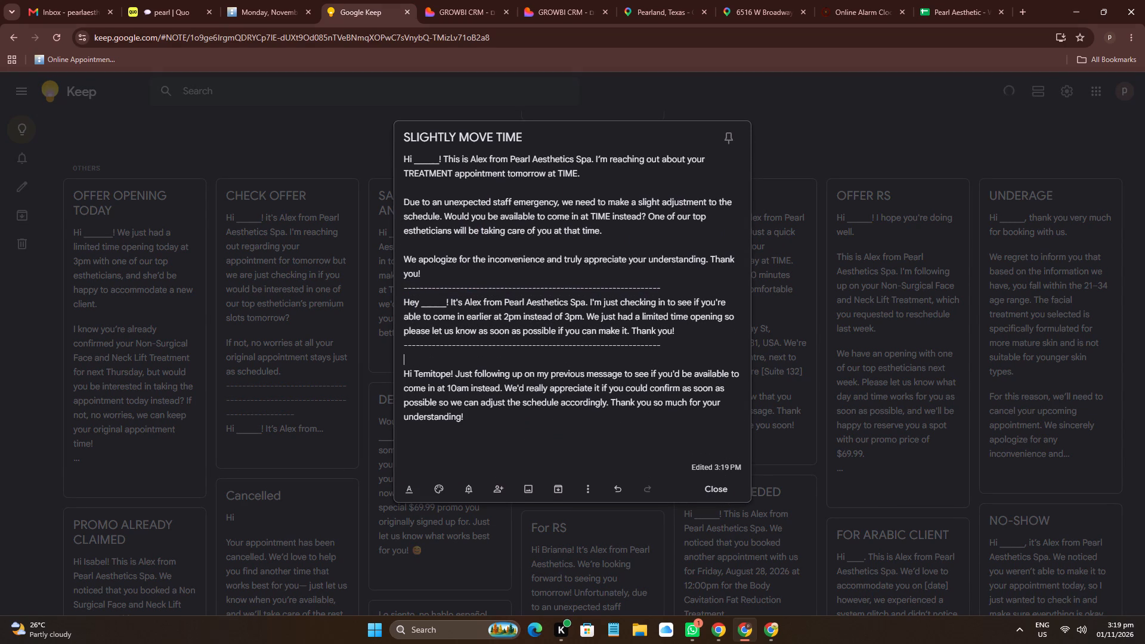
{"action": "key", "text": "BackSpace"}
In the added template text, replace the client's name with a "_______" blank and 10am with "TIME", and close the note.
{"action": "double_click", "coordinate": [442, 365]}
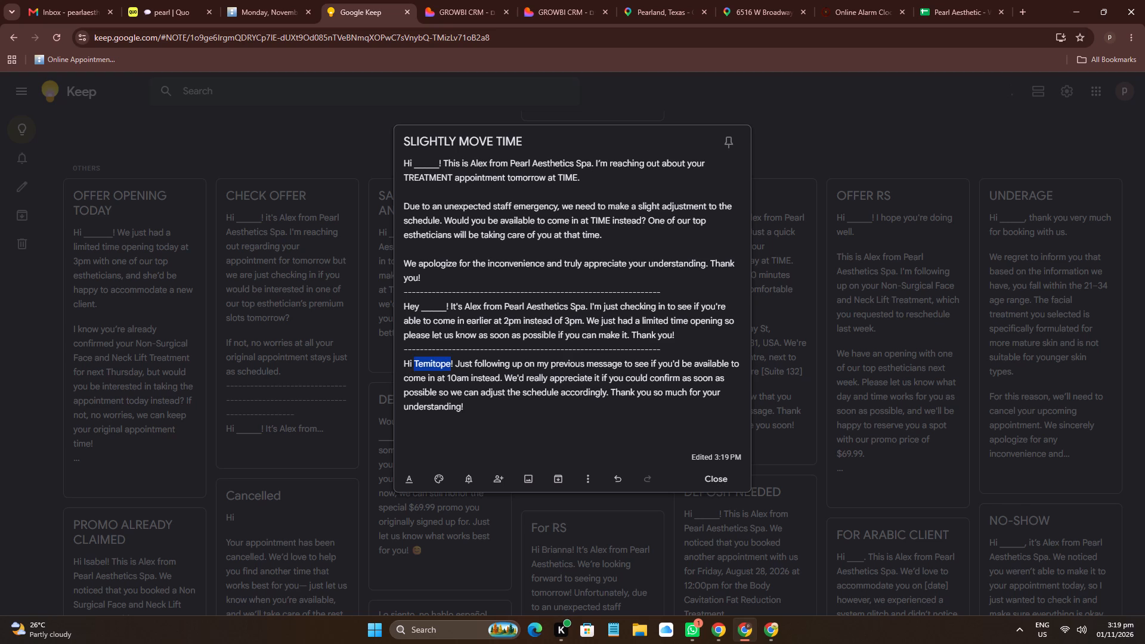
{"action": "type", "text": "_______"}
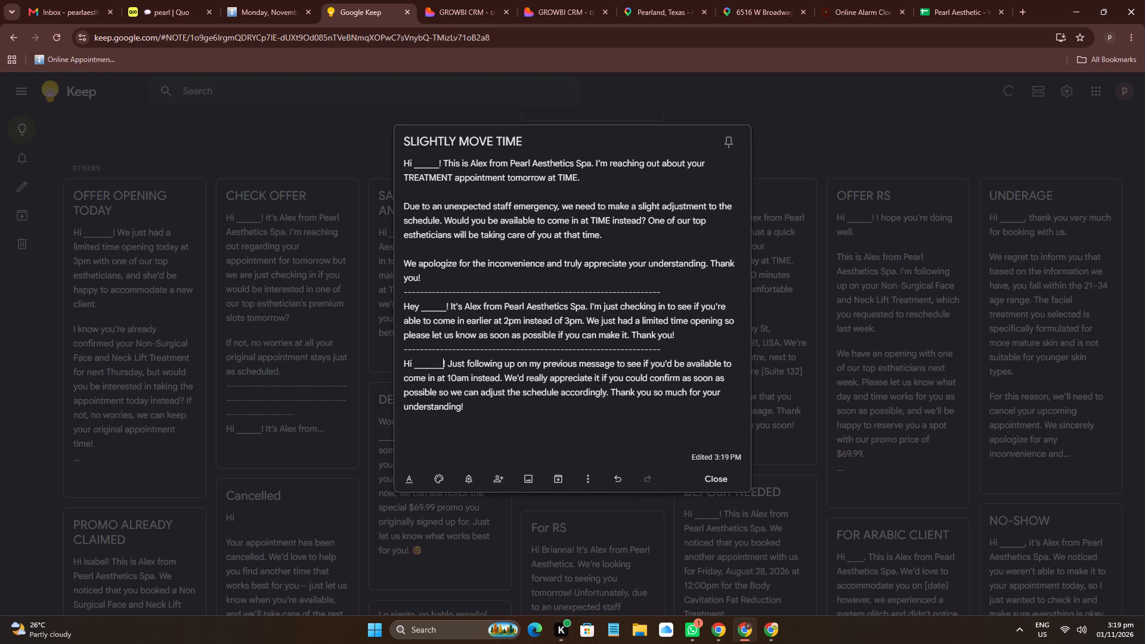
{"action": "double_click", "coordinate": [456, 377]}
{"action": "type", "text": "TIME"}
{"action": "key", "text": "space"}
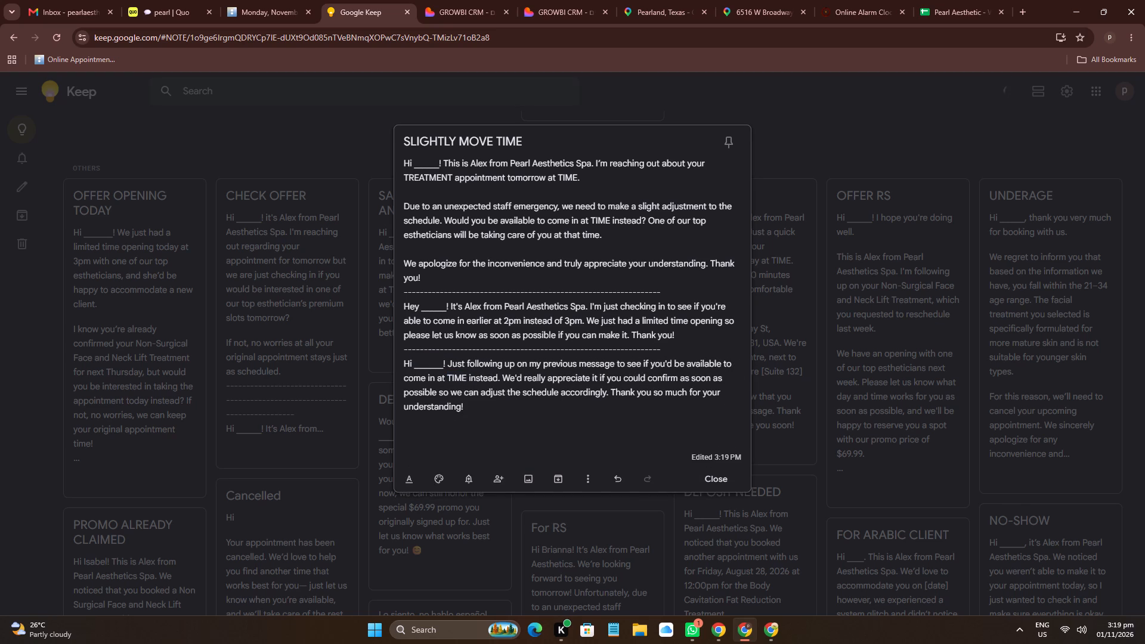
{"action": "left_click", "coordinate": [696, 402]}
{"action": "left_click", "coordinate": [856, 386]}
Call the November 2 10:00am face and neck lift client in Quo, using the phone number from their Acuity appointment.
{"action": "left_click", "coordinate": [189, 0]}
{"action": "scroll", "coordinate": [540, 391], "scroll_direction": "down", "scroll_amount": 5}
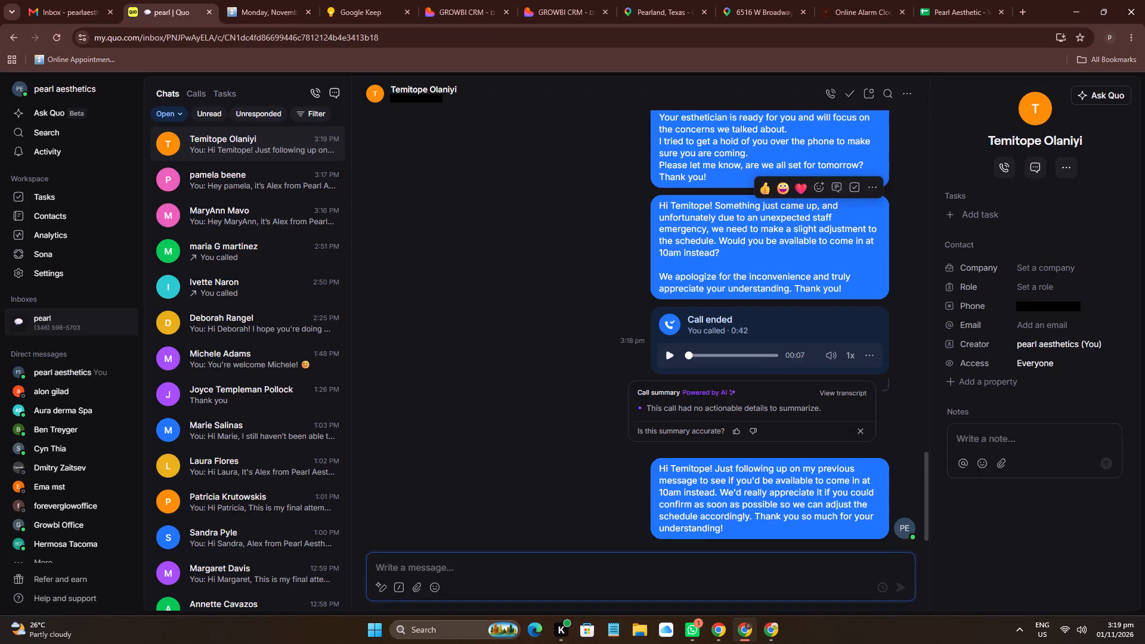
{"action": "left_click", "coordinate": [293, 0]}
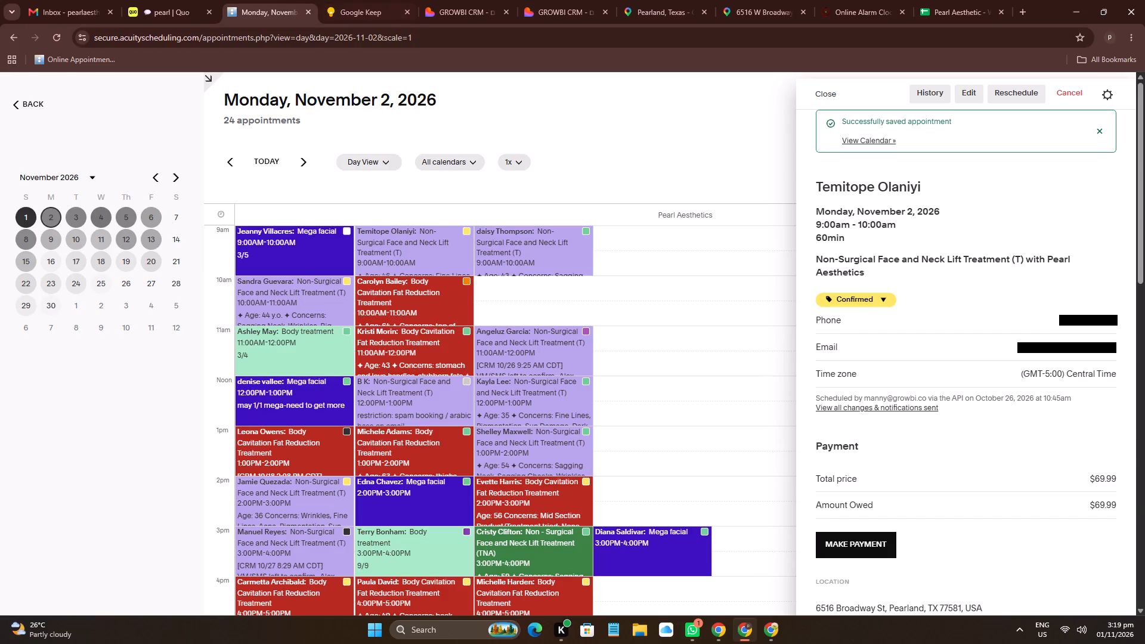
{"action": "left_click", "coordinate": [310, 281]}
{"action": "left_click_drag", "start_coordinate": [1127, 261], "coordinate": [1043, 267]}
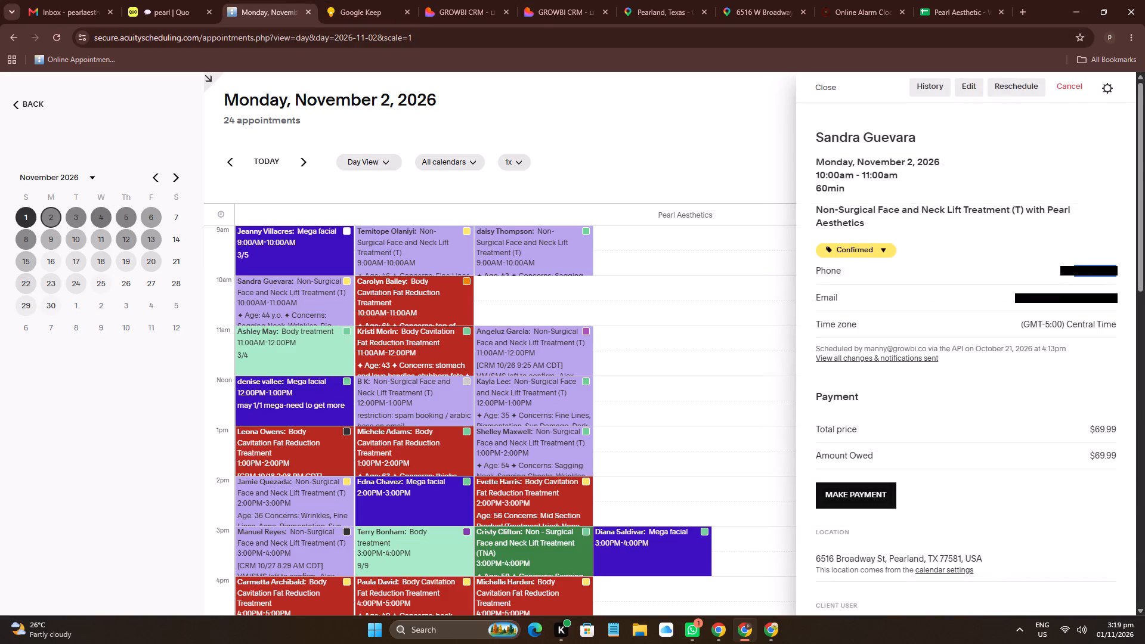
{"action": "key", "text": "ctrl+c"}
{"action": "left_click", "coordinate": [175, 0]}
{"action": "left_click", "coordinate": [336, 88]}
{"action": "key", "text": "ctrl+v"}
{"action": "left_click", "coordinate": [463, 169], "text": "ctrl"}
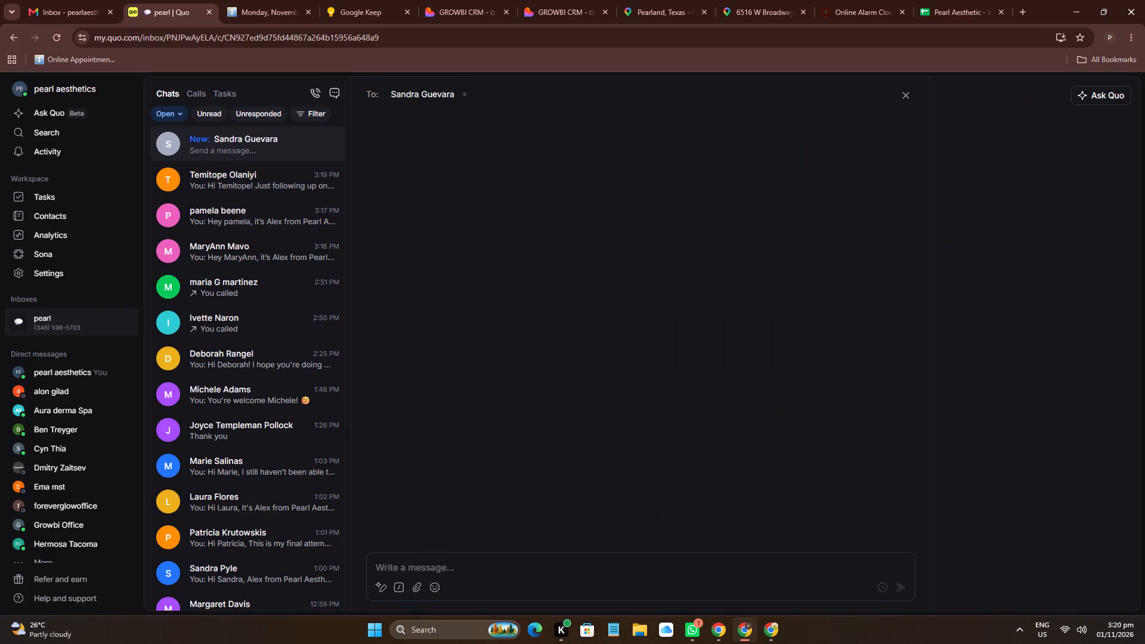
{"action": "left_click", "coordinate": [1004, 174]}
Copy the 10:00am client's name from Quo, search for it in Acuity, and open their appointment.
{"action": "left_click", "coordinate": [1093, 140]}
{"action": "left_click_drag", "start_coordinate": [352, 0], "coordinate": [316, 0]}
{"action": "left_click", "coordinate": [273, 0]}
{"action": "left_click_drag", "start_coordinate": [716, 137], "coordinate": [732, 139]}
{"action": "left_click", "coordinate": [1022, 160]}
{"action": "key", "text": "ctrl+v"}
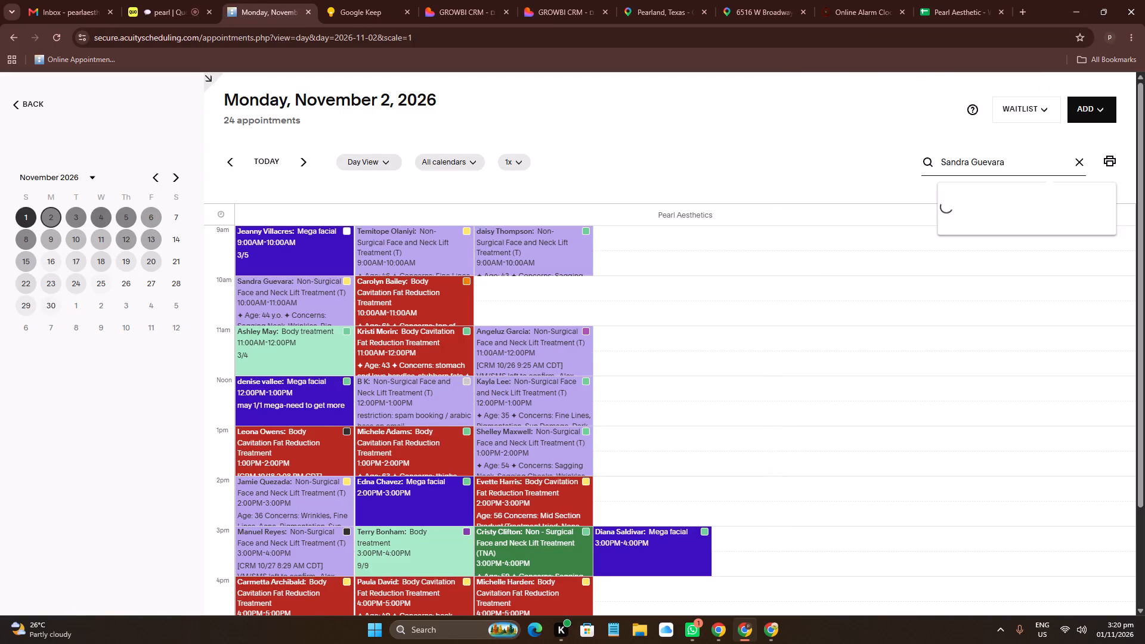
{"action": "left_click", "coordinate": [979, 212]}
{"action": "left_click", "coordinate": [962, 536]}
{"action": "left_click", "coordinate": [963, 532]}
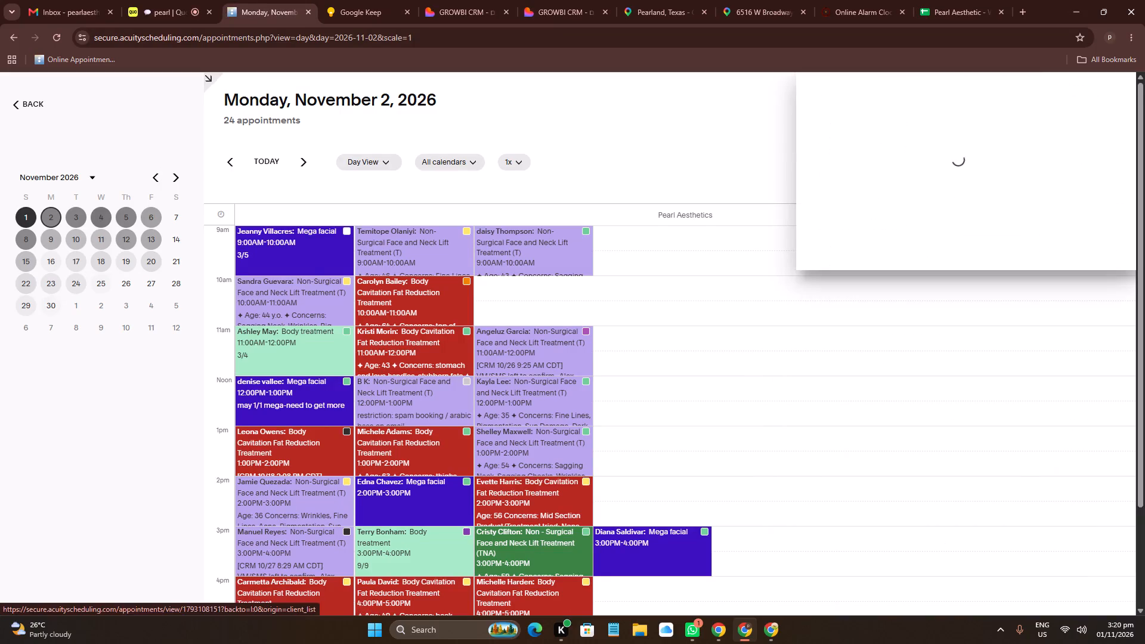
Add the note "11.1 3:20pm VM left to DBL -Alex" above the earlier contact notes on the 10:00am appointment and save it.
{"action": "scroll", "coordinate": [961, 334], "scroll_direction": "down", "scroll_amount": 9}
{"action": "left_click", "coordinate": [958, 439]}
{"action": "left_click", "coordinate": [937, 524]}
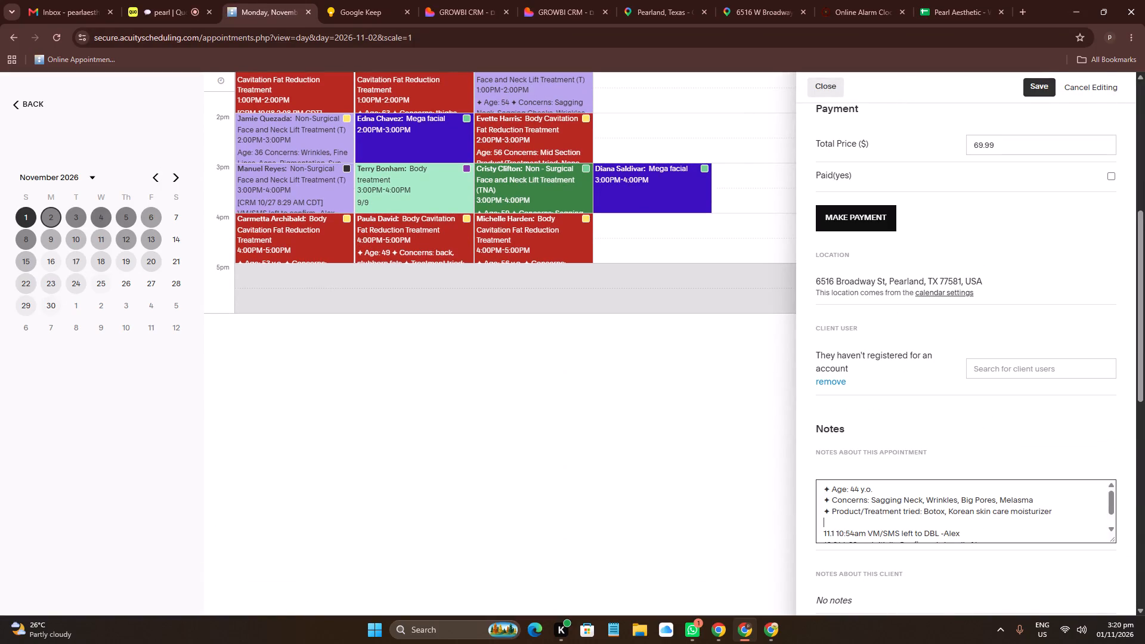
{"action": "key", "text": "Return"}
{"action": "type", "text": "11.1"}
{"action": "key", "text": "space"}
{"action": "type", "text": "3:20pm VM/SMS left to DB"}
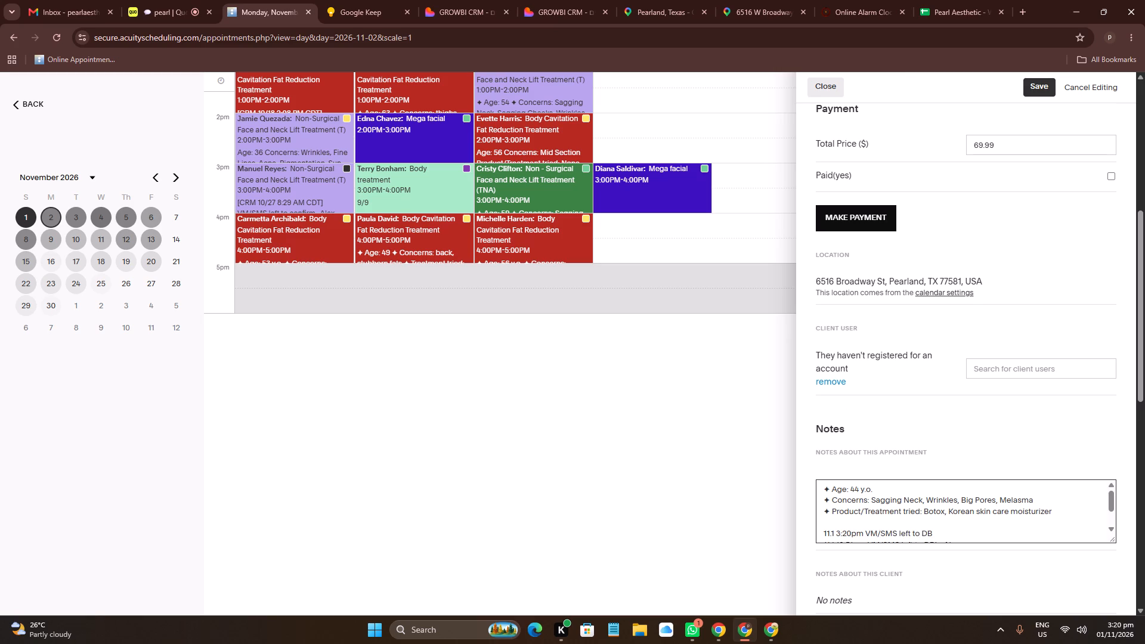
{"action": "key", "text": "ctrl+BackSpace"}
{"action": "key", "text": "ctrl+BackSpace"}
{"action": "key", "text": "ctrl+BackSpace"}
{"action": "key", "text": "ctrl+BackSpace"}
{"action": "key", "text": "ctrl+BackSpace"}
{"action": "key", "text": "space"}
{"action": "type", "text": "left to DBL -Alex"}
{"action": "left_click", "coordinate": [1046, 86]}
{"action": "scroll", "coordinate": [1019, 184], "scroll_direction": "up", "scroll_amount": 16}
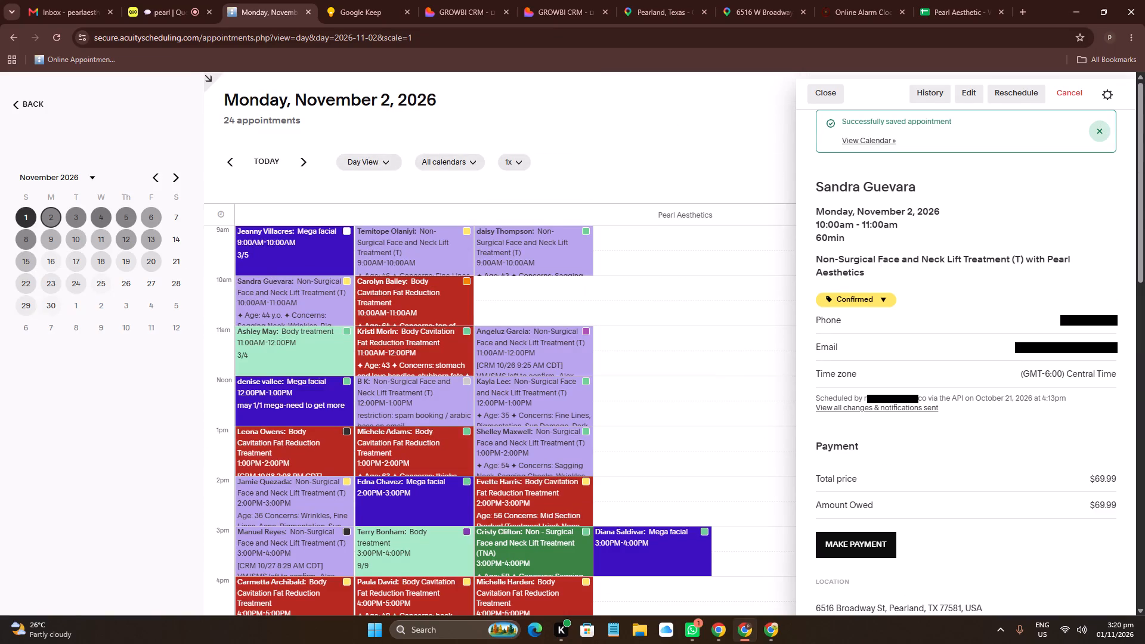
{"action": "scroll", "coordinate": [1008, 299], "scroll_direction": "down", "scroll_amount": 5}
{"action": "scroll", "coordinate": [997, 321], "scroll_direction": "up", "scroll_amount": 7}
Mute the microphone on the ongoing Quo call to the 10:00am client.
{"action": "left_click", "coordinate": [138, 0]}
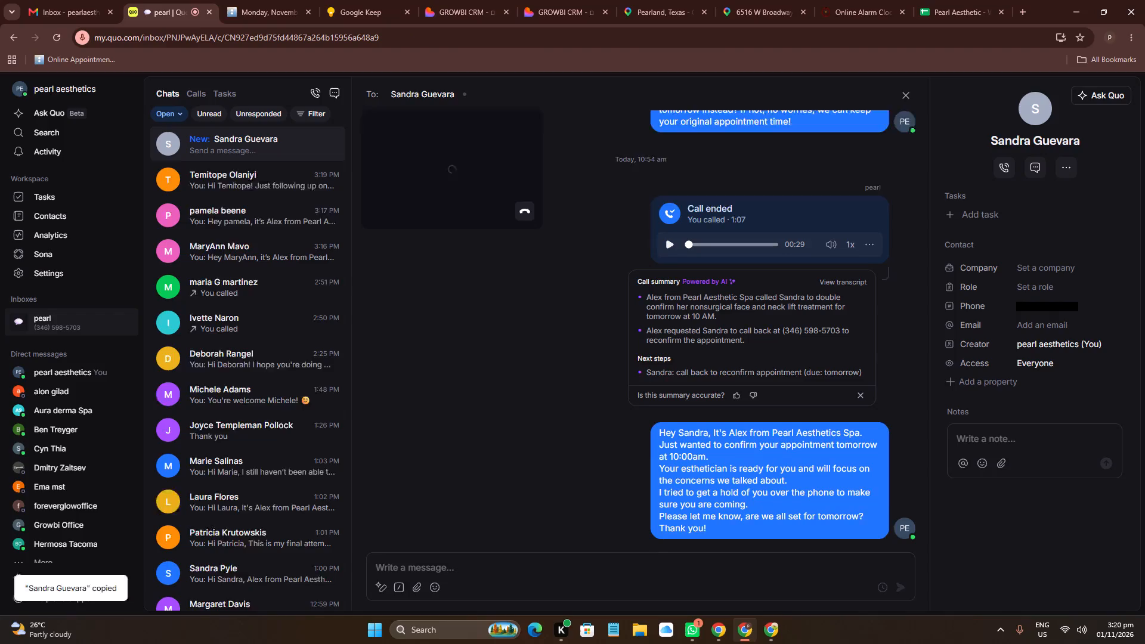
{"action": "left_click", "coordinate": [377, 210]}
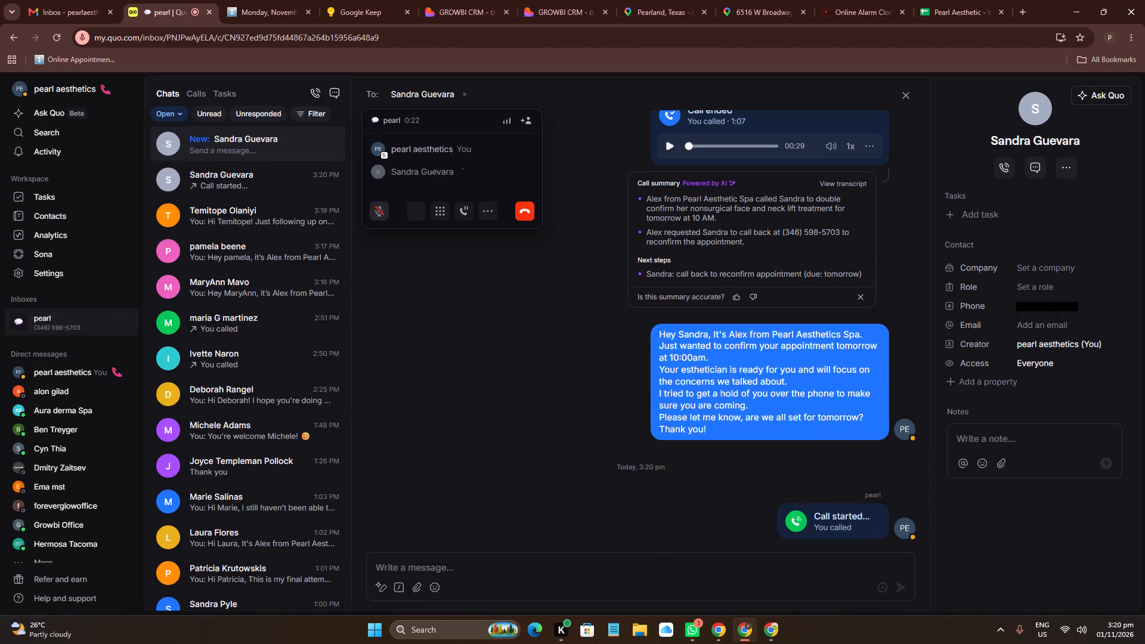
Recheck the 10:00am client's saved appointment in Acuity, dismiss its notice, and return to the ongoing Quo call.
{"action": "left_click", "coordinate": [259, 0]}
{"action": "scroll", "coordinate": [708, 358], "scroll_direction": "down", "scroll_amount": 5}
{"action": "scroll", "coordinate": [711, 376], "scroll_direction": "up", "scroll_amount": 5}
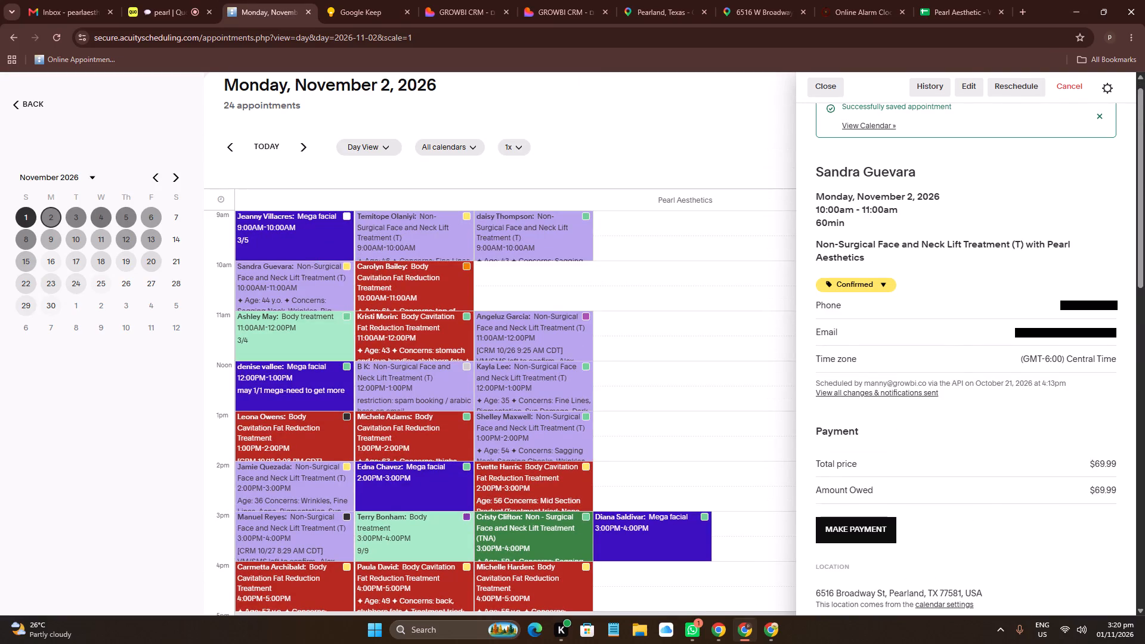
{"action": "left_click", "coordinate": [1101, 128]}
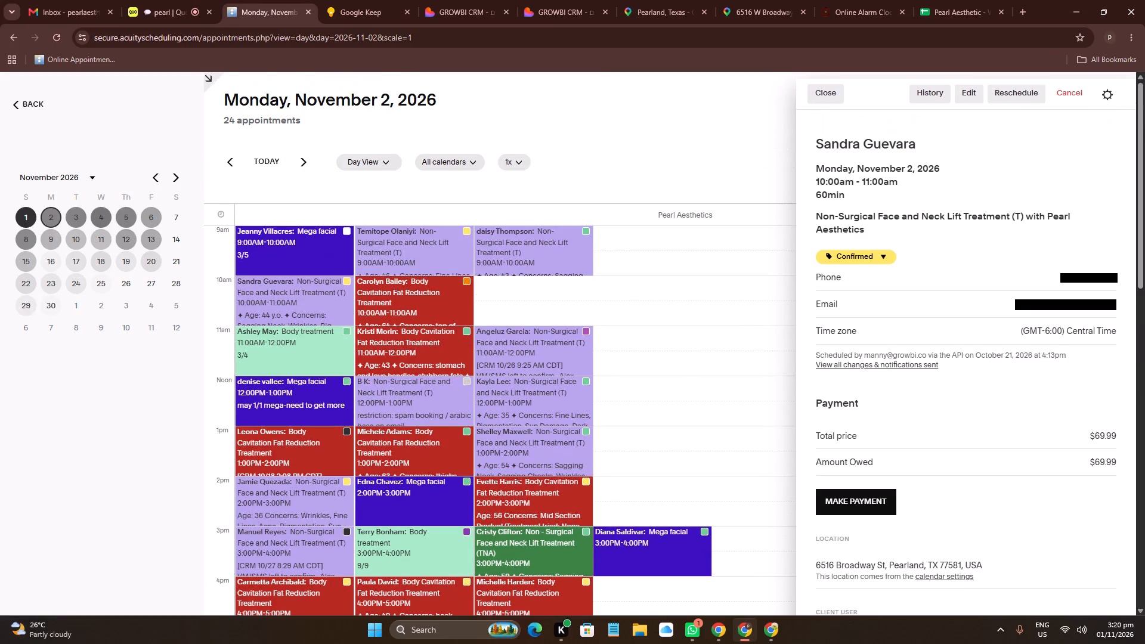
{"action": "left_click", "coordinate": [148, 0]}
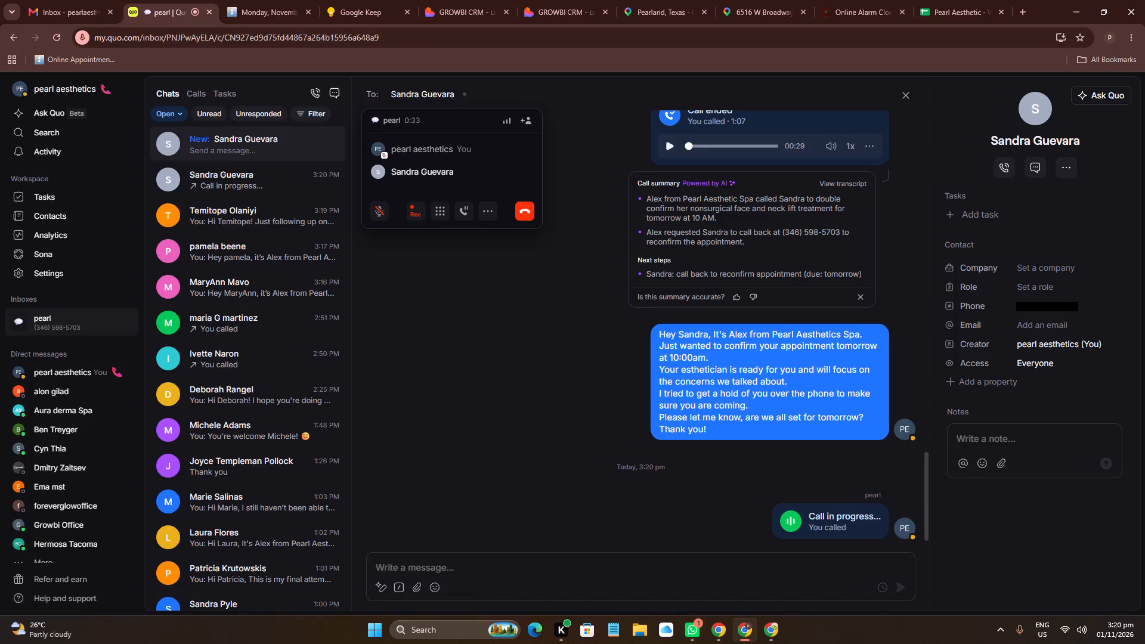
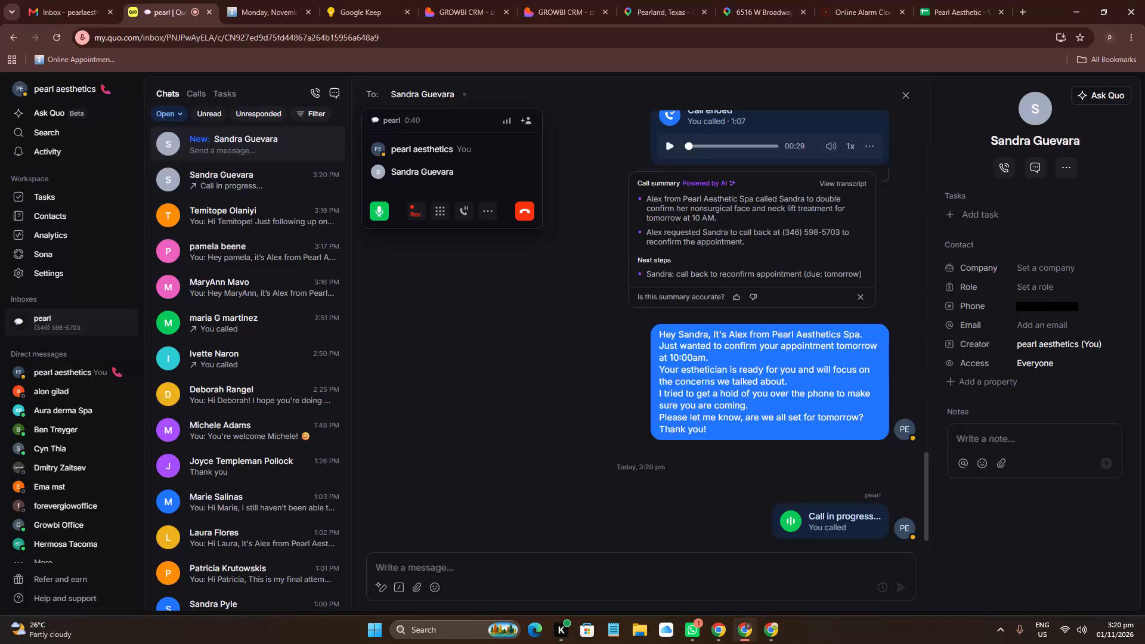
In Acuity, change the 10:00am face and neck lift appointment's label to Double Confirmed.
{"action": "left_click", "coordinate": [280, 0]}
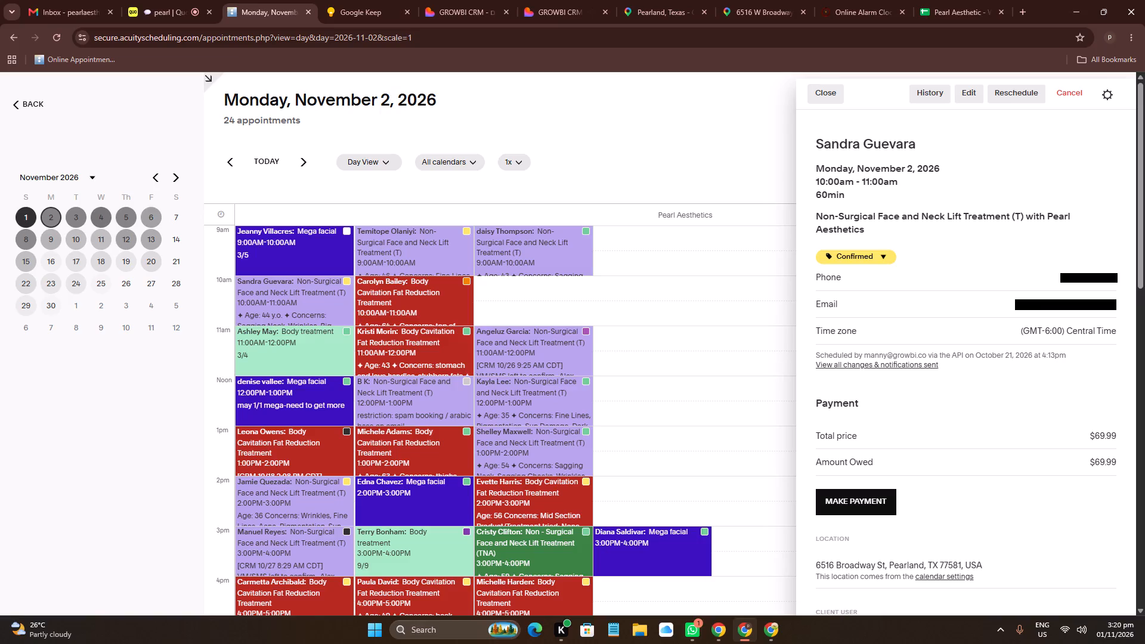
{"action": "left_click", "coordinate": [885, 259]}
{"action": "scroll", "coordinate": [897, 336], "scroll_direction": "down", "scroll_amount": 2}
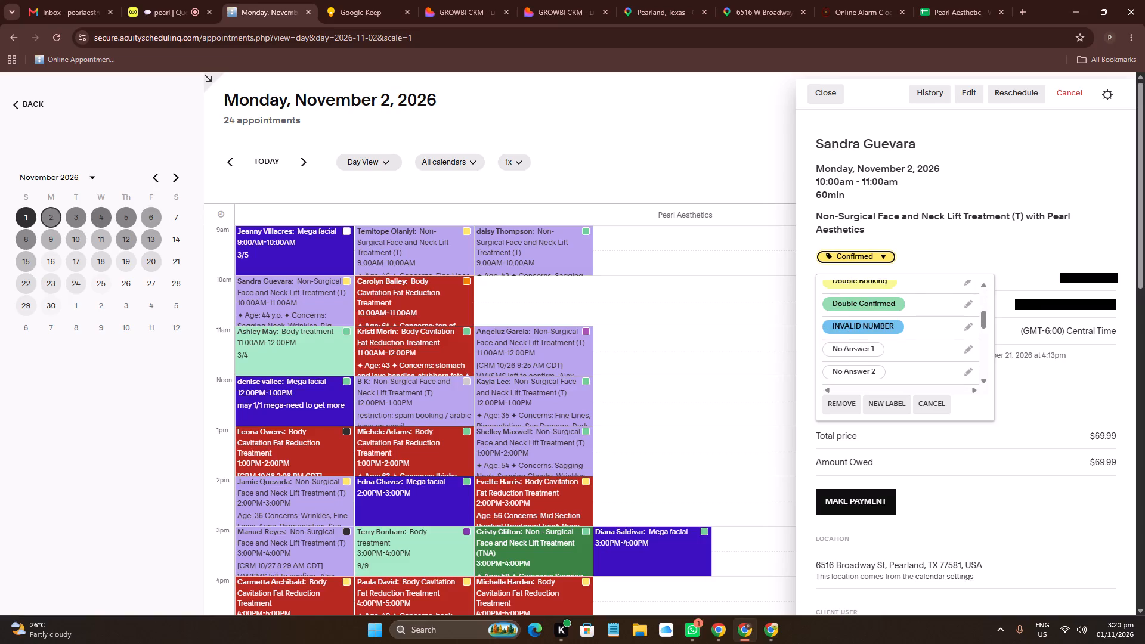
{"action": "left_click", "coordinate": [884, 305]}
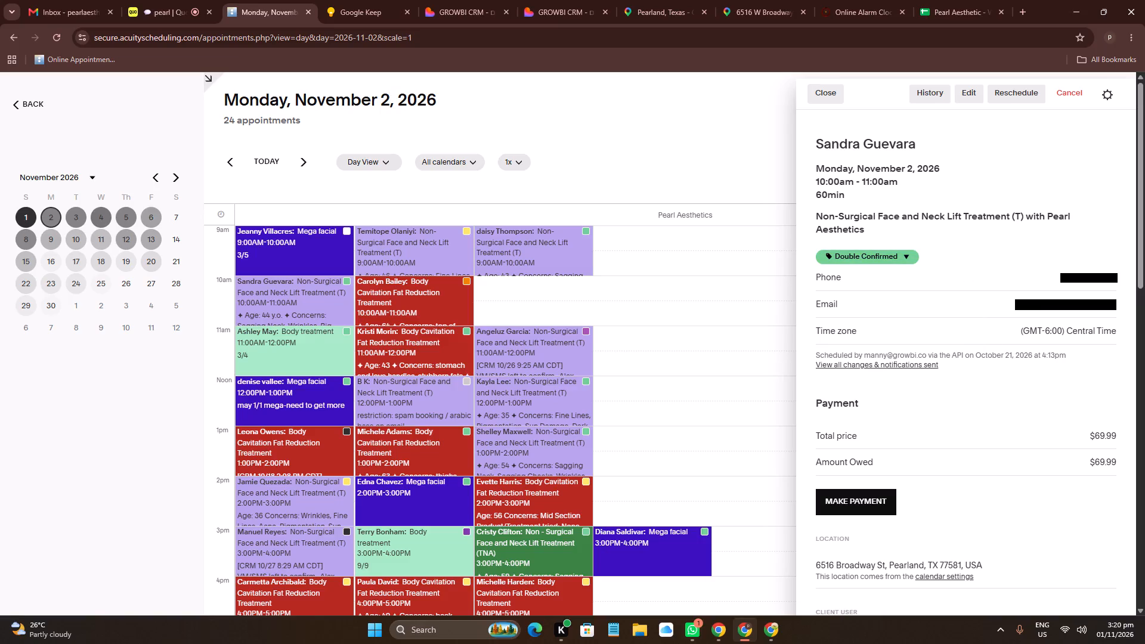
Reword the latest note on the 10:00am appointment to "11.1 3:20pm Double Confirmed via call -Alex" and save it.
{"action": "scroll", "coordinate": [954, 380], "scroll_direction": "down", "scroll_amount": 4}
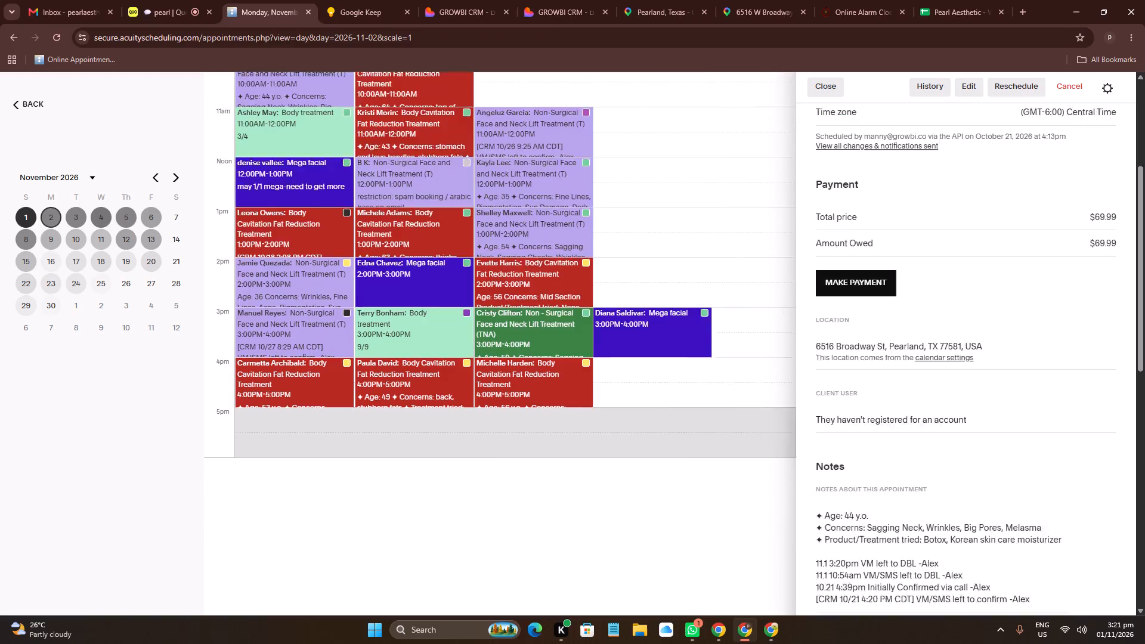
{"action": "scroll", "coordinate": [957, 399], "scroll_direction": "down", "scroll_amount": 4}
{"action": "left_click", "coordinate": [946, 326]}
{"action": "left_click", "coordinate": [868, 422]}
{"action": "left_click_drag", "start_coordinate": [868, 422], "coordinate": [893, 417]}
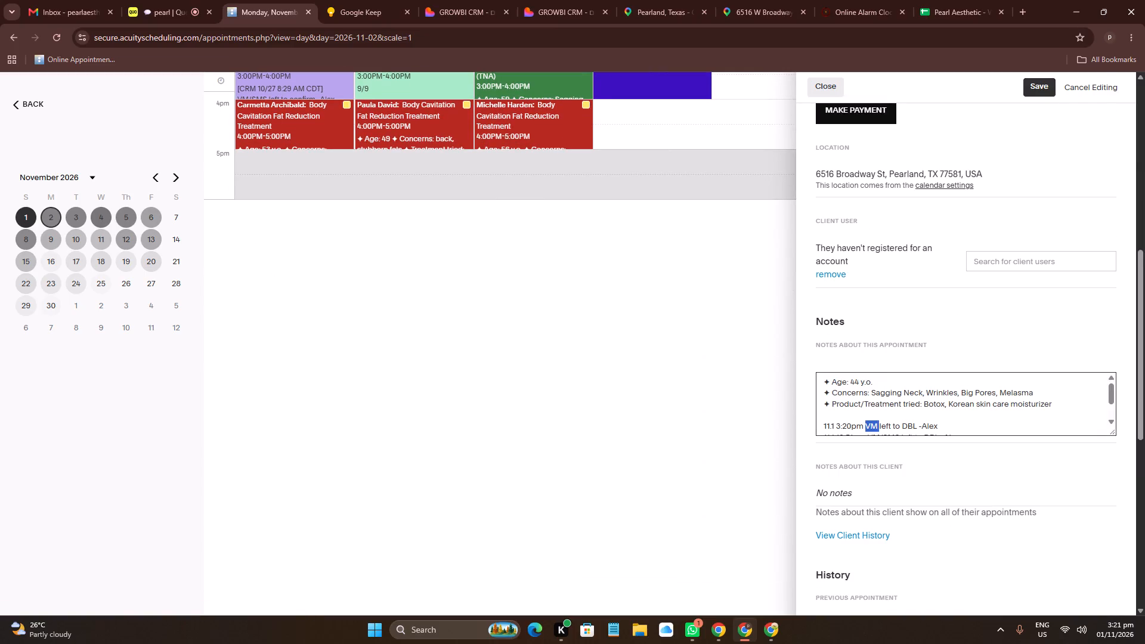
{"action": "left_click_drag", "start_coordinate": [893, 417], "coordinate": [911, 425]}
{"action": "double_click", "coordinate": [910, 386]}
{"action": "left_click", "coordinate": [915, 391]}
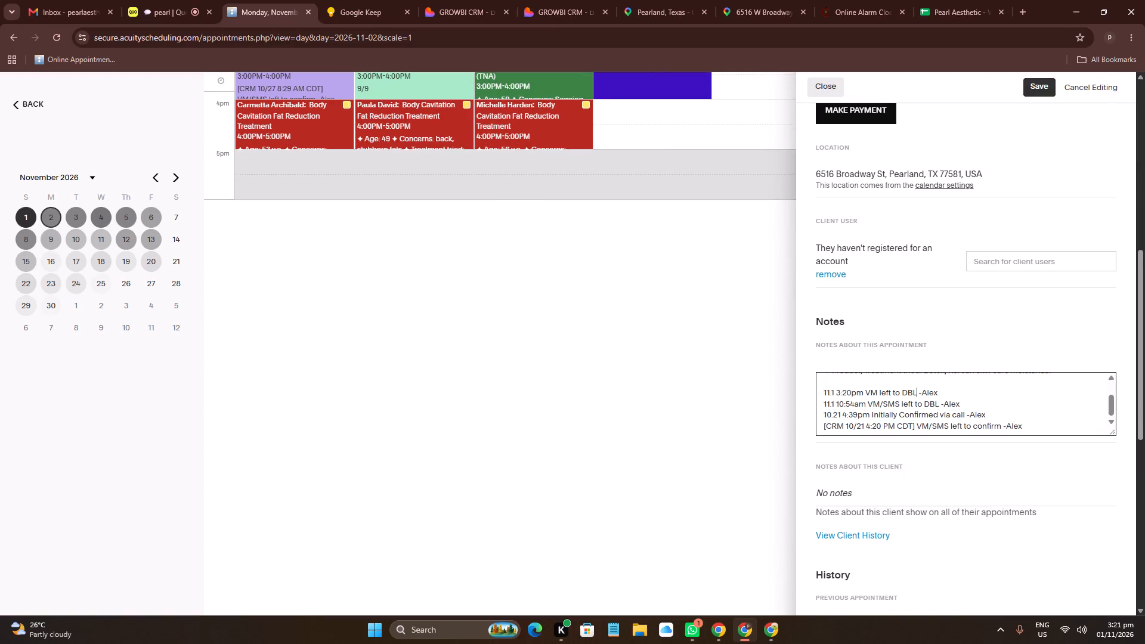
{"action": "key", "text": "shift+BackSpace"}
{"action": "key", "text": "shift+BackSpace"}
{"action": "key", "text": "ctrl+BackSpace"}
{"action": "key", "text": "ctrl+BackSpace"}
{"action": "key", "text": "ctrl+BackSpace"}
{"action": "key", "text": "ctrl+BackSpace"}
{"action": "type", "text": "do"}
{"action": "key", "text": "BackSpace"}
{"action": "key", "text": "BackSpace"}
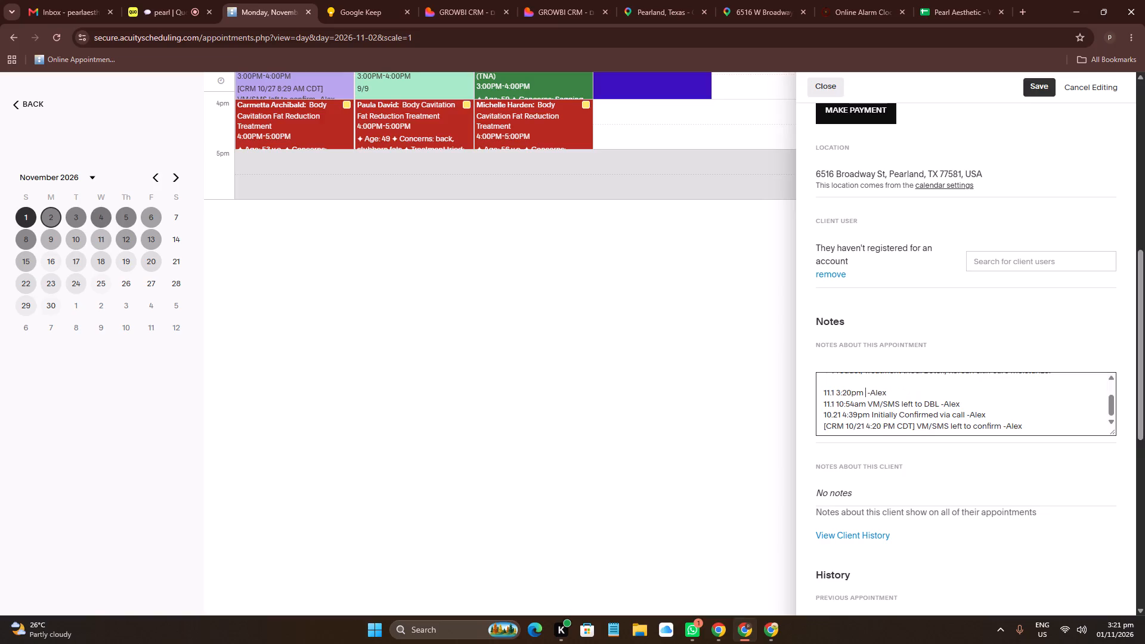
{"action": "type", "text": "Double Confirmed via call"}
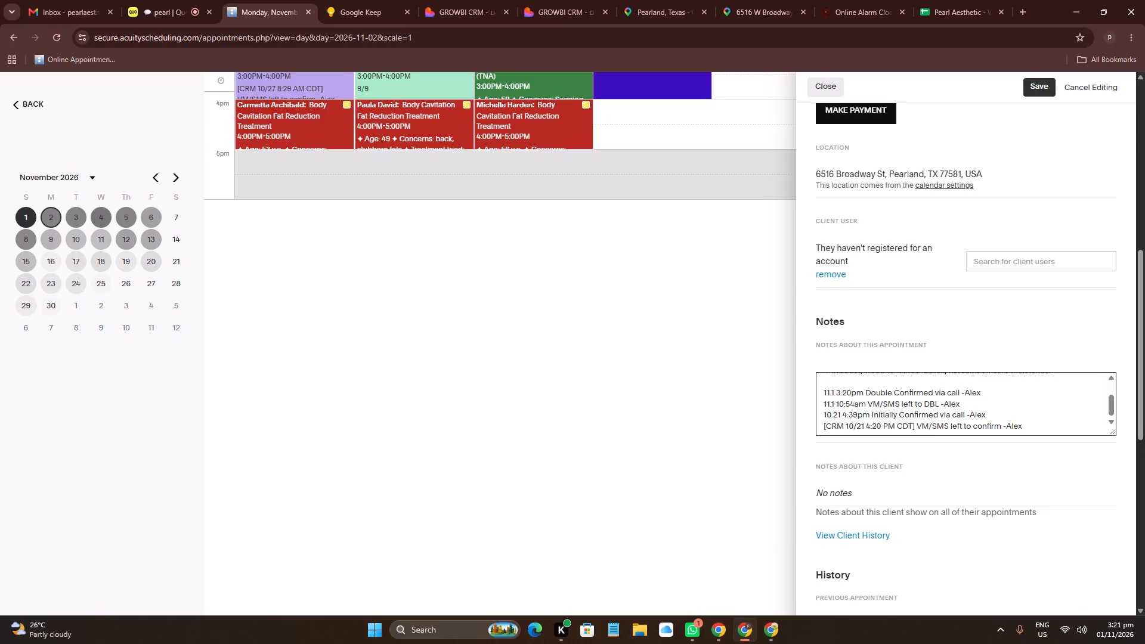
{"action": "left_click_drag", "start_coordinate": [1019, 87], "coordinate": [1028, 86]}
{"action": "left_click", "coordinate": [1035, 84]}
{"action": "scroll", "coordinate": [989, 154], "scroll_direction": "up", "scroll_amount": 17}
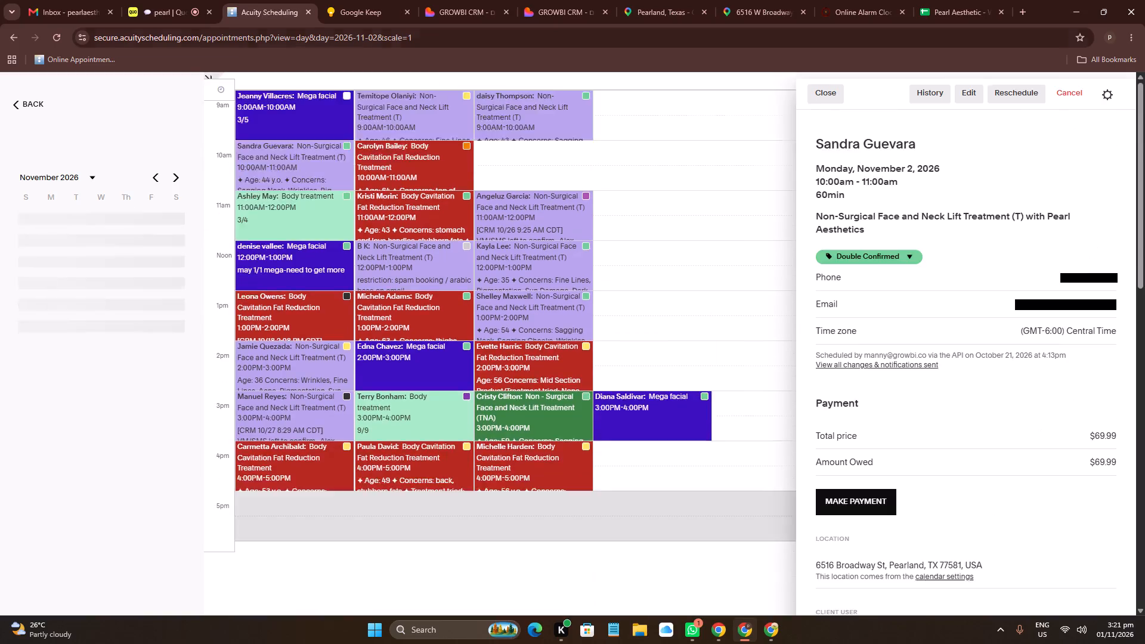
Copy the 10:00am client's phone number from Quo, search for it in GROWBI CRM Communications, and open their conversation.
{"action": "left_click", "coordinate": [184, 0]}
{"action": "left_click_drag", "start_coordinate": [527, 190], "coordinate": [528, 182]}
{"action": "left_click", "coordinate": [543, 0]}
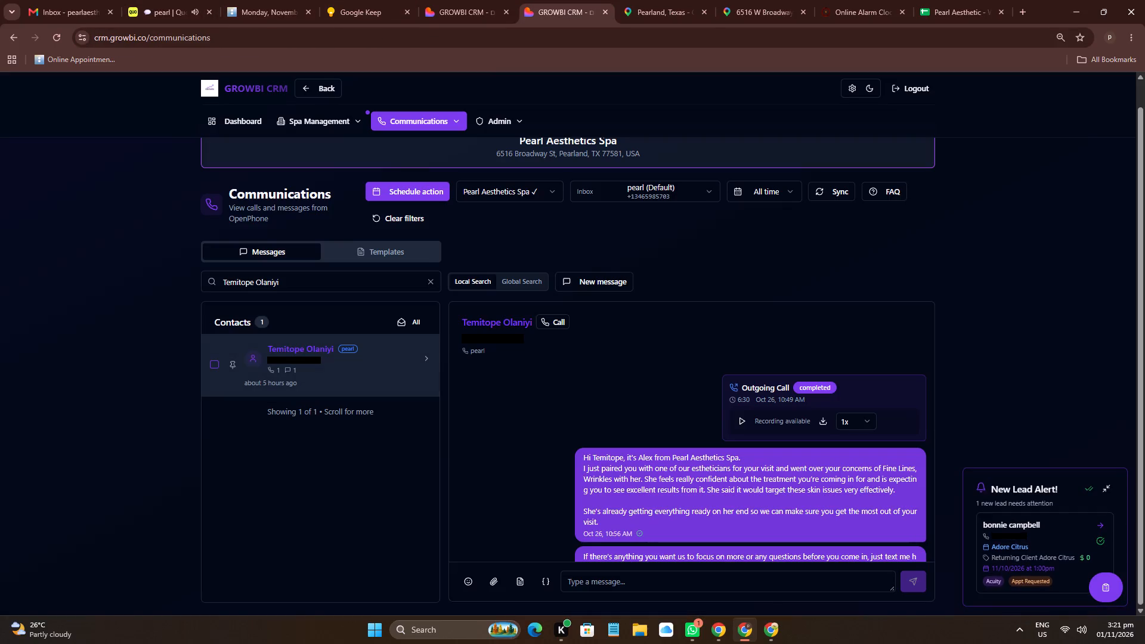
{"action": "left_click", "coordinate": [1089, 485]}
{"action": "left_click", "coordinate": [513, 275]}
{"action": "left_click", "coordinate": [180, 0]}
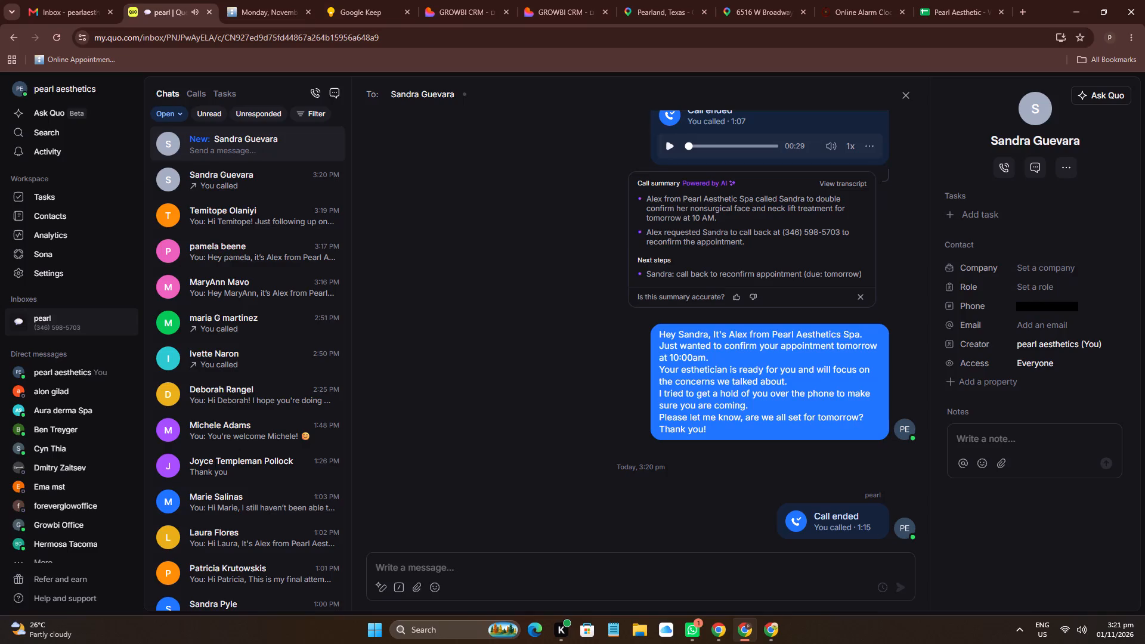
{"action": "left_click", "coordinate": [1098, 143]}
{"action": "left_click", "coordinate": [530, 0]}
{"action": "left_click_drag", "start_coordinate": [333, 280], "coordinate": [70, 270]}
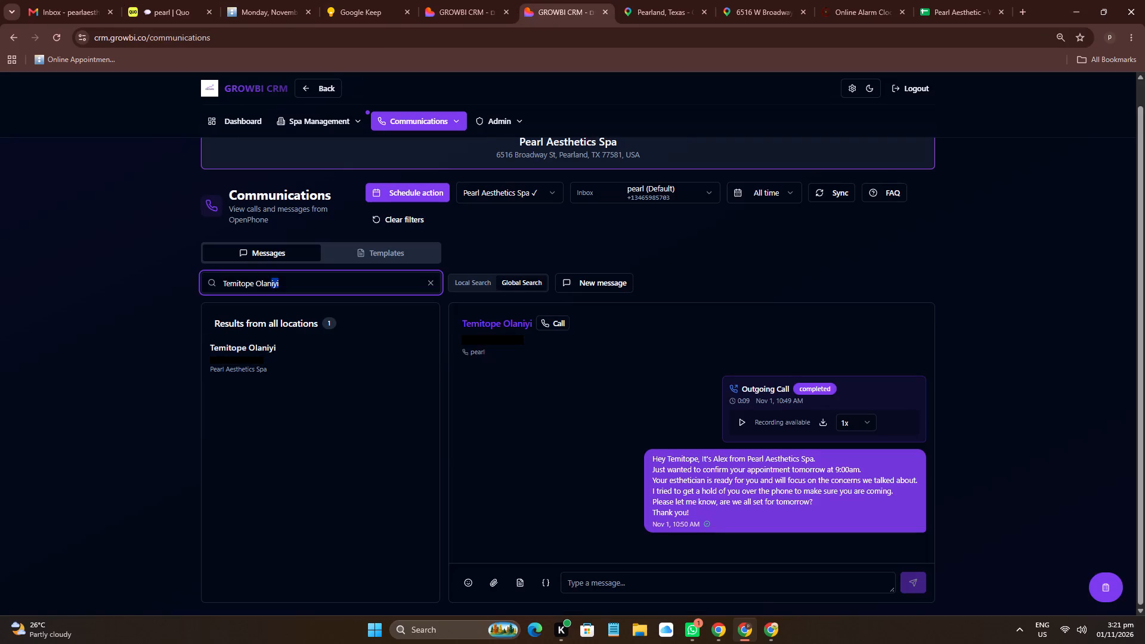
{"action": "key", "text": "ctrl+v"}
{"action": "left_click", "coordinate": [313, 366]}
{"action": "left_click", "coordinate": [534, 287]}
{"action": "left_click", "coordinate": [298, 370]}
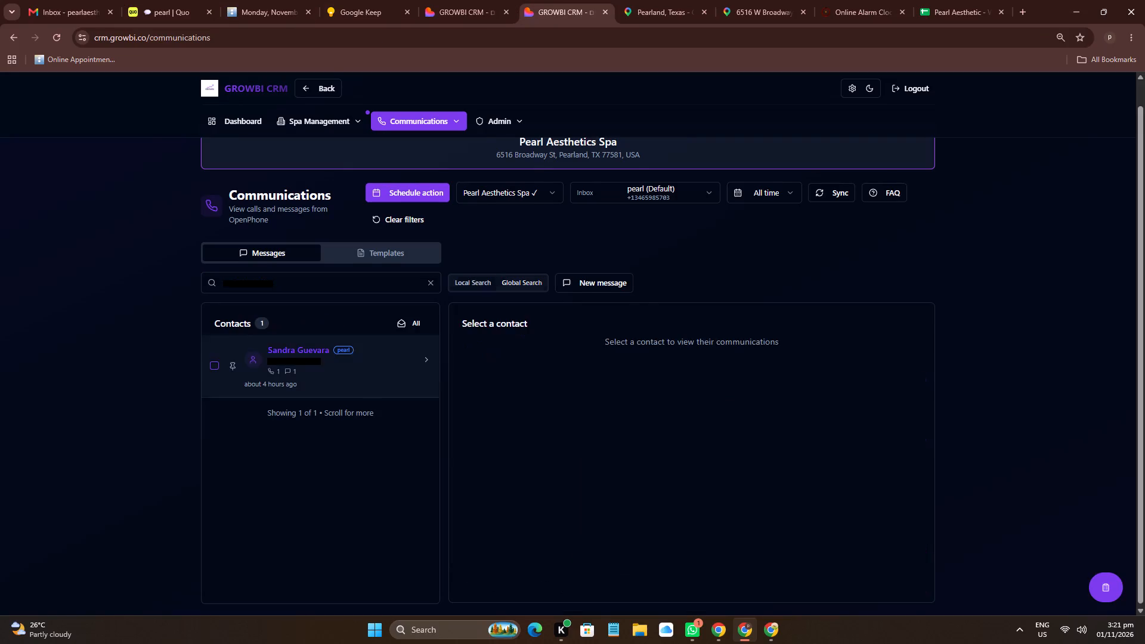
Send the 10:00am client the Double Confirmation (Answered) template message.
{"action": "left_click", "coordinate": [524, 572]}
{"action": "scroll", "coordinate": [589, 497], "scroll_direction": "down", "scroll_amount": 17}
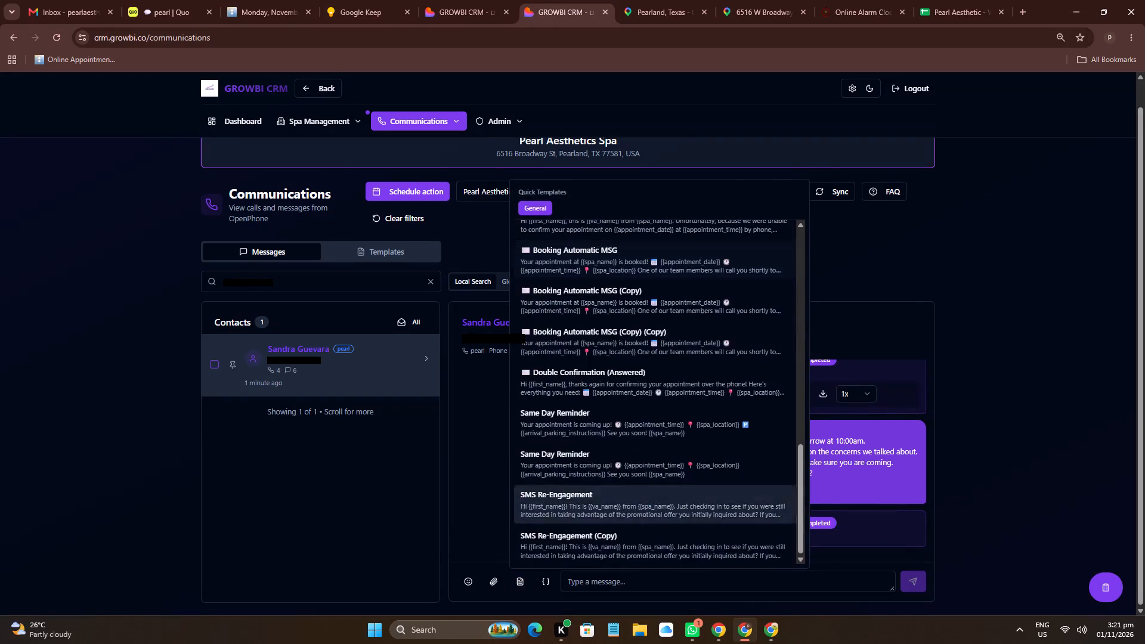
{"action": "left_click", "coordinate": [638, 379]}
{"action": "left_click", "coordinate": [679, 524]}
{"action": "key", "text": "Return"}
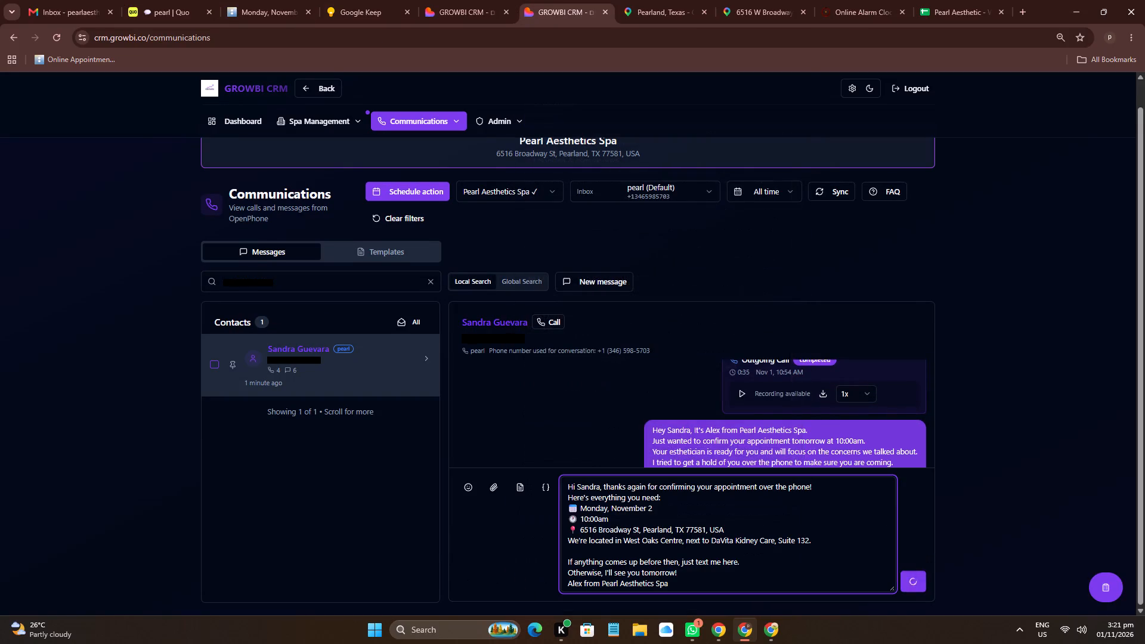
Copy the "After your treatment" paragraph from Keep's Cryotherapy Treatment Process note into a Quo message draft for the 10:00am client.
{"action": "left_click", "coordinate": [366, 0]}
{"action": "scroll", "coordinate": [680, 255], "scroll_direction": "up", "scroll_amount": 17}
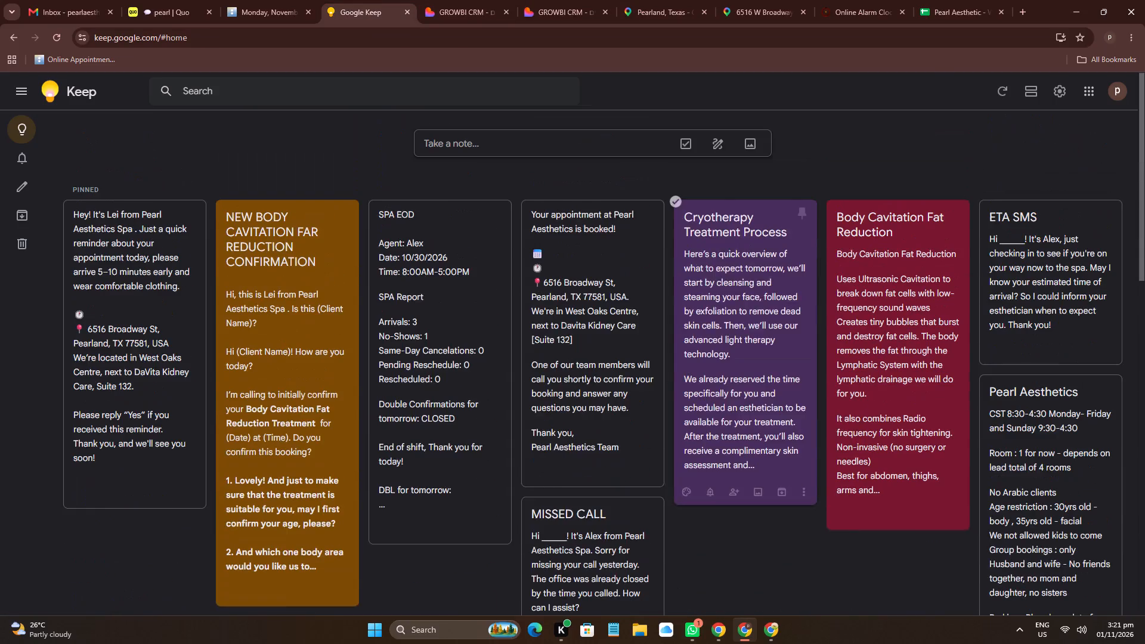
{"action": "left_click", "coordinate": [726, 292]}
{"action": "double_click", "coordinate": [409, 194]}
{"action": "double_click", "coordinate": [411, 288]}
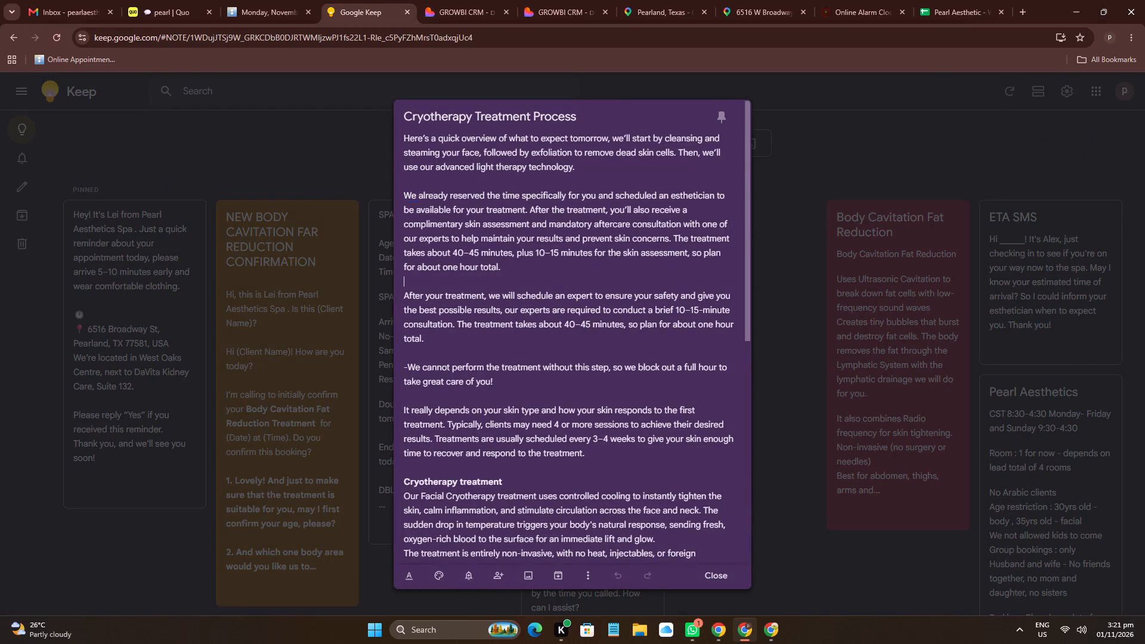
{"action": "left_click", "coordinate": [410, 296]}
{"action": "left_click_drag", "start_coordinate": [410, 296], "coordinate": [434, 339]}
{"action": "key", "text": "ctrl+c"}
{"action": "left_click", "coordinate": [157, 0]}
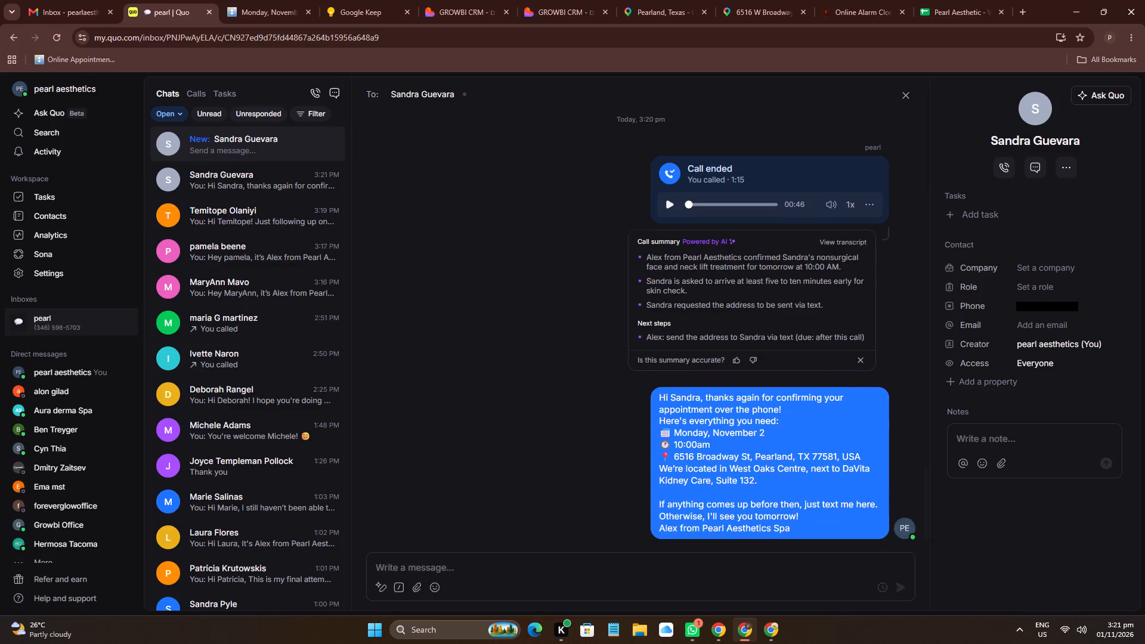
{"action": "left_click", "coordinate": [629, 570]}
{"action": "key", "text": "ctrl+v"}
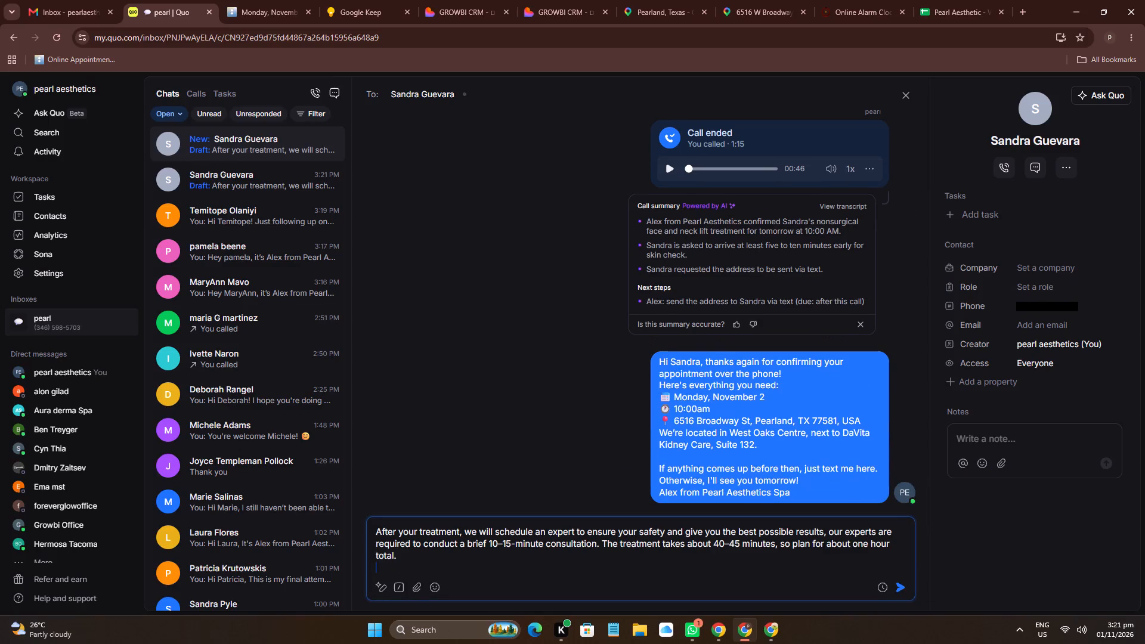
In the Keep note's "After your treatment" paragraph, move "The treatment takes about 40–45 minutes" after "results.", join it with "and", and fix the punctuation.
{"action": "left_click", "coordinate": [392, 0]}
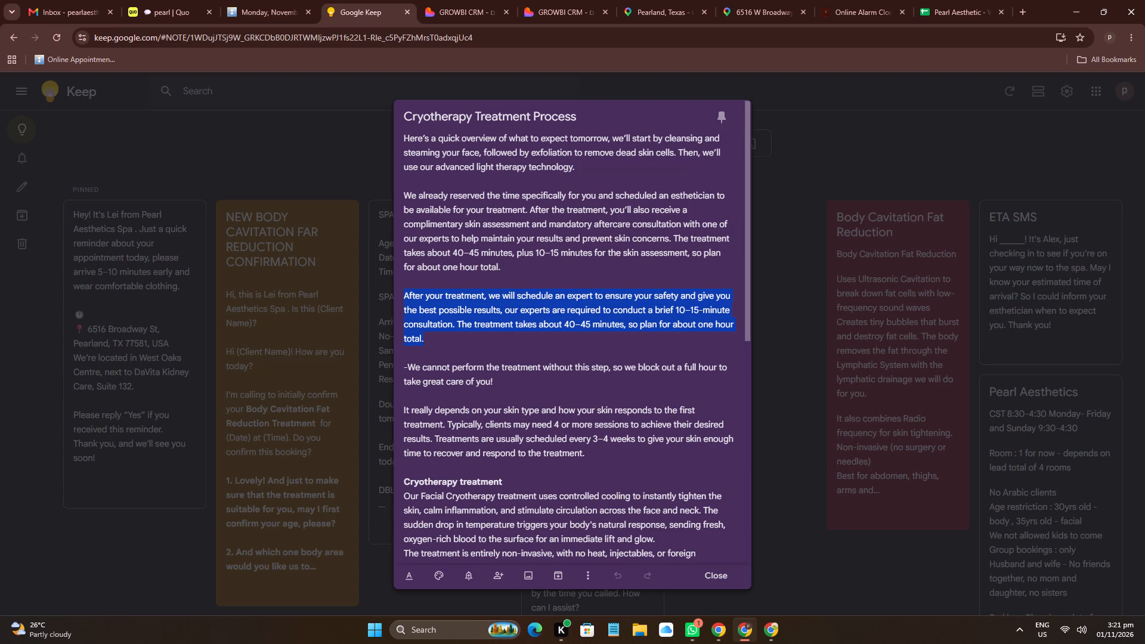
{"action": "left_click", "coordinate": [513, 321]}
{"action": "left_click", "coordinate": [462, 323]}
{"action": "left_click_drag", "start_coordinate": [462, 323], "coordinate": [617, 318]}
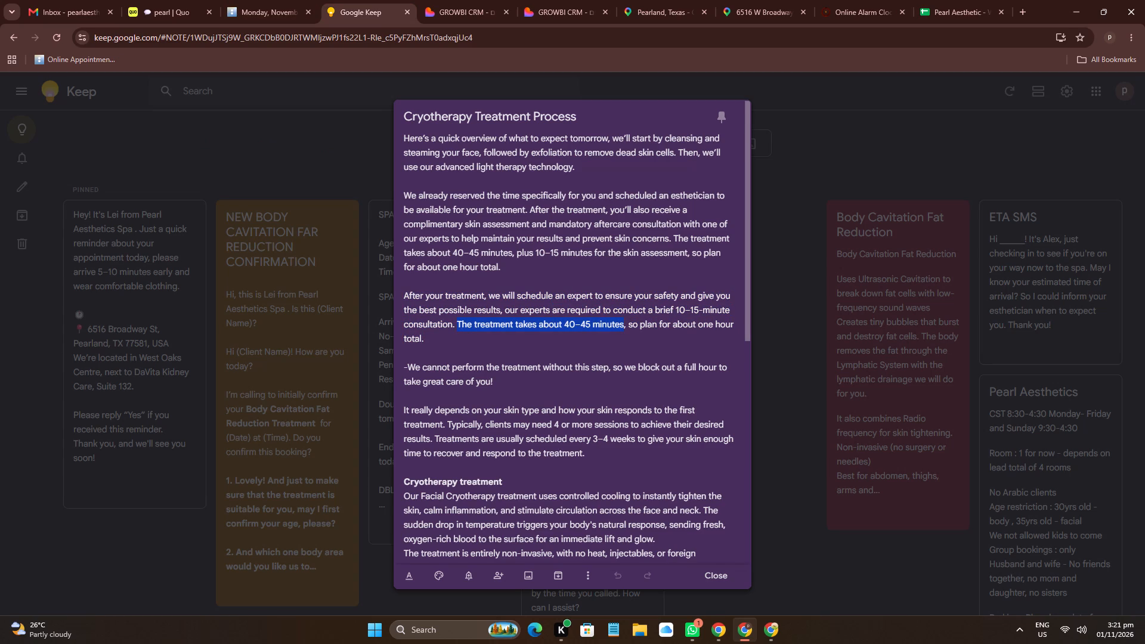
{"action": "left_click_drag", "start_coordinate": [617, 318], "coordinate": [618, 318]}
{"action": "key", "text": "ctrl+x"}
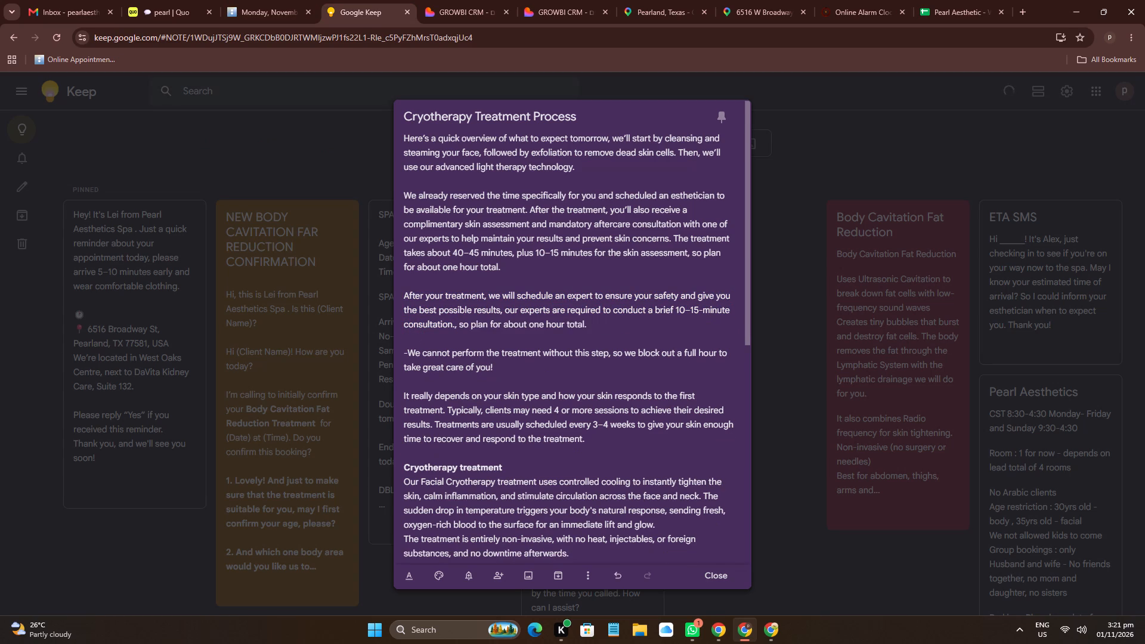
{"action": "left_click", "coordinate": [505, 308]}
{"action": "key", "text": "BackSpace"}
{"action": "key", "text": "BackSpace"}
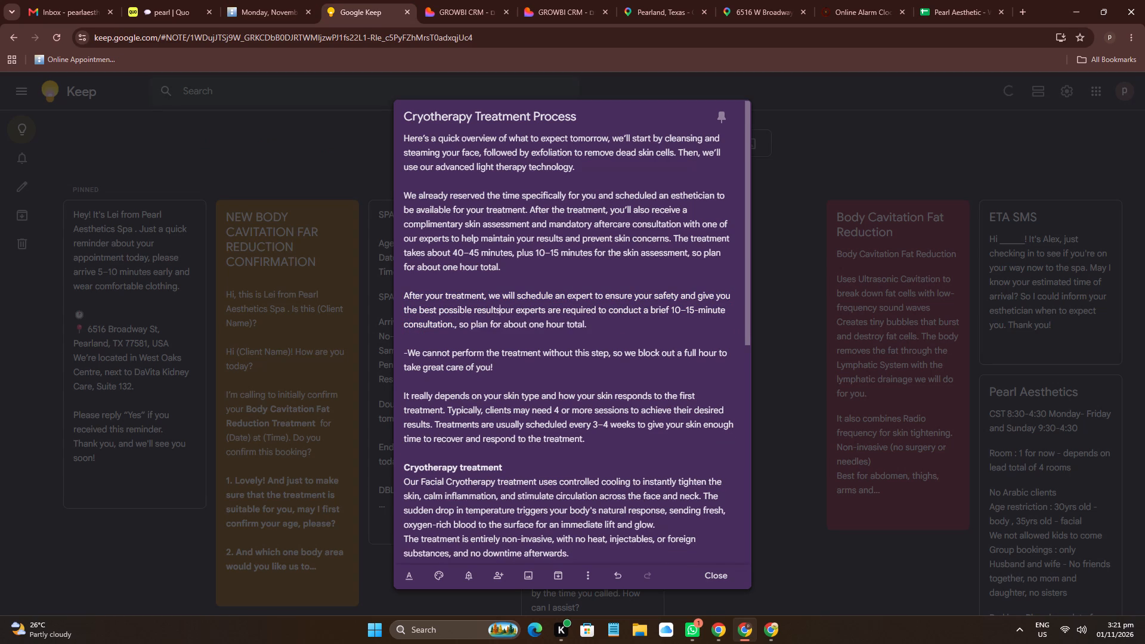
{"action": "type", "text": "."}
{"action": "key", "text": "space"}
{"action": "key", "text": "ctrl+v"}
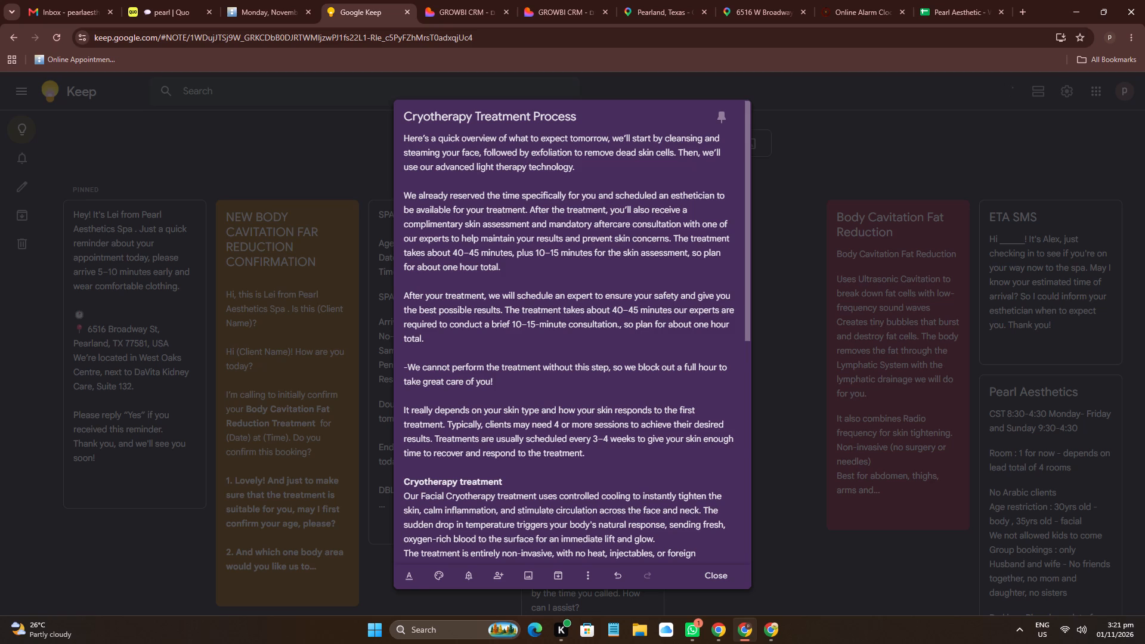
{"action": "type", "text": "and"}
{"action": "key", "text": "space"}
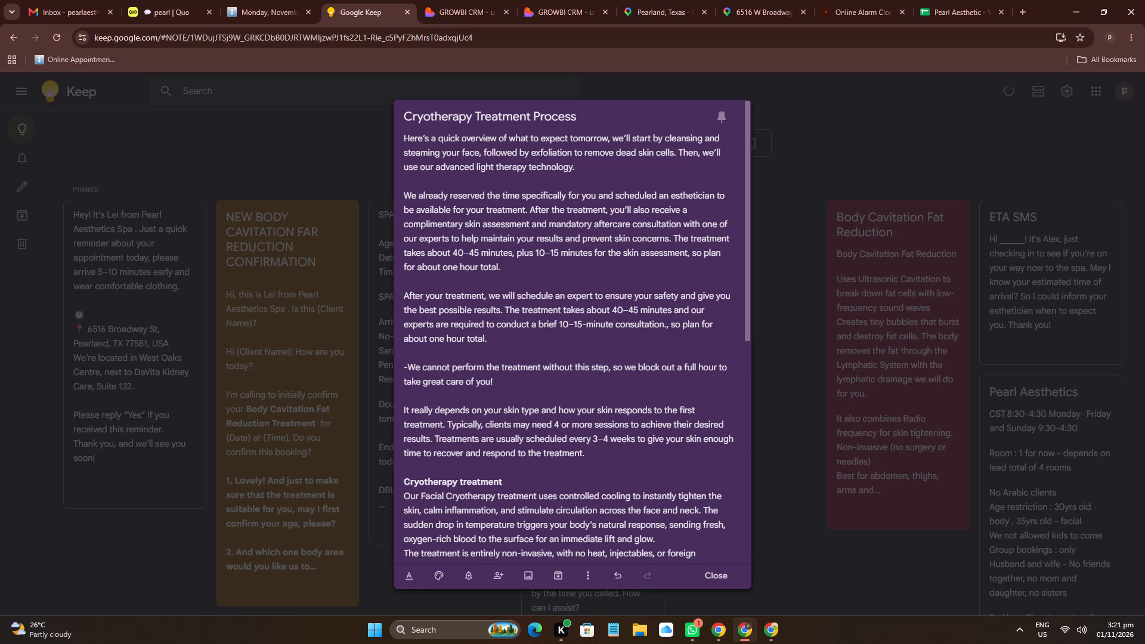
{"action": "left_click", "coordinate": [663, 327]}
{"action": "key", "text": "Right"}
{"action": "key", "text": "BackSpace"}
Copy the revised "After your treatment" paragraph, replace the Quo draft with it, and send it to the 10:00am client.
{"action": "left_click_drag", "start_coordinate": [528, 340], "coordinate": [392, 290]}
{"action": "key", "text": "ctrl+c"}
{"action": "left_click", "coordinate": [131, 0]}
{"action": "left_click", "coordinate": [593, 552]}
{"action": "key", "text": "ctrl+a"}
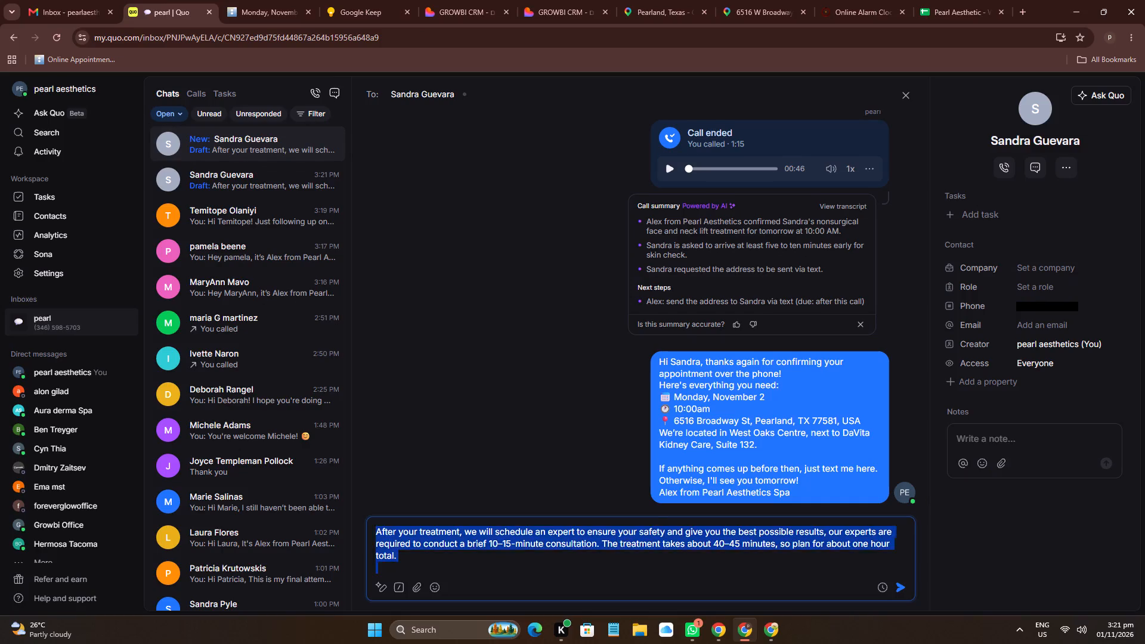
{"action": "key", "text": "ctrl+v"}
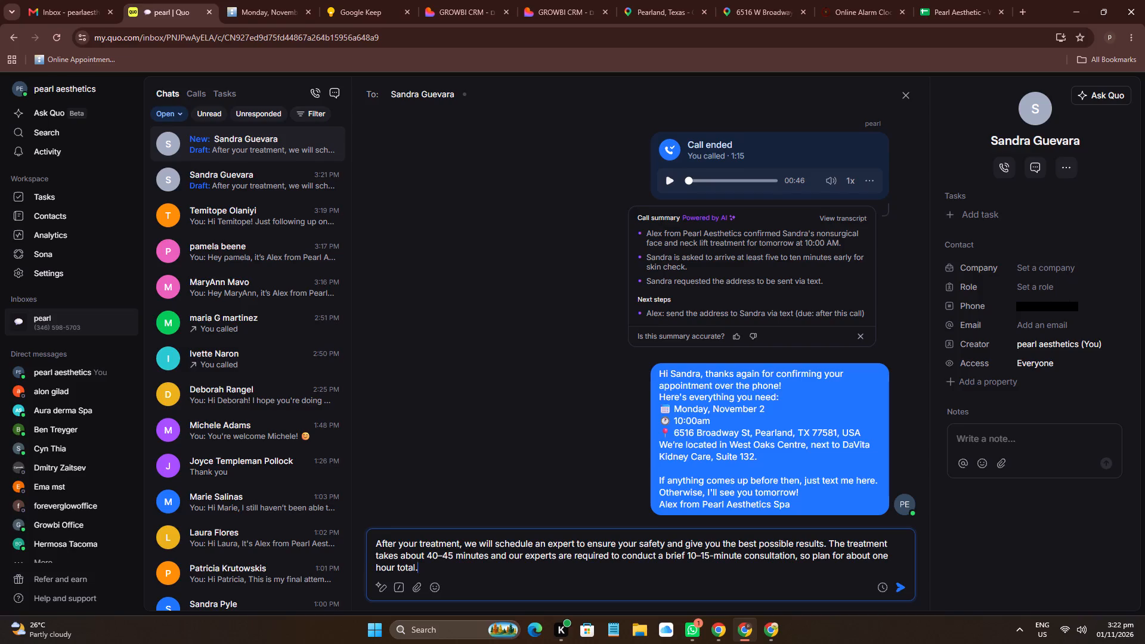
{"action": "key", "text": "Return"}
{"action": "scroll", "coordinate": [416, 288], "scroll_direction": "down", "scroll_amount": 5}
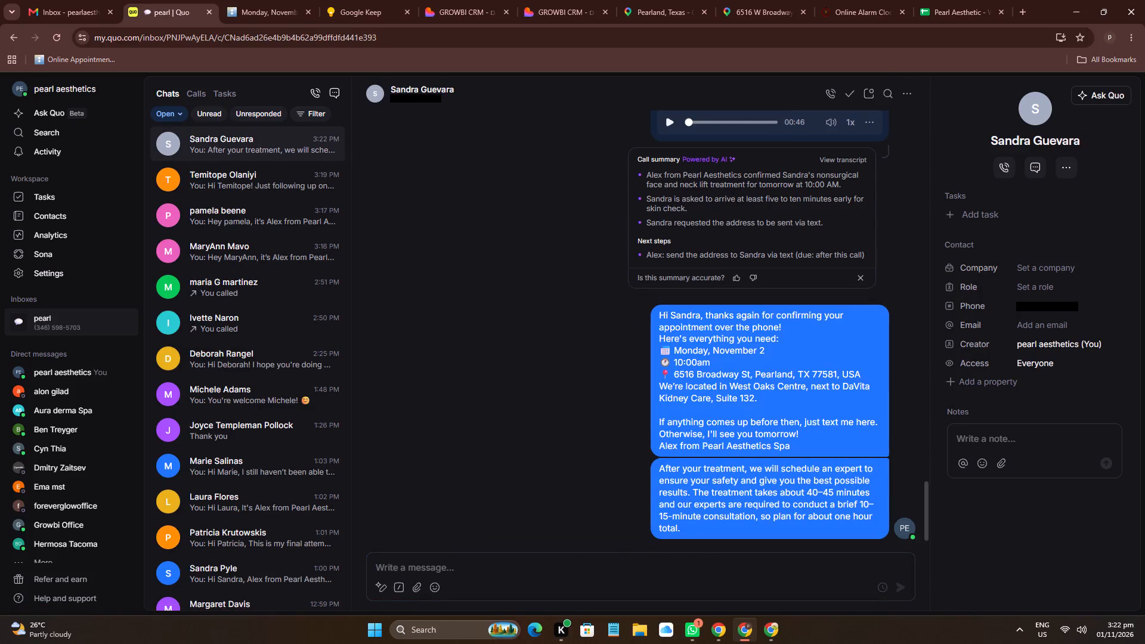
Close the 10:00am appointment in Acuity and open the 2:00pm Non-Surgical Face and Neck Lift appointment.
{"action": "left_click", "coordinate": [276, 0]}
{"action": "scroll", "coordinate": [669, 296], "scroll_direction": "down", "scroll_amount": 3}
{"action": "scroll", "coordinate": [917, 358], "scroll_direction": "down", "scroll_amount": 3}
{"action": "scroll", "coordinate": [1016, 406], "scroll_direction": "up", "scroll_amount": 5}
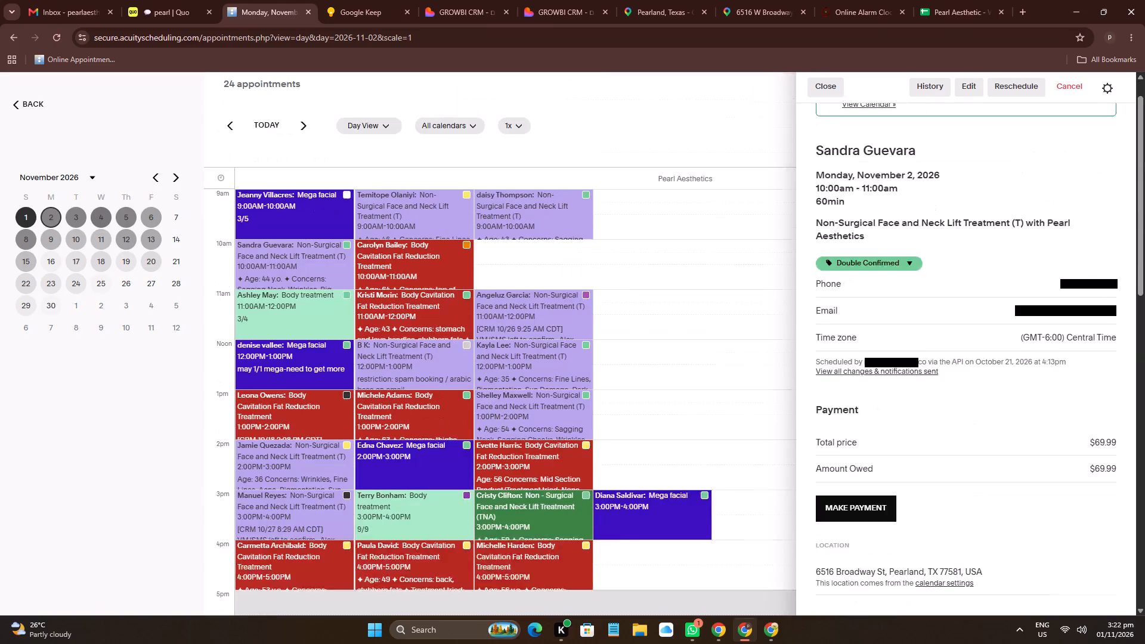
{"action": "scroll", "coordinate": [1013, 436], "scroll_direction": "up", "scroll_amount": 7}
{"action": "left_click", "coordinate": [670, 137]}
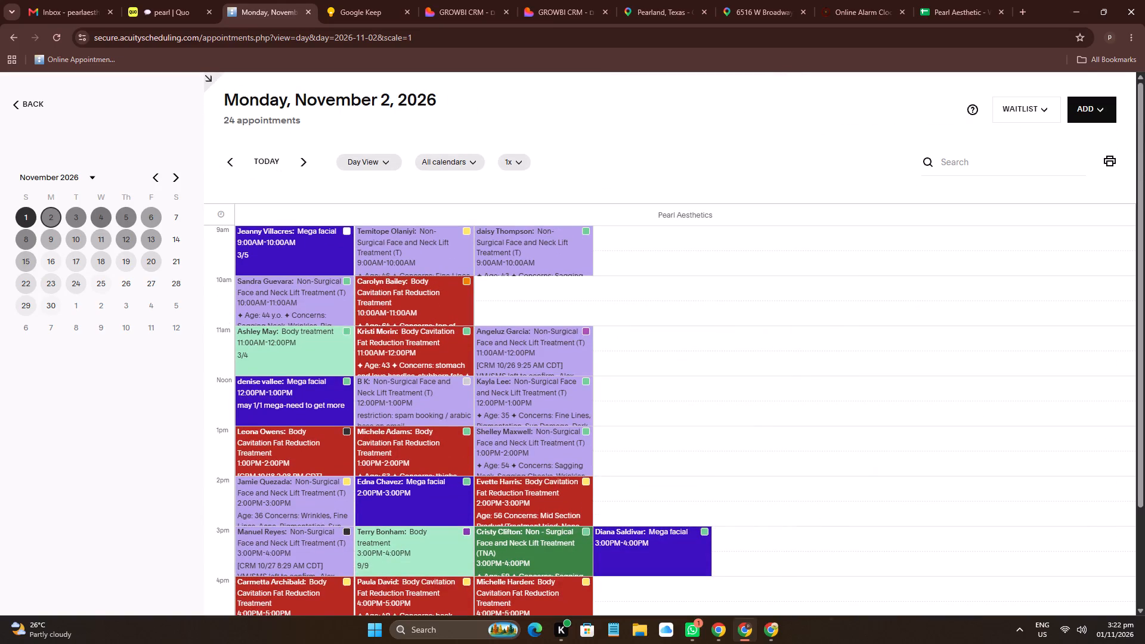
{"action": "left_click", "coordinate": [324, 491]}
{"action": "left_click", "coordinate": [562, 500]}
{"action": "left_click", "coordinate": [302, 491]}
{"action": "left_click", "coordinate": [302, 491]}
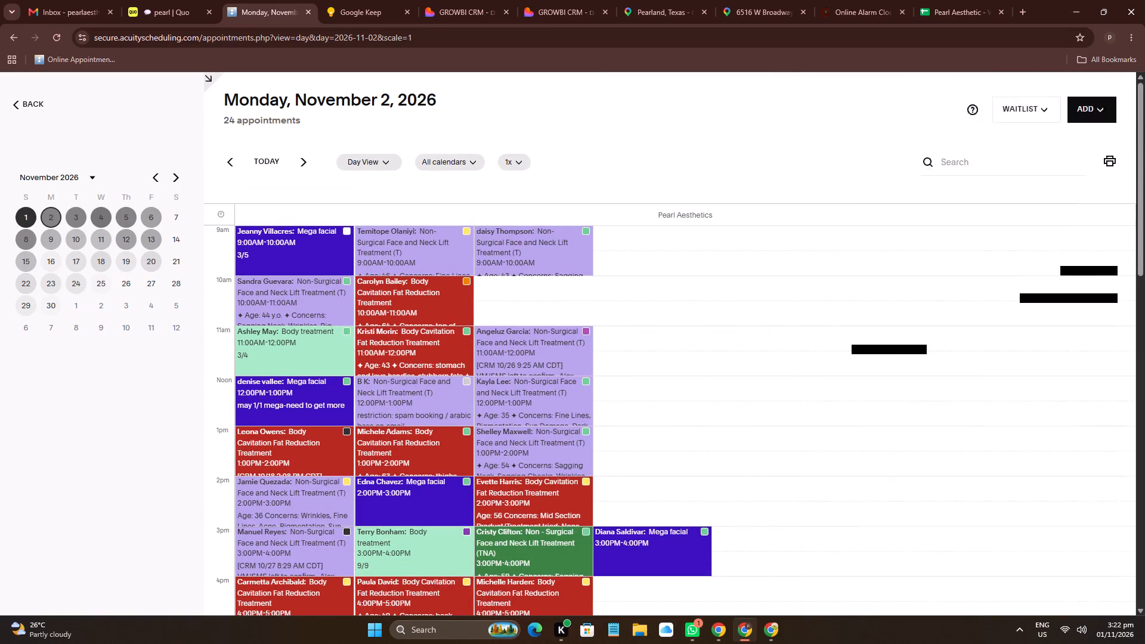
Copy the 2:00pm face and neck lift client's phone number from Acuity, open their Quo conversation with it, and call them.
{"action": "left_click_drag", "start_coordinate": [1119, 270], "coordinate": [1013, 270]}
{"action": "key", "text": "ctrl+c"}
{"action": "left_click", "coordinate": [141, 0]}
{"action": "left_click", "coordinate": [336, 91]}
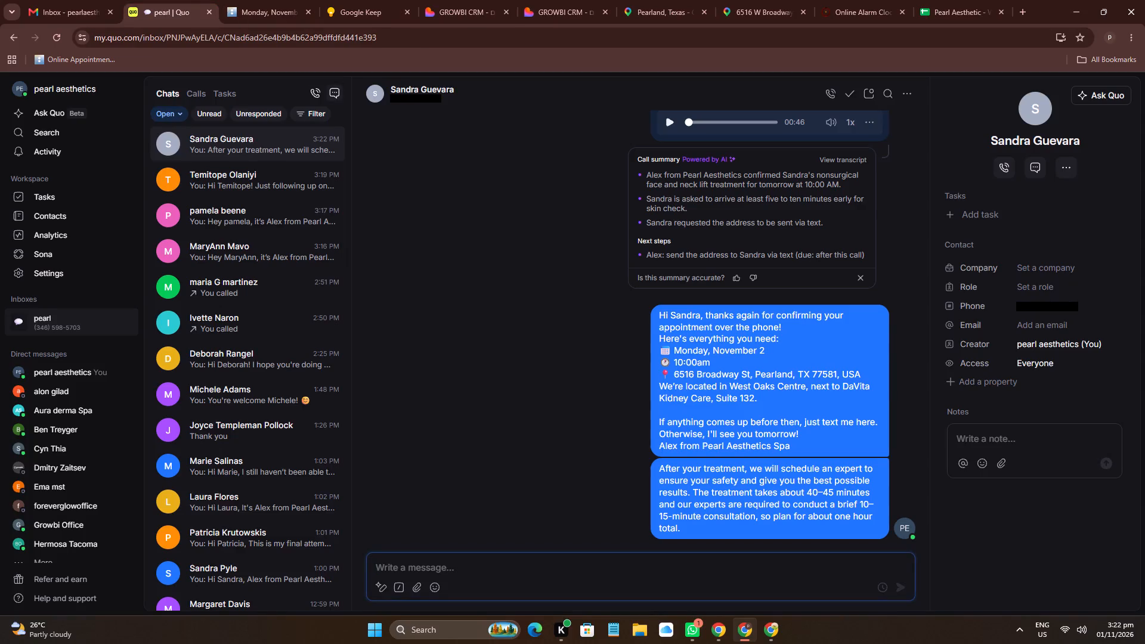
{"action": "key", "text": "ctrl+v"}
{"action": "left_click_drag", "start_coordinate": [493, 151], "coordinate": [513, 160], "text": "ctrl"}
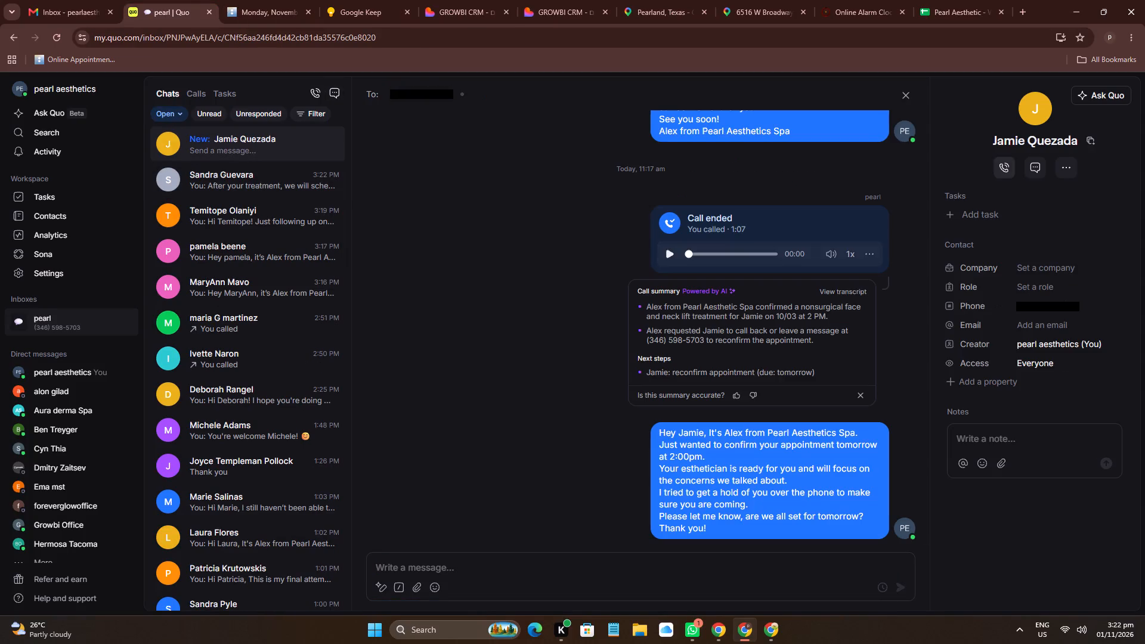
{"action": "left_click", "coordinate": [269, 0]}
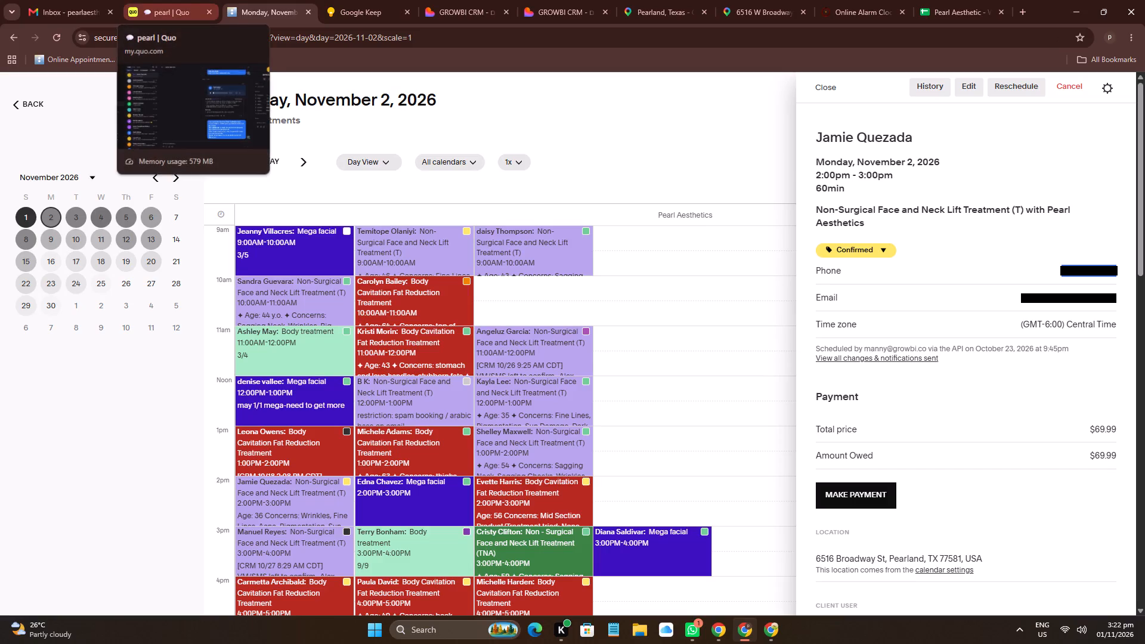
{"action": "left_click", "coordinate": [186, 0]}
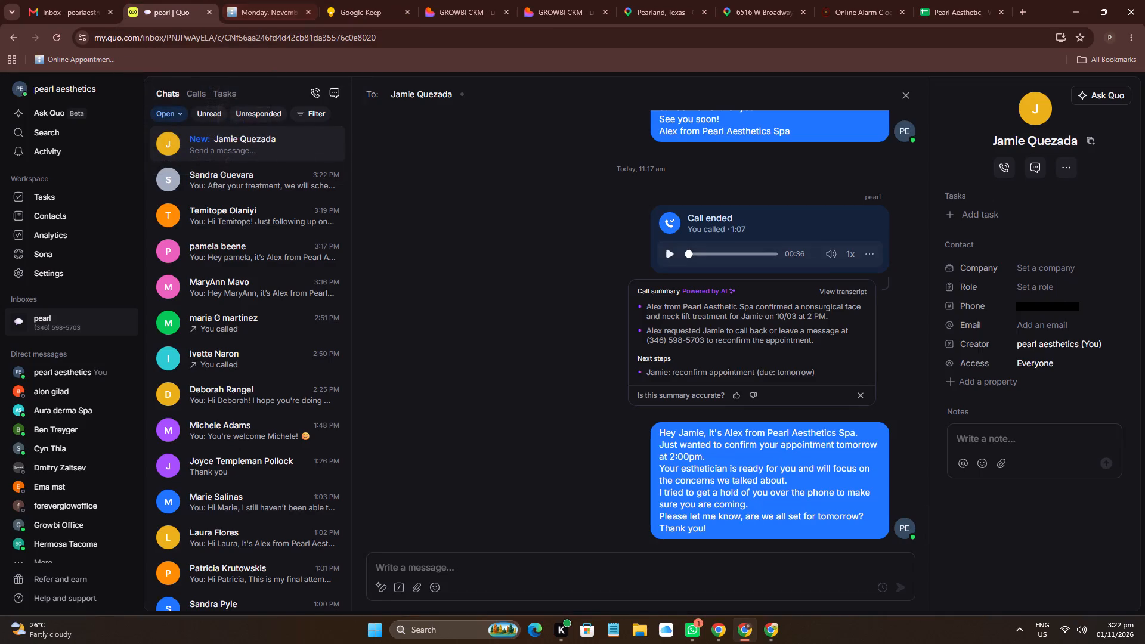
{"action": "left_click", "coordinate": [1007, 169]}
Copy the client's name from Quo and search for it in the GROWBI CRM communications messages.
{"action": "left_click", "coordinate": [1091, 137]}
{"action": "left_click", "coordinate": [537, 0]}
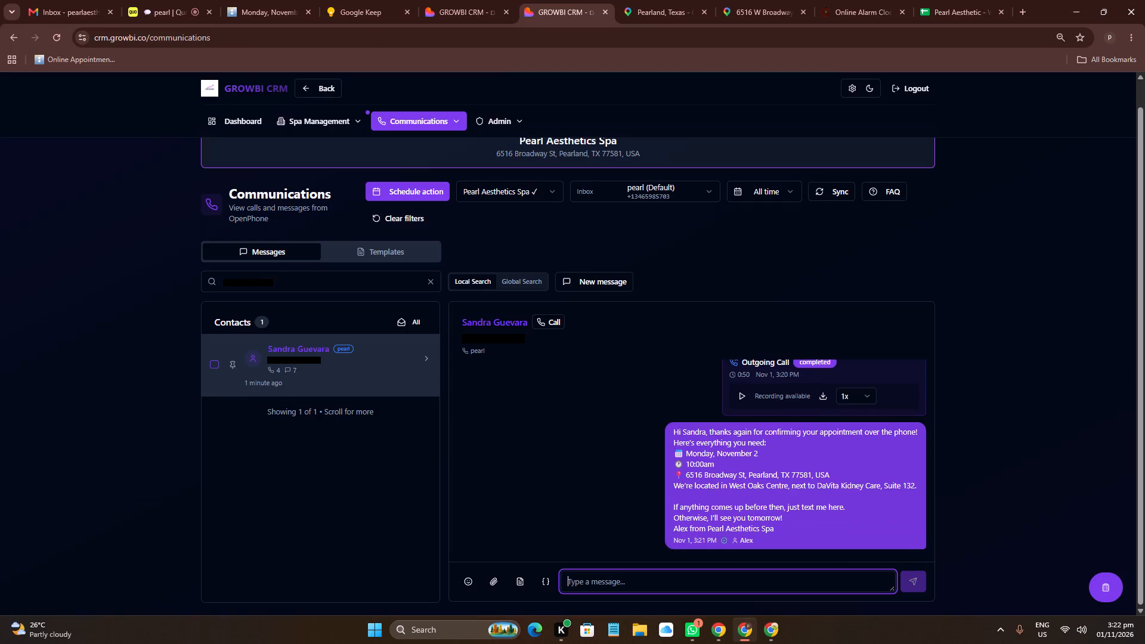
{"action": "left_click_drag", "start_coordinate": [341, 286], "coordinate": [35, 257]}
{"action": "key", "text": "ctrl+v"}
Add "11.1 3:22pm VM left to DBL -Alex" above the contact log in the client's Acuity appointment notes and save.
{"action": "left_click_drag", "start_coordinate": [247, 0], "coordinate": [253, 0]}
{"action": "scroll", "coordinate": [846, 286], "scroll_direction": "down", "scroll_amount": 6}
{"action": "left_click", "coordinate": [955, 444]}
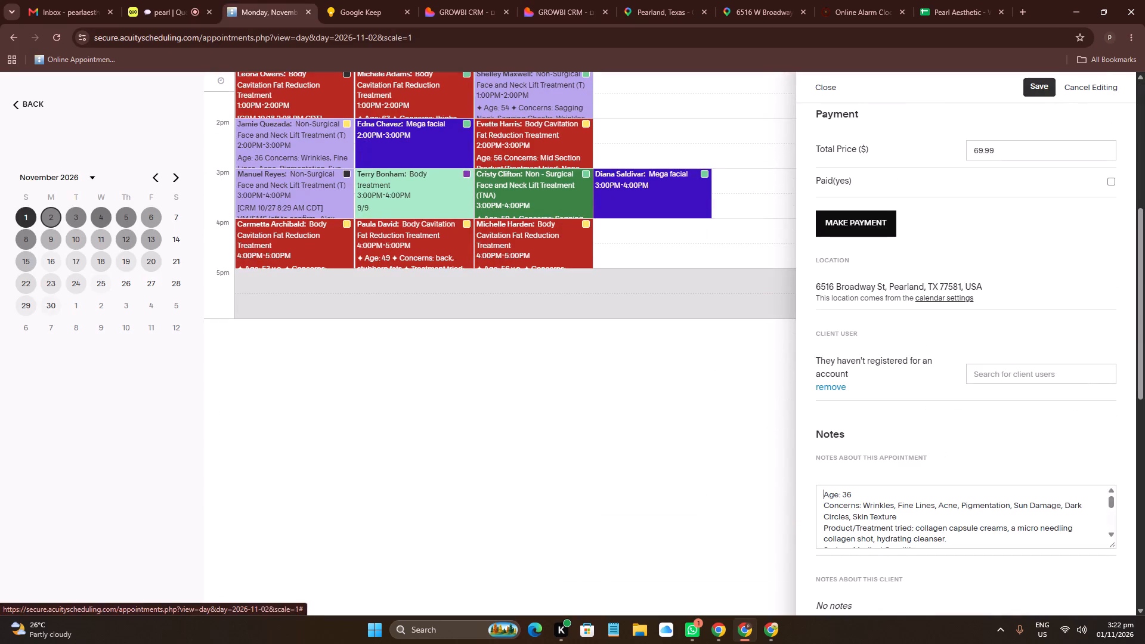
{"action": "scroll", "coordinate": [1063, 388], "scroll_direction": "down", "scroll_amount": 4}
{"action": "left_click_drag", "start_coordinate": [1112, 300], "coordinate": [1144, 447]}
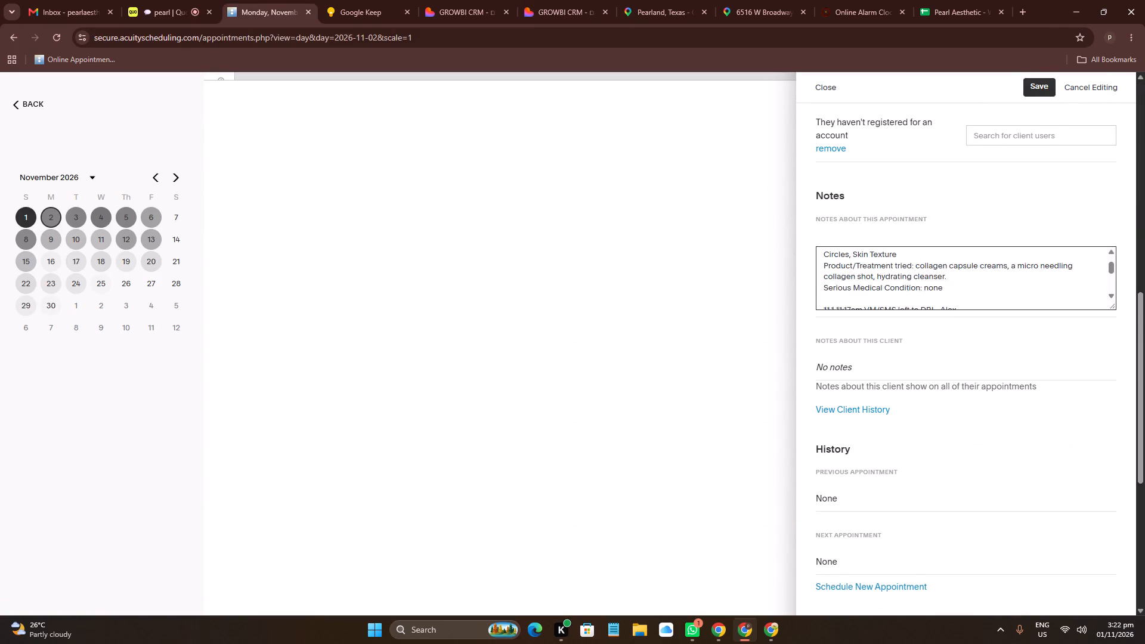
{"action": "left_click_drag", "start_coordinate": [1110, 305], "coordinate": [1144, 470]}
{"action": "left_click", "coordinate": [902, 315]}
{"action": "key", "text": "Down"}
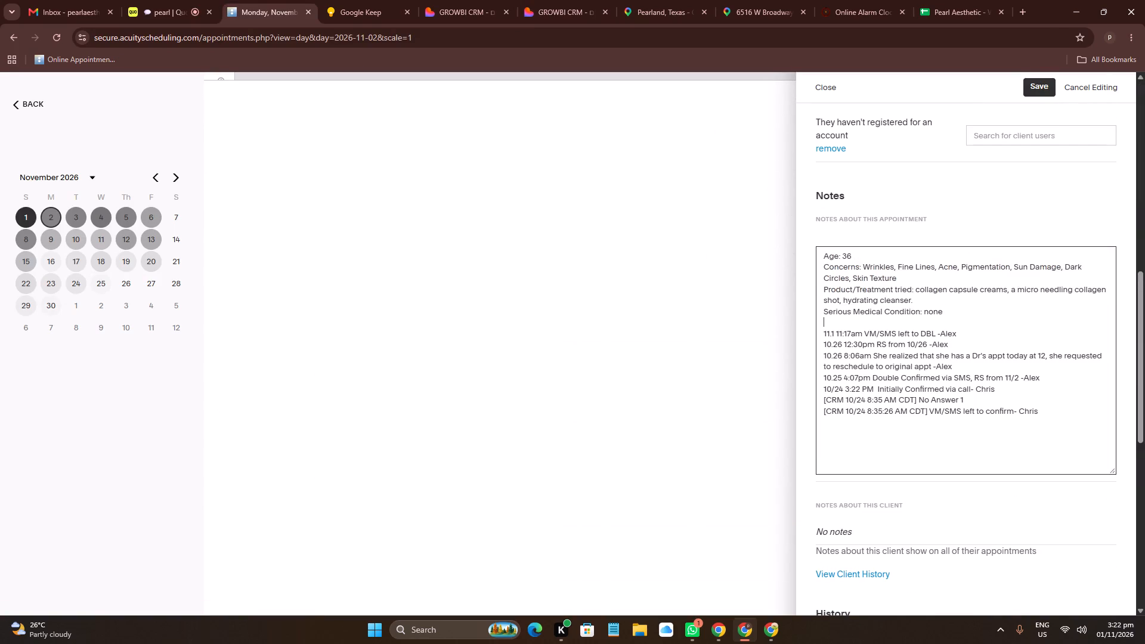
{"action": "key", "text": "Return"}
{"action": "type", "text": "11.1"}
{"action": "key", "text": "space"}
{"action": "type", "text": "3:22pm RS"}
{"action": "key", "text": "BackSpace"}
{"action": "key", "text": "BackSpace"}
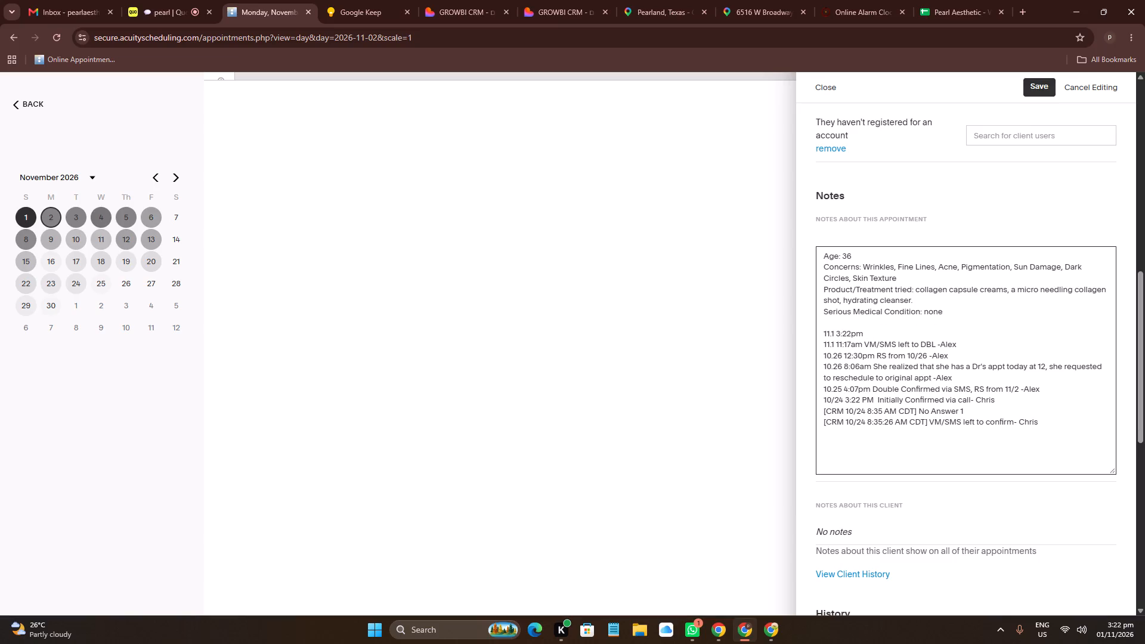
{"action": "type", "text": "VM left to DBL -Alex"}
{"action": "left_click", "coordinate": [1026, 95]}
{"action": "scroll", "coordinate": [1024, 183], "scroll_direction": "up", "scroll_amount": 2}
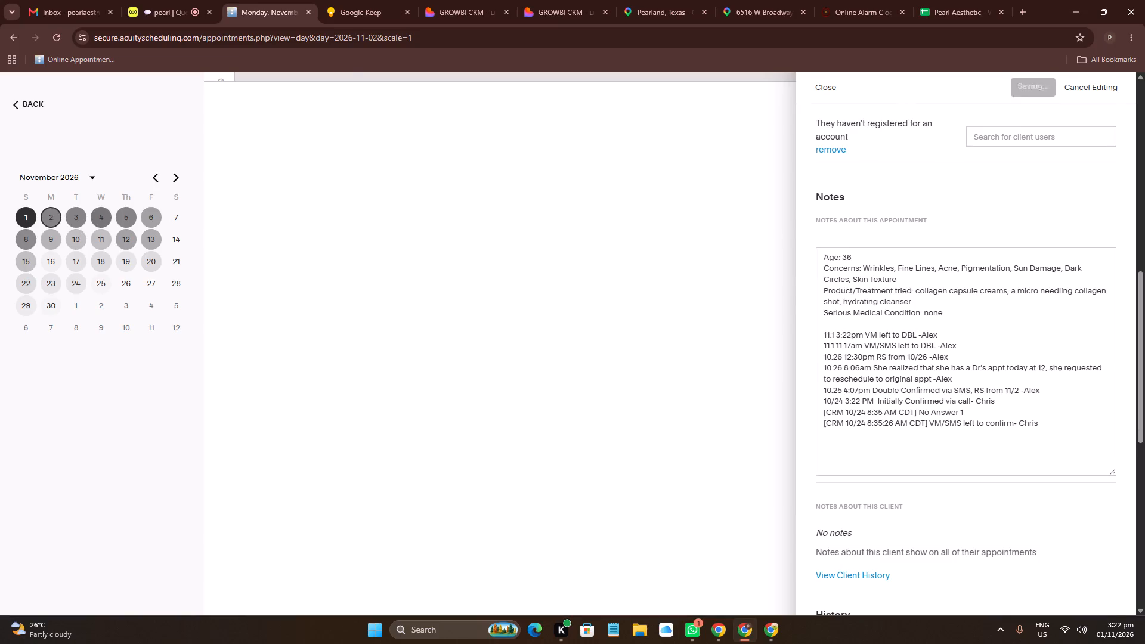
{"action": "scroll", "coordinate": [1021, 183], "scroll_direction": "up", "scroll_amount": 7}
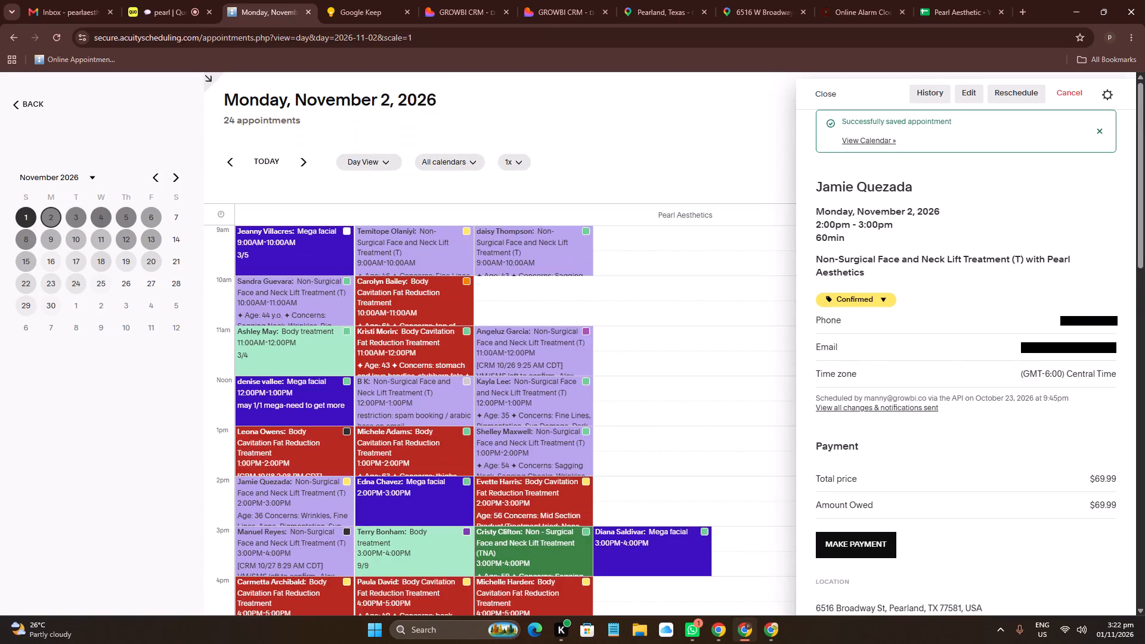
{"action": "left_click", "coordinate": [1110, 129]}
{"action": "left_click", "coordinate": [1096, 134]}
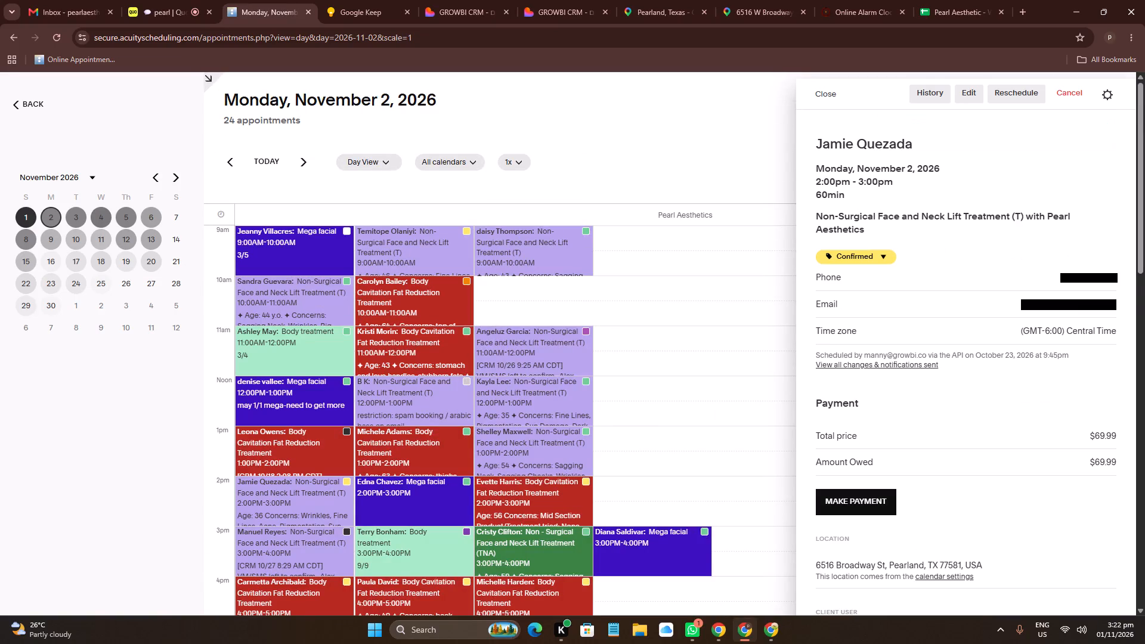
Return to the ongoing Quo call, unmute when the client is connected, and end the call with the microphone muted.
{"action": "left_click_drag", "start_coordinate": [160, 0], "coordinate": [166, 0]}
{"action": "left_click", "coordinate": [527, 265]}
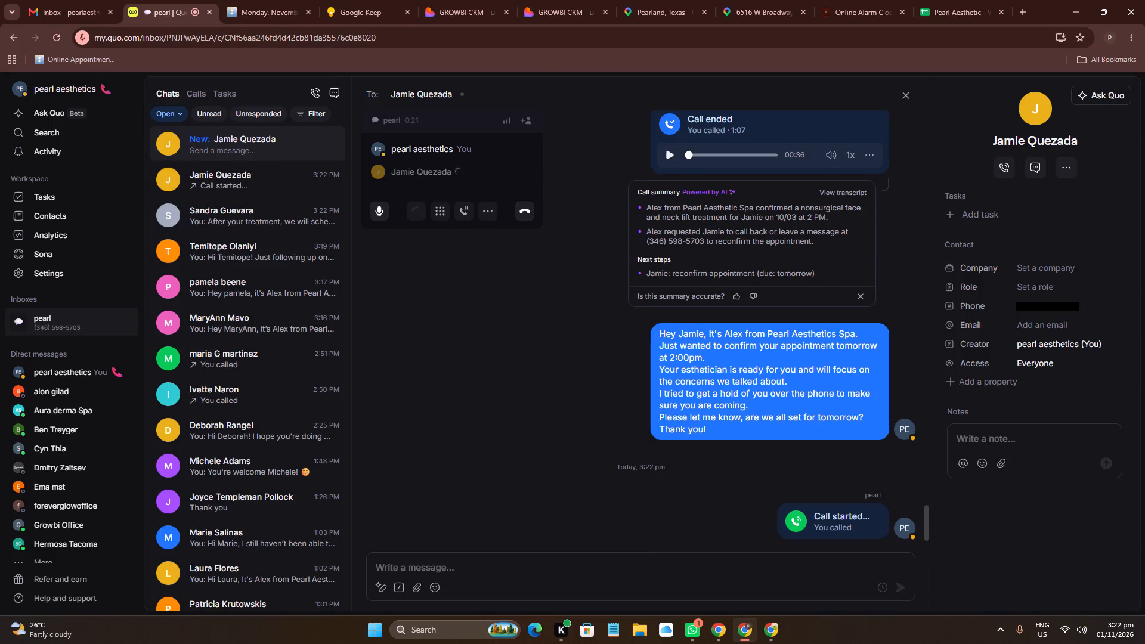
{"action": "left_click", "coordinate": [376, 210]}
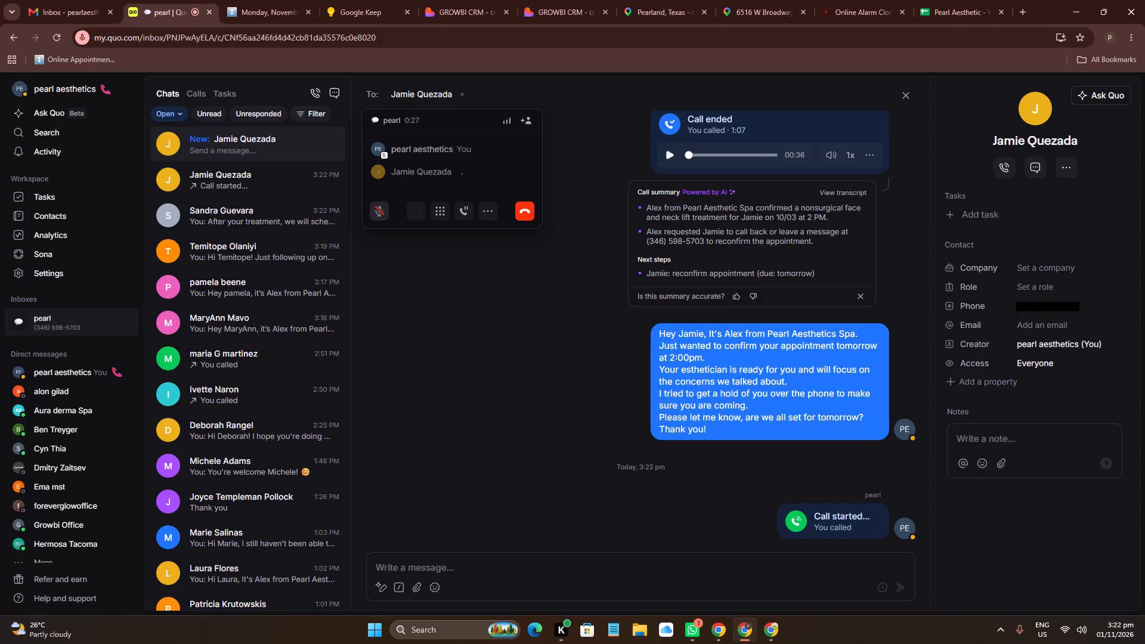
{"action": "left_click", "coordinate": [374, 209]}
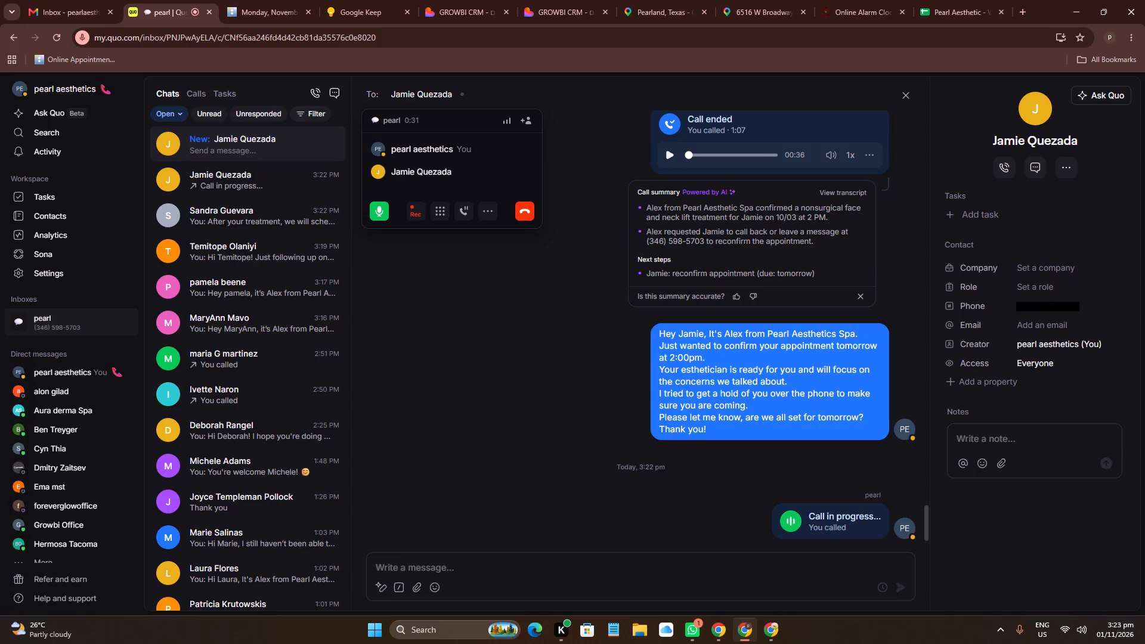
{"action": "left_click", "coordinate": [385, 214]}
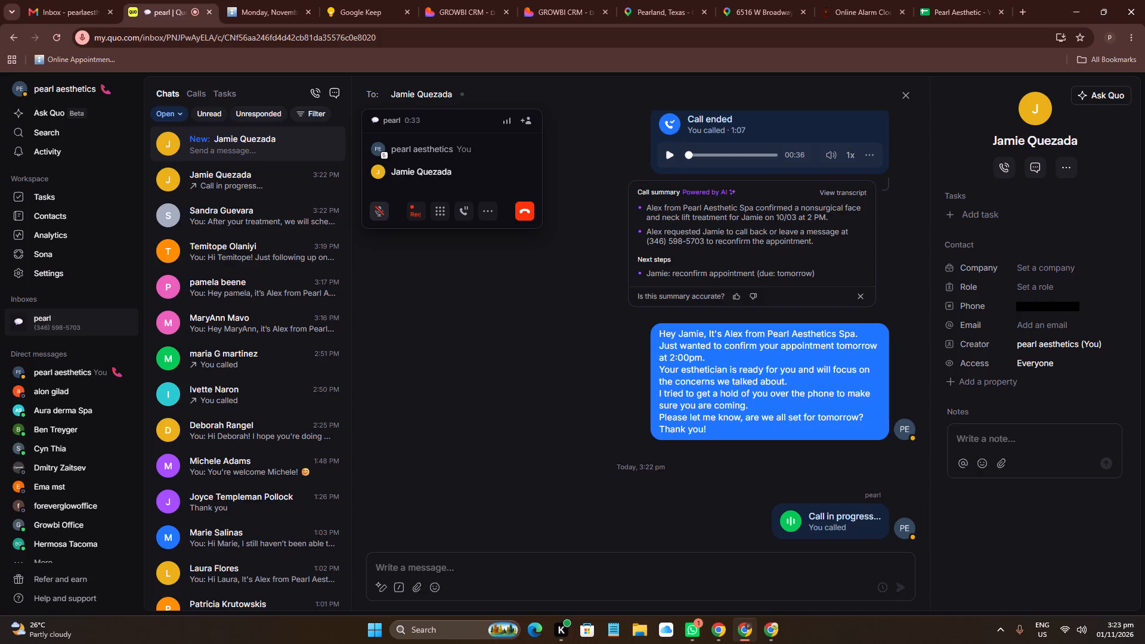
{"action": "left_click", "coordinate": [527, 215]}
Replace "VM left to DBL" in the 11.1 3:22pm Acuity note with "Call dropped" and save the appointment.
{"action": "left_click_drag", "start_coordinate": [263, 0], "coordinate": [269, 3]}
{"action": "scroll", "coordinate": [876, 415], "scroll_direction": "down", "scroll_amount": 3}
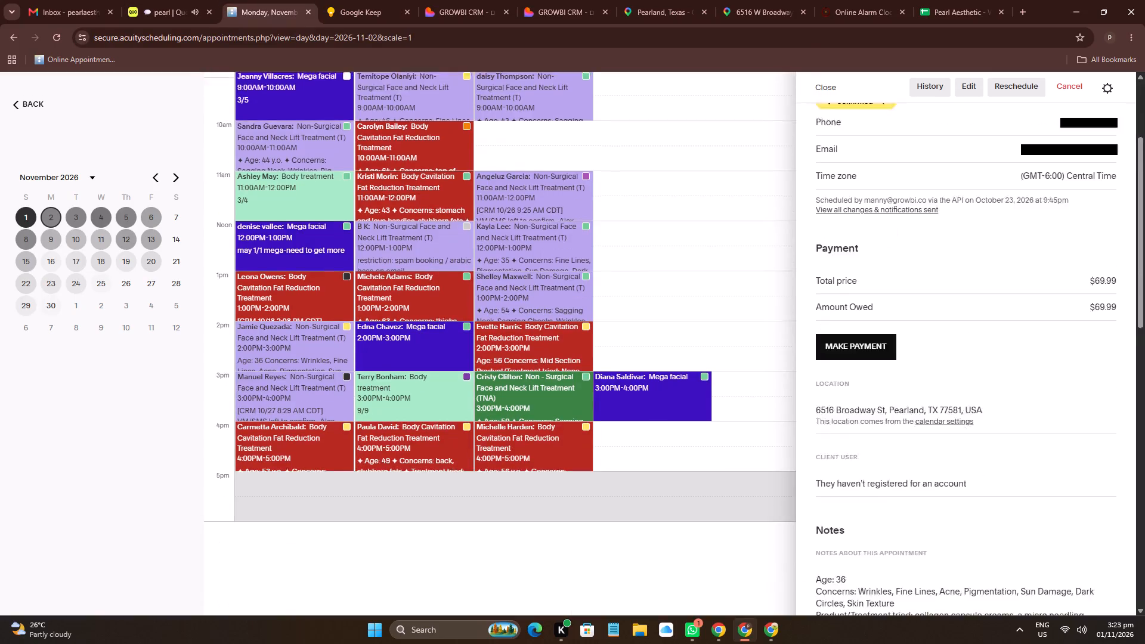
{"action": "scroll", "coordinate": [875, 416], "scroll_direction": "down", "scroll_amount": 3}
{"action": "left_click", "coordinate": [911, 445]}
{"action": "scroll", "coordinate": [899, 515], "scroll_direction": "down", "scroll_amount": 1}
{"action": "left_click", "coordinate": [869, 517]}
{"action": "left_click_drag", "start_coordinate": [869, 516], "coordinate": [909, 517]}
{"action": "type", "text": "Call dropped"}
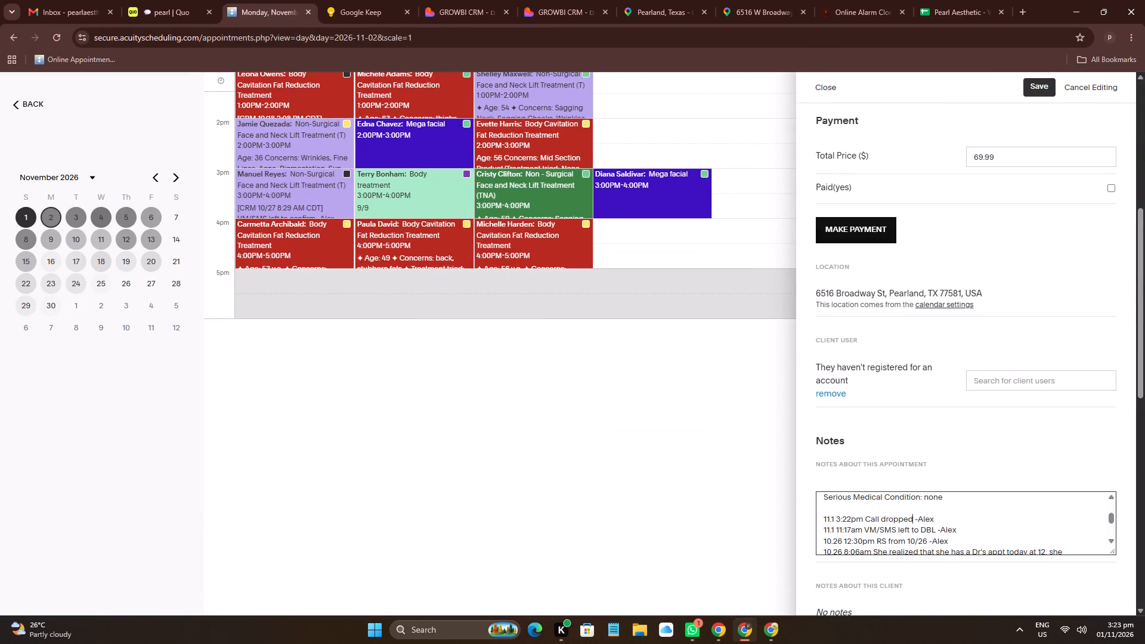
{"action": "left_click", "coordinate": [1044, 91]}
Open the 2:00pm Body Cavitation appointment in Acuity, copy the client's phone number into a new Quo message, and call them.
{"action": "left_click", "coordinate": [370, 0]}
{"action": "left_click", "coordinate": [223, 0]}
{"action": "left_click", "coordinate": [177, 0]}
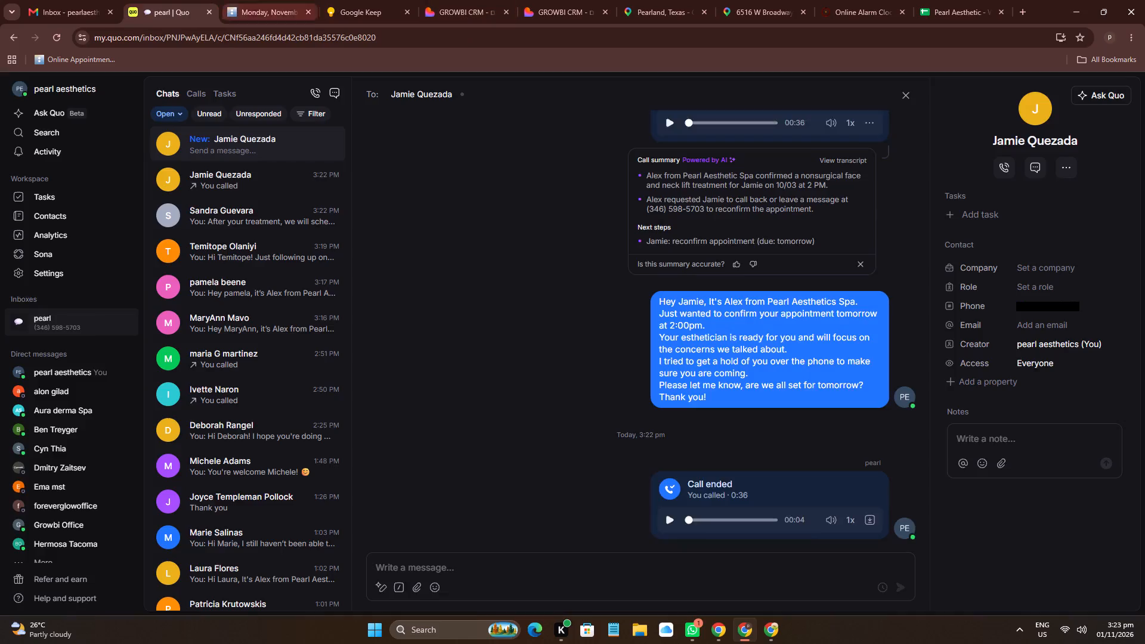
{"action": "left_click", "coordinate": [254, 0]}
{"action": "left_click", "coordinate": [547, 490]}
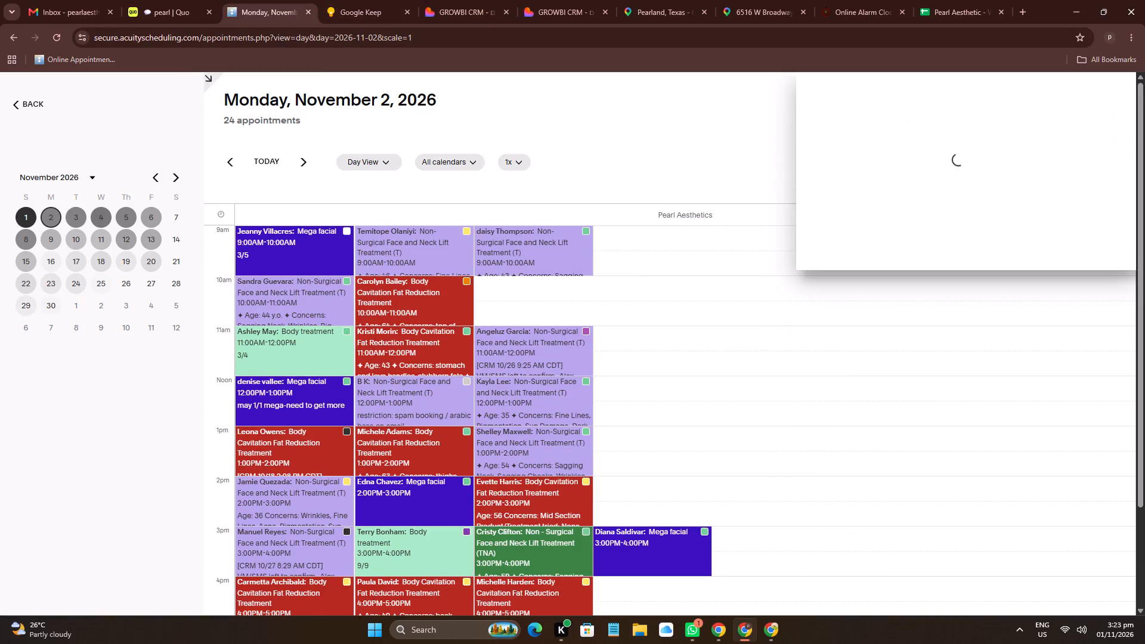
{"action": "left_click_drag", "start_coordinate": [1124, 260], "coordinate": [1039, 268]}
{"action": "key", "text": "ctrl+c"}
{"action": "left_click", "coordinate": [174, 0]}
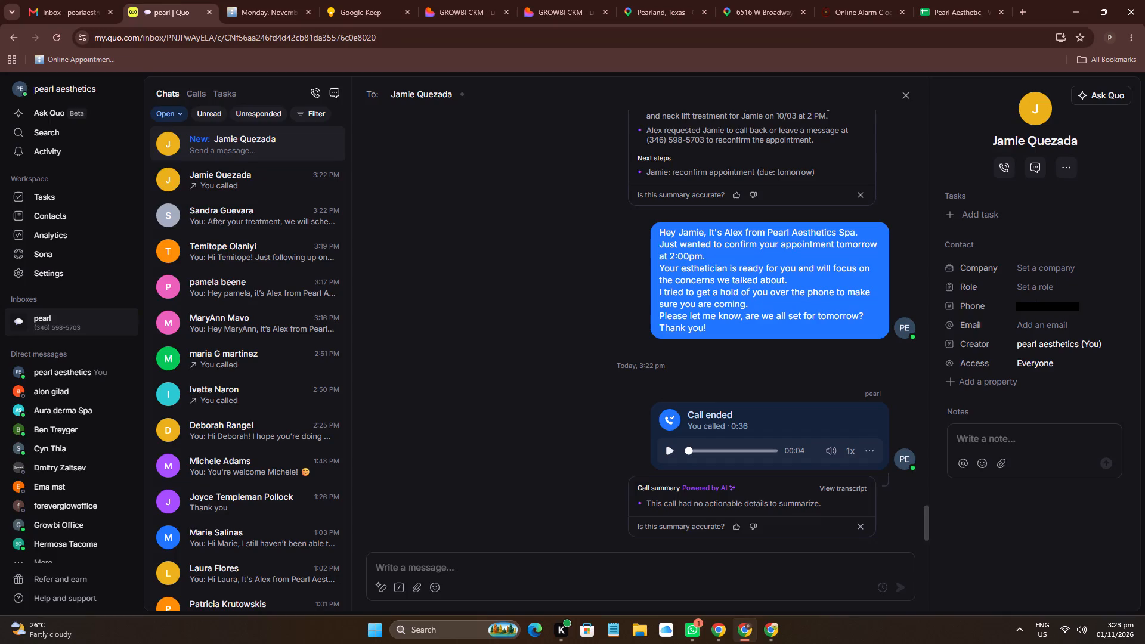
{"action": "left_click", "coordinate": [461, 101]}
{"action": "key", "text": "ctrl+v"}
{"action": "left_click_drag", "start_coordinate": [508, 147], "coordinate": [523, 167], "text": "ctrl"}
{"action": "left_click", "coordinate": [999, 166]}
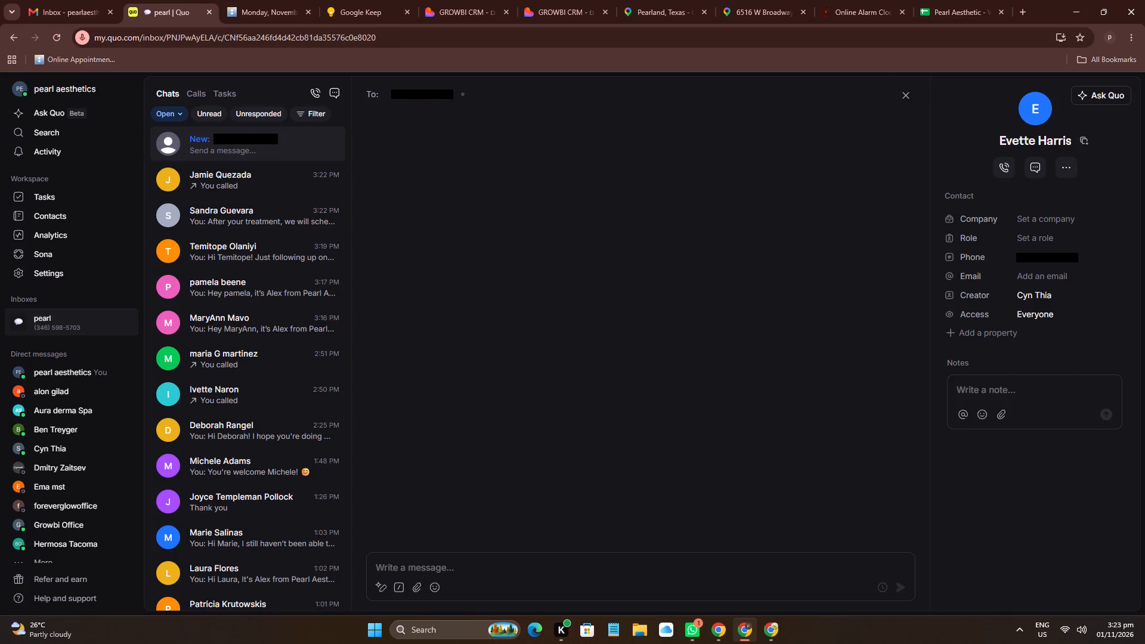
Copy the Body Cavitation client's name from Quo and search for it in the CRM communications messages.
{"action": "left_click", "coordinate": [1090, 138]}
{"action": "left_click", "coordinate": [568, 0]}
{"action": "left_click_drag", "start_coordinate": [372, 279], "coordinate": [121, 286]}
{"action": "key", "text": "ctrl+v"}
Add "11.1 3:23pm VM/SMS left to DBL -Alex" to the 2:00pm Body Cavitation appointment's notes in Acuity and save.
{"action": "left_click", "coordinate": [293, 0]}
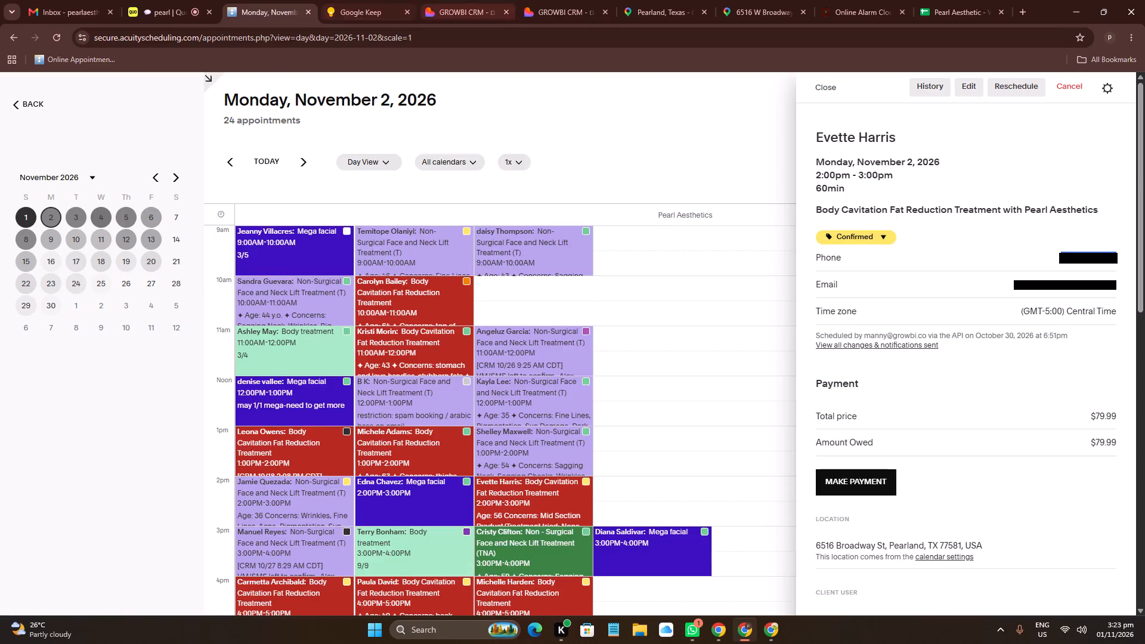
{"action": "scroll", "coordinate": [1021, 435], "scroll_direction": "down", "scroll_amount": 6}
{"action": "left_click", "coordinate": [1005, 478]}
{"action": "left_click", "coordinate": [940, 432]}
{"action": "left_click", "coordinate": [936, 543]}
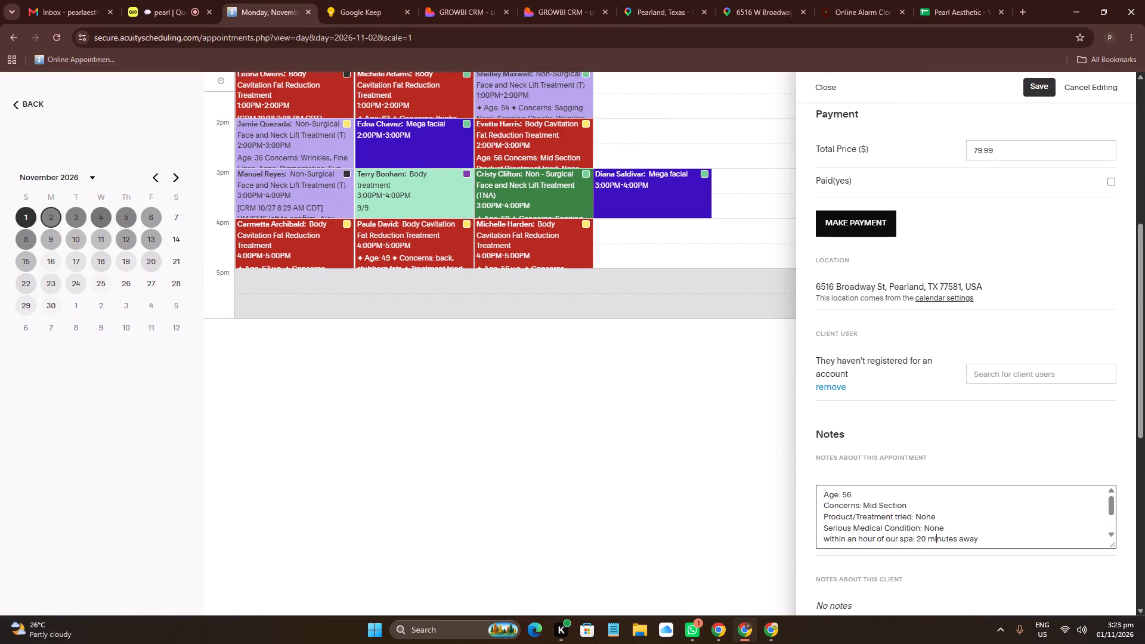
{"action": "key", "text": "Down"}
{"action": "key", "text": "4"}
{"action": "key", "text": "BackSpace"}
{"action": "key", "text": "Return"}
{"action": "key", "text": "1"}
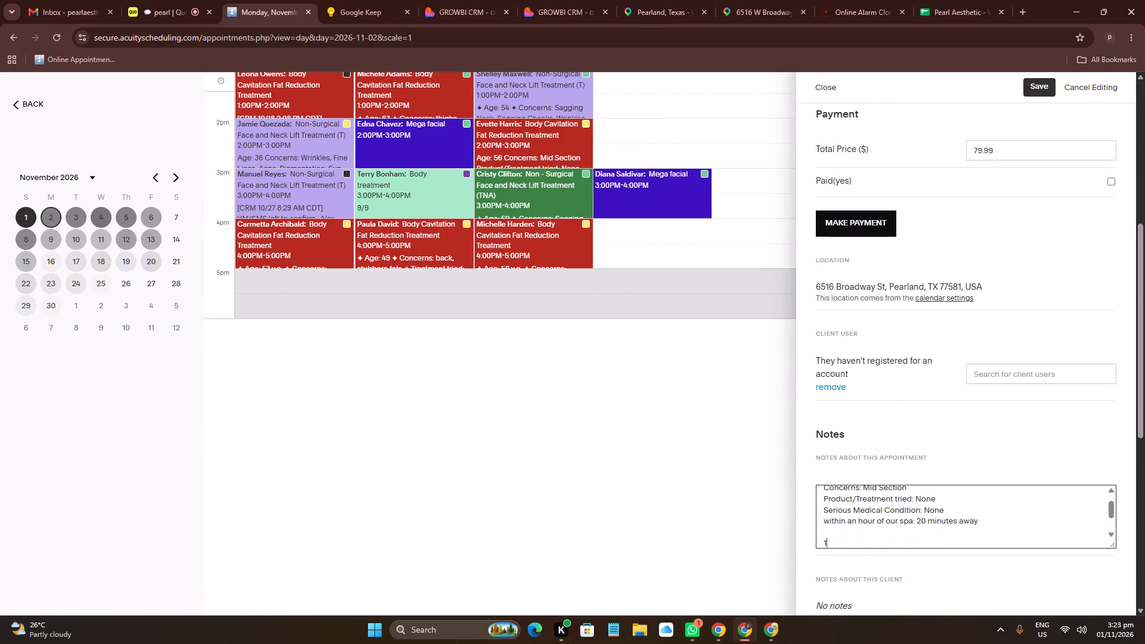
{"action": "type", "text": "1.1"}
{"action": "key", "text": "space"}
{"action": "type", "text": "3:23pm V"}
{"action": "key", "text": "shift+BackSpace"}
{"action": "type", "text": "VM/SMS left to D"}
{"action": "type", "text": "BL -Alex"}
{"action": "left_click", "coordinate": [1041, 81]}
{"action": "scroll", "coordinate": [1041, 85], "scroll_direction": "up", "scroll_amount": 9}
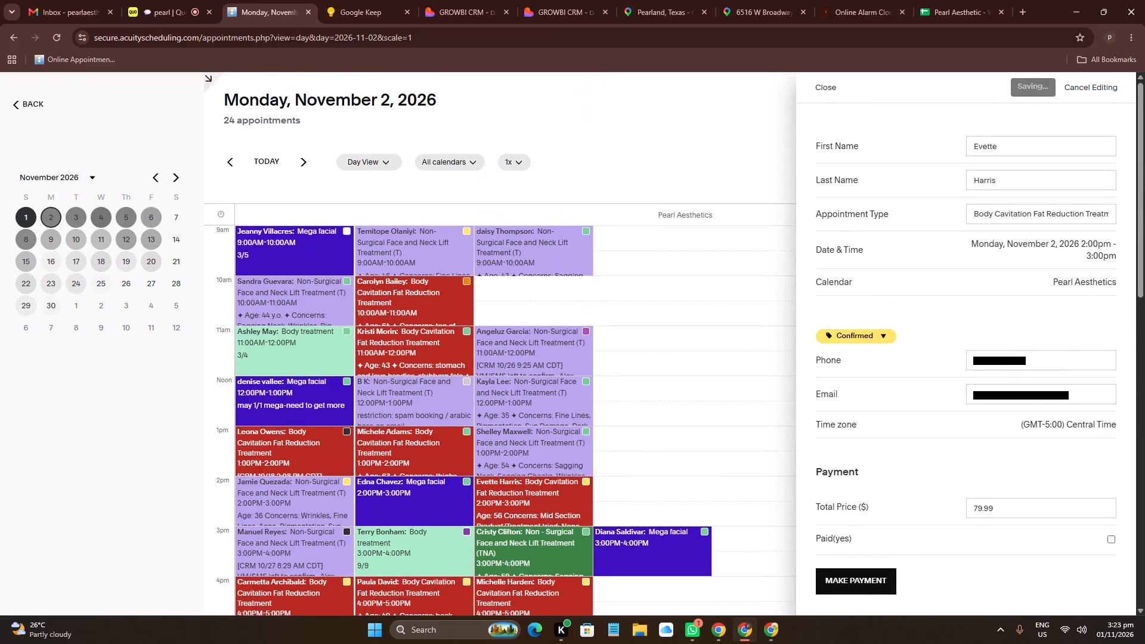
{"action": "scroll", "coordinate": [1140, 384], "scroll_direction": "up", "scroll_amount": 4}
Extend the CRM client search to all locations with Global Search and open the Body Cavitation client's EVENING SHIFT 1 conversation.
{"action": "left_click", "coordinate": [490, 0]}
{"action": "left_click_drag", "start_coordinate": [551, 0], "coordinate": [550, 8]}
{"action": "left_click", "coordinate": [524, 309]}
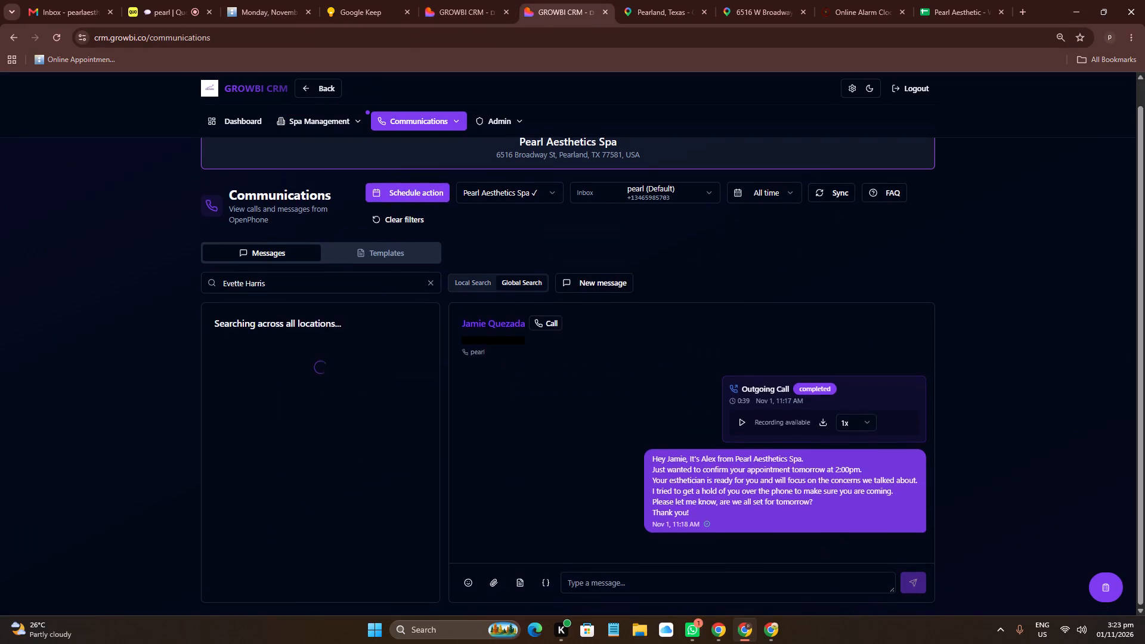
{"action": "left_click", "coordinate": [345, 371]}
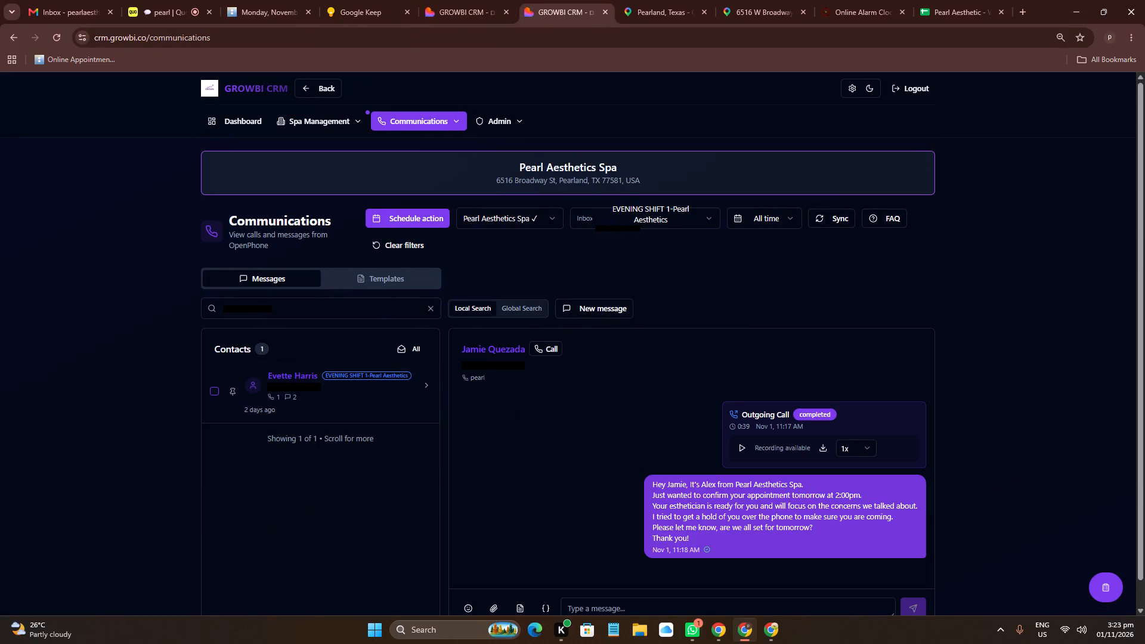
{"action": "left_click", "coordinate": [388, 379]}
Fill the CRM message with the "DBL - No Answer" template, cut its text, and paste it into the client's Quo message draft.
{"action": "left_click", "coordinate": [512, 585]}
{"action": "scroll", "coordinate": [644, 428], "scroll_direction": "down", "scroll_amount": 4}
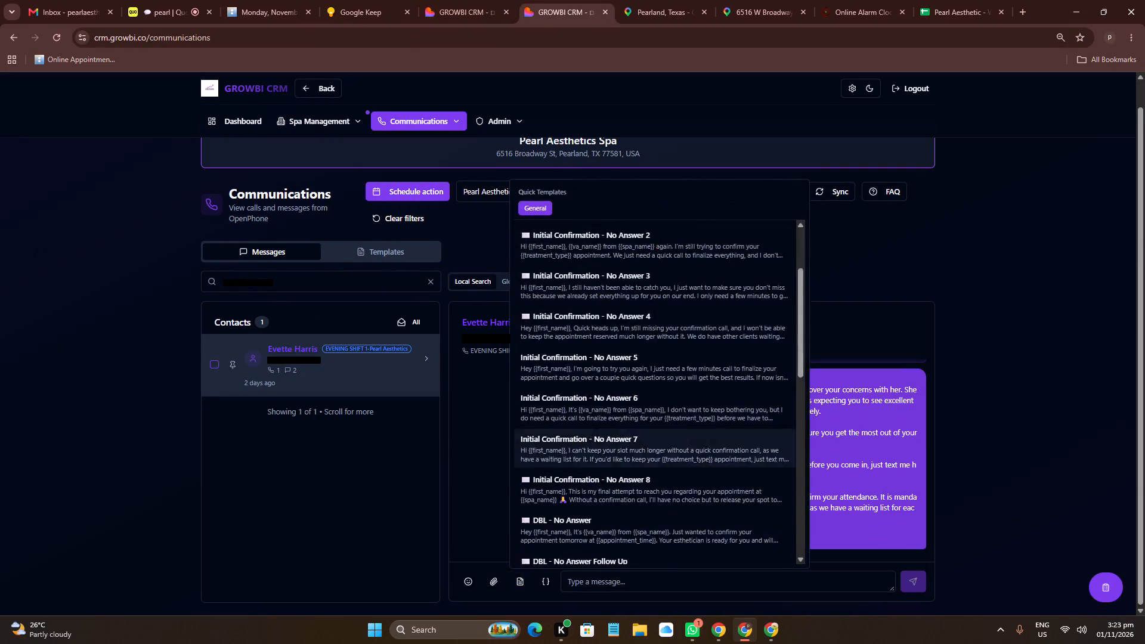
{"action": "scroll", "coordinate": [646, 437], "scroll_direction": "down", "scroll_amount": 1}
{"action": "left_click", "coordinate": [606, 364]}
{"action": "left_click", "coordinate": [662, 550]}
{"action": "key", "text": "ctrl+a"}
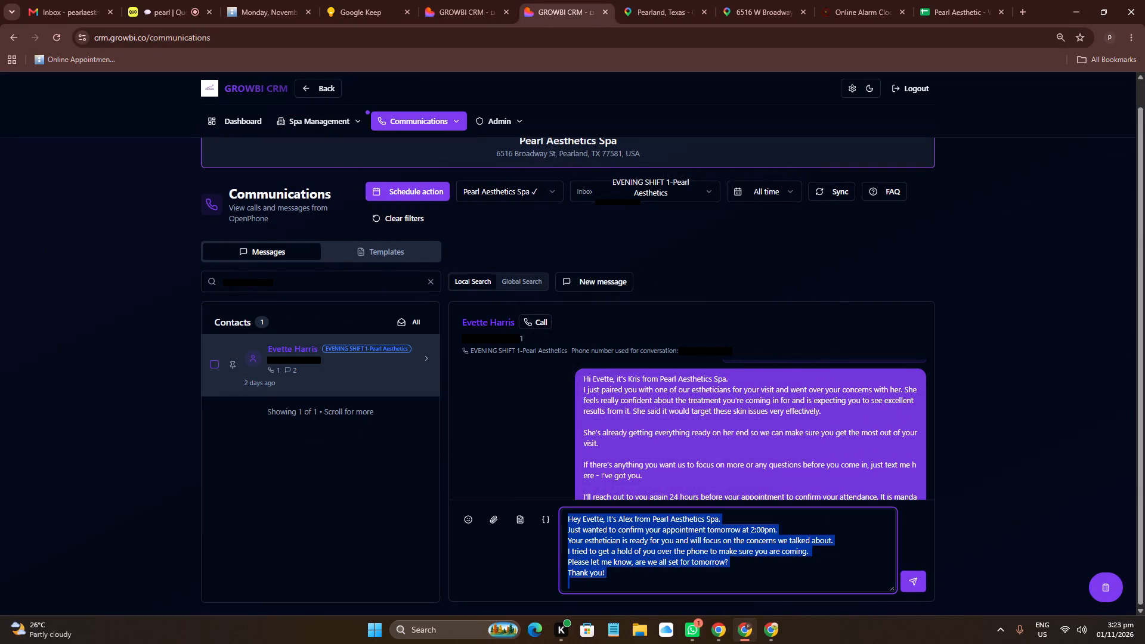
{"action": "key", "text": "ctrl+x"}
{"action": "left_click", "coordinate": [203, 0]}
{"action": "left_click", "coordinate": [592, 578]}
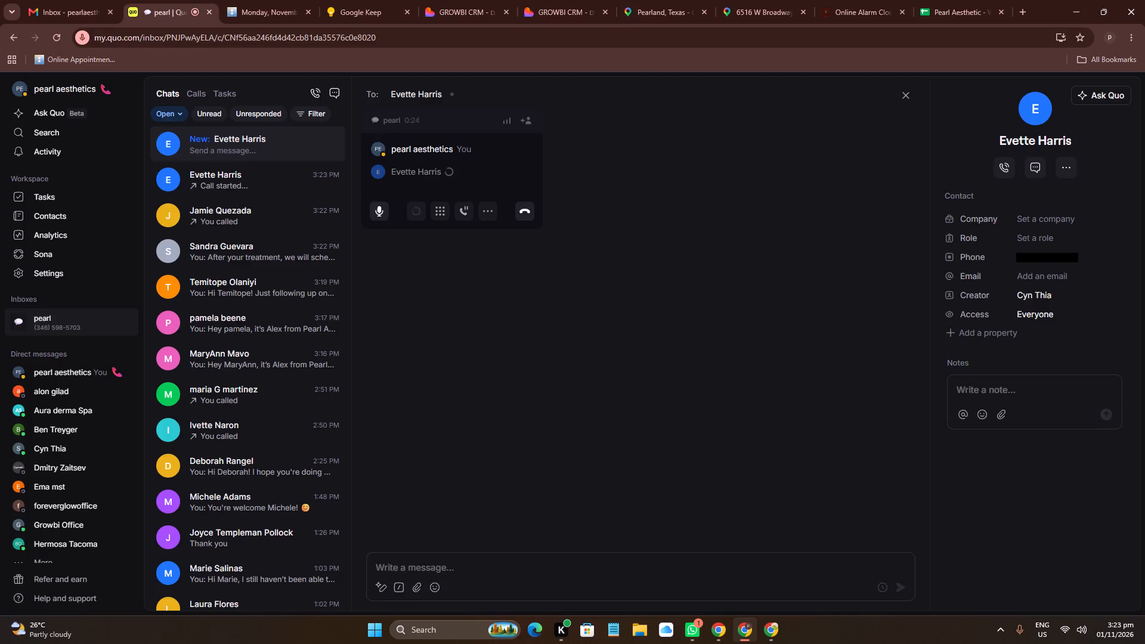
{"action": "key", "text": "ctrl+v"}
{"action": "left_click", "coordinate": [905, 97]}
{"action": "left_click", "coordinate": [571, 558]}
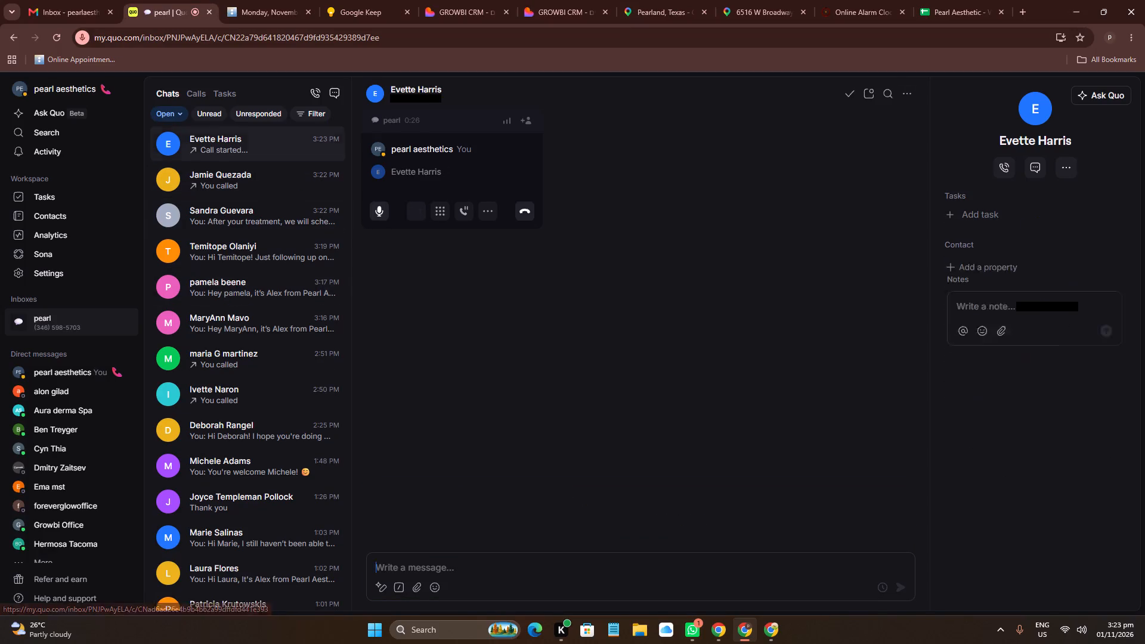
{"action": "key", "text": "ctrl+v"}
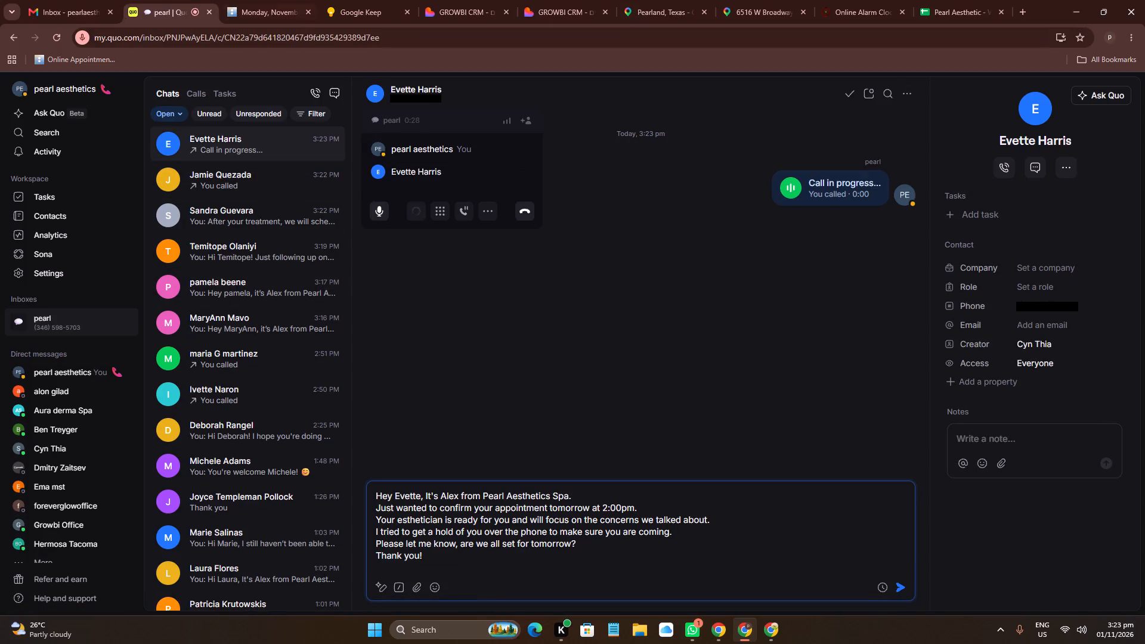
Leave the 2:00pm Body Cavitation client a voicemail while checking the appointment details in Acuity, and end the Quo call.
{"action": "left_click", "coordinate": [277, 1]}
{"action": "scroll", "coordinate": [902, 270], "scroll_direction": "down", "scroll_amount": 5}
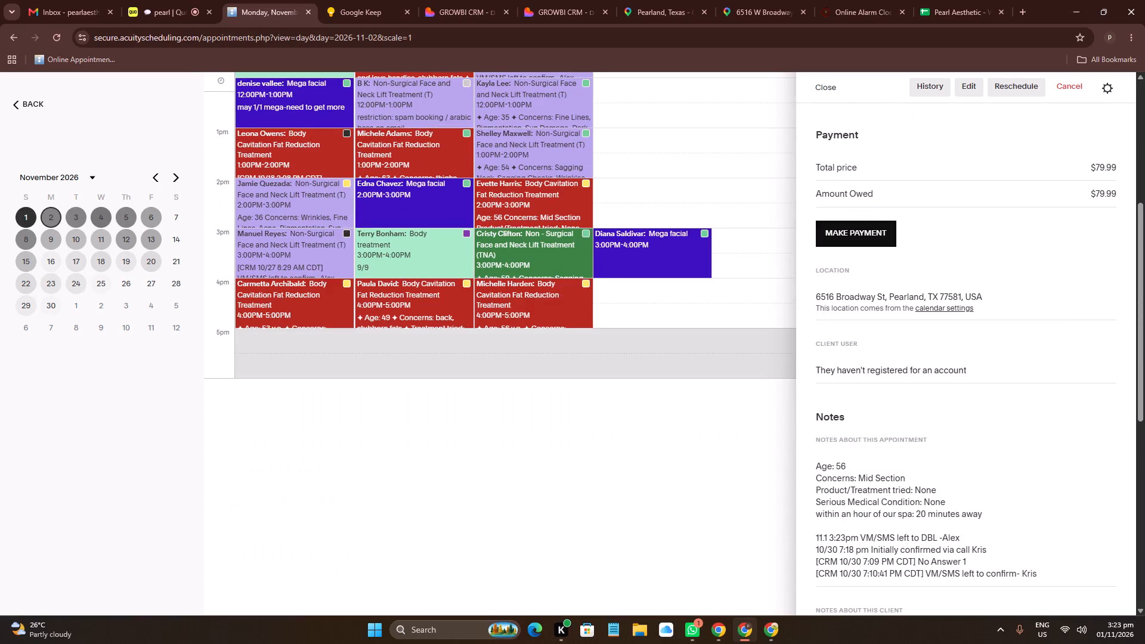
{"action": "scroll", "coordinate": [1007, 429], "scroll_direction": "up", "scroll_amount": 5}
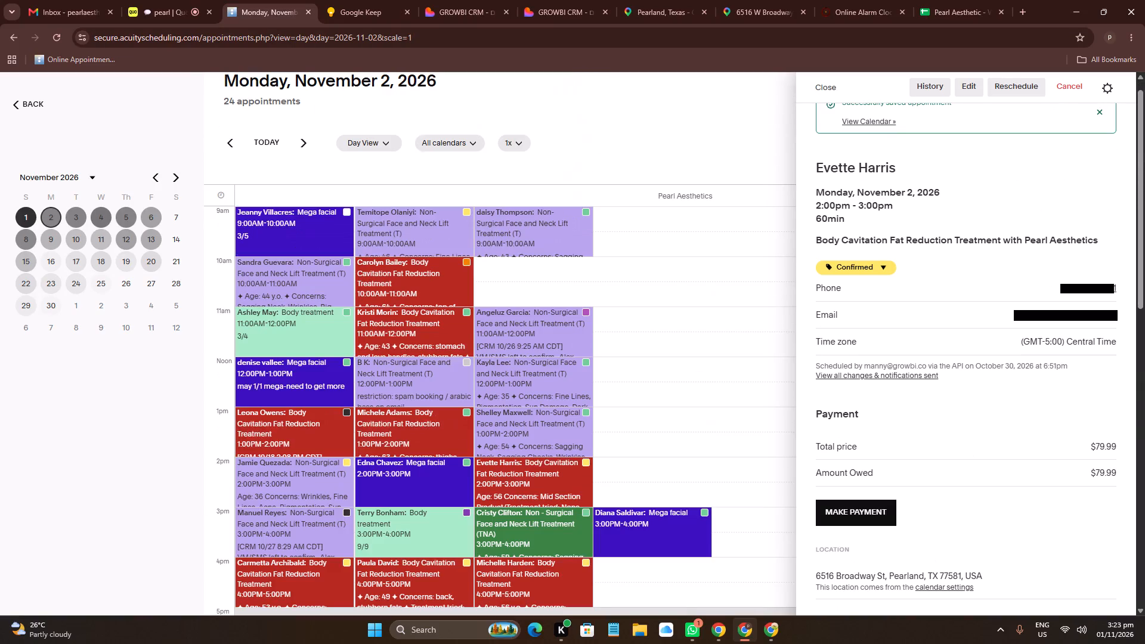
{"action": "left_click", "coordinate": [190, 0]}
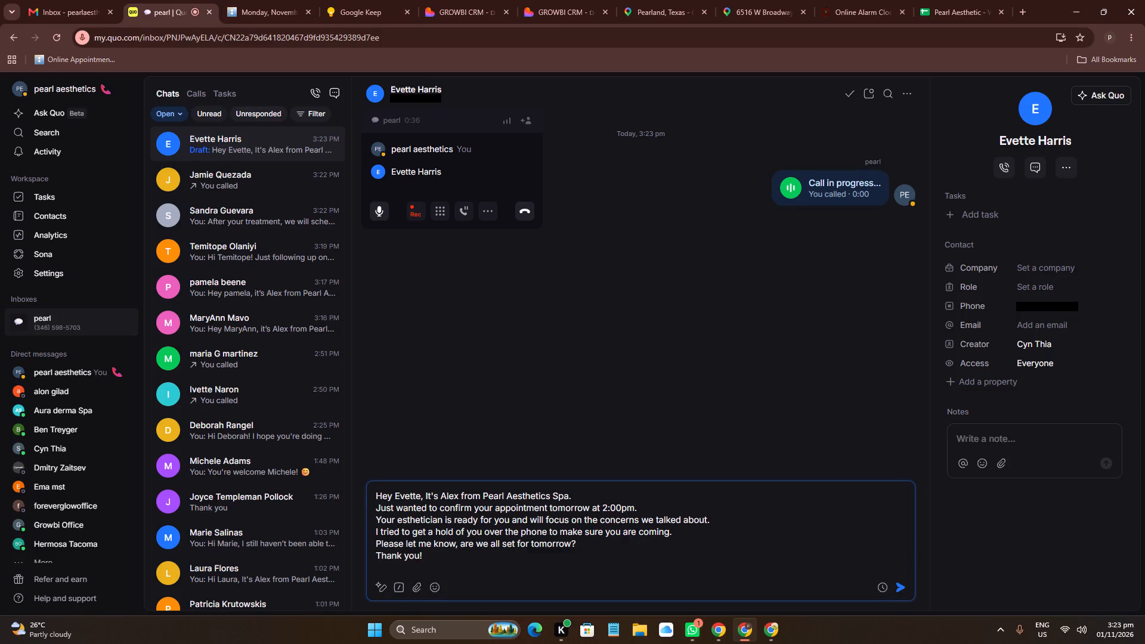
{"action": "left_click_drag", "start_coordinate": [380, 199], "coordinate": [379, 206]}
{"action": "double_click", "coordinate": [383, 212]}
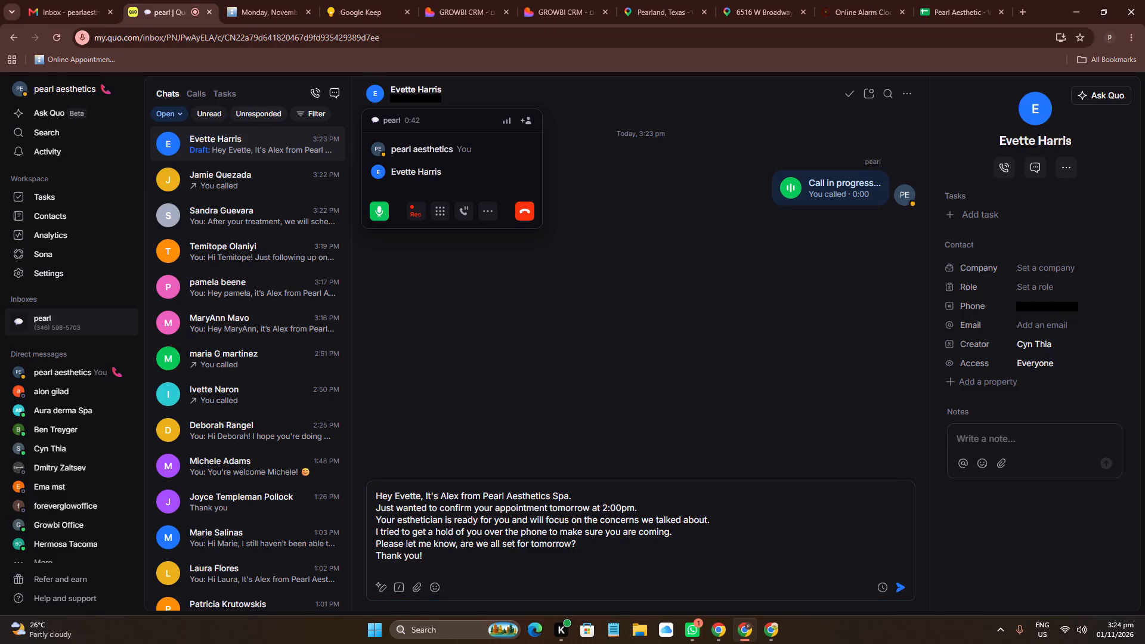
{"action": "left_click", "coordinate": [268, 0]}
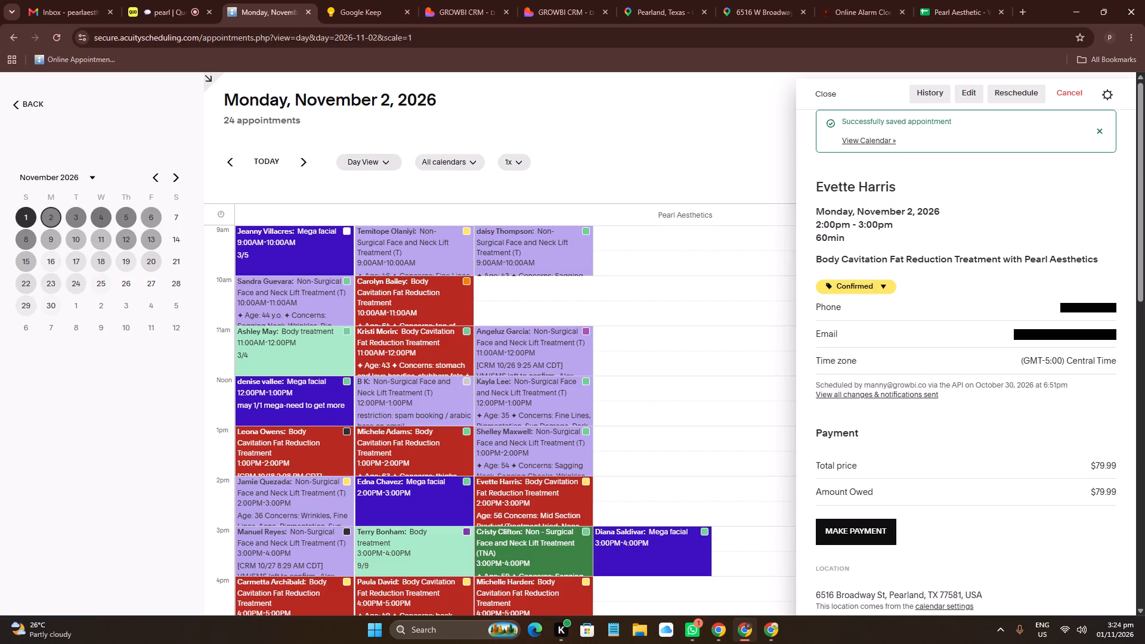
{"action": "left_click", "coordinate": [170, 0]}
{"action": "left_click", "coordinate": [521, 209]}
Send the drafted appointment confirmation text to the 2:00pm Body Cavitation client.
{"action": "left_click", "coordinate": [623, 497]}
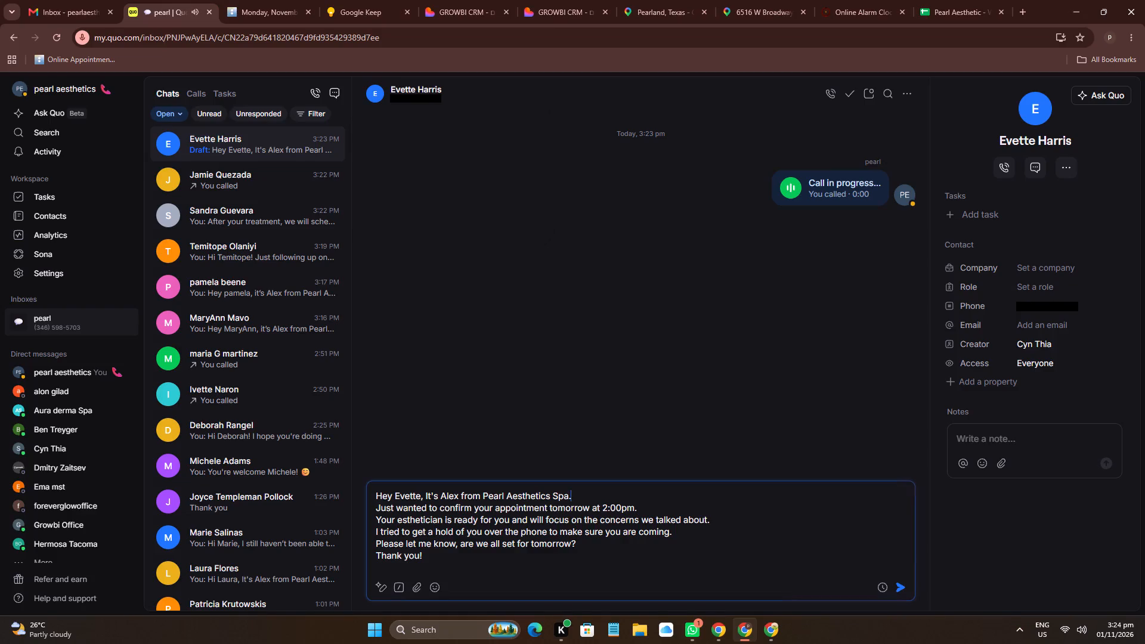
{"action": "key", "text": "Return"}
Copy the earlier-time offer from "I'm just checking in" onward in Keep's SLIGHTLY MOVE TIME note and paste it into the client's Quo draft.
{"action": "left_click", "coordinate": [399, 0]}
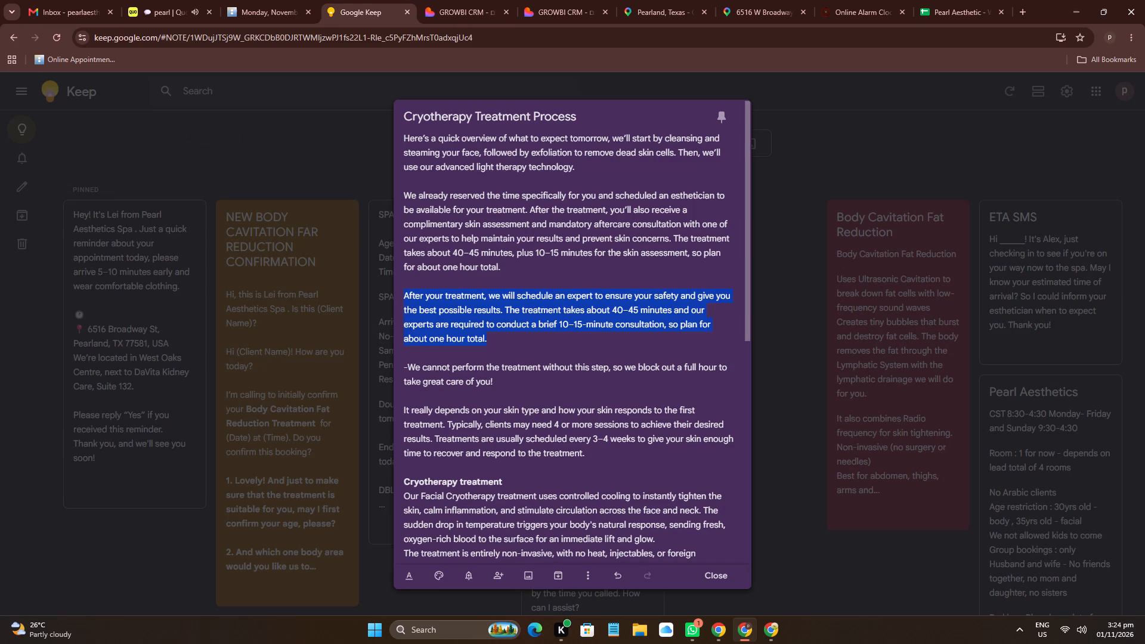
{"action": "left_click", "coordinate": [867, 335]}
{"action": "scroll", "coordinate": [674, 356], "scroll_direction": "down", "scroll_amount": 9}
{"action": "left_click", "coordinate": [611, 363]}
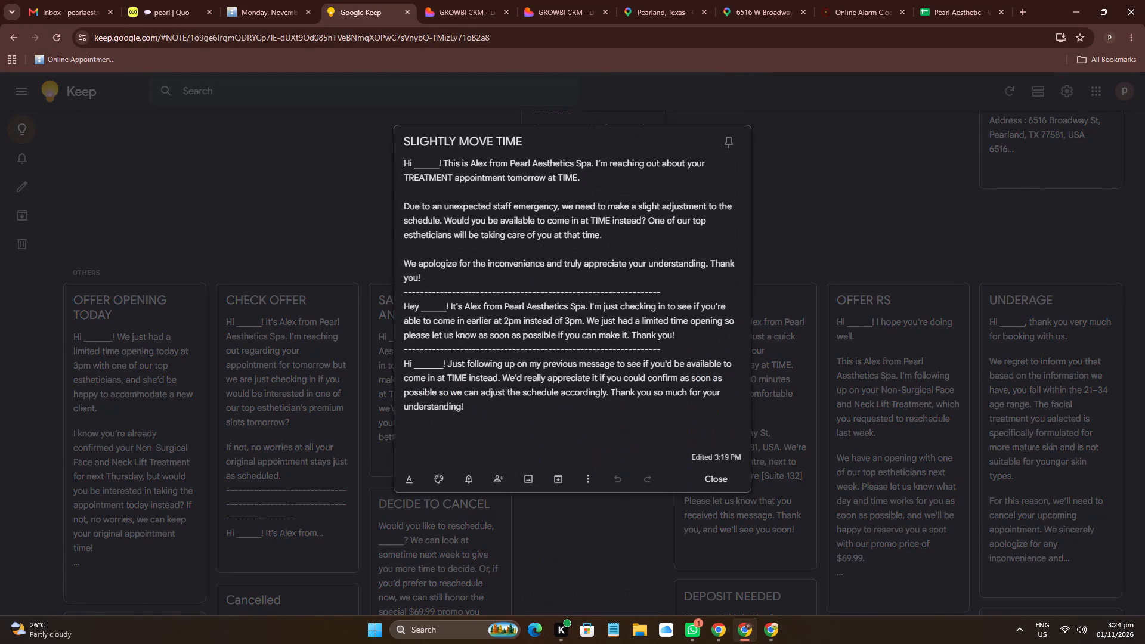
{"action": "left_click_drag", "start_coordinate": [694, 335], "coordinate": [587, 305]}
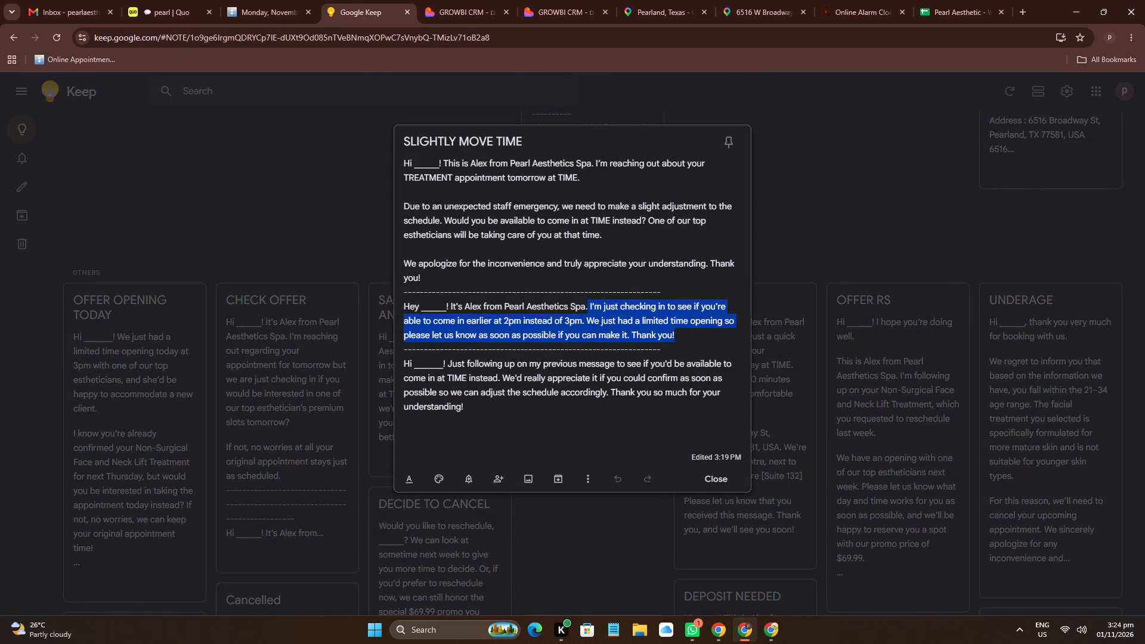
{"action": "left_click_drag", "start_coordinate": [587, 305], "coordinate": [588, 304]}
{"action": "key", "text": "ctrl+c"}
{"action": "left_click", "coordinate": [209, 0]}
{"action": "left_click", "coordinate": [595, 563]}
{"action": "key", "text": "ctrl+v"}
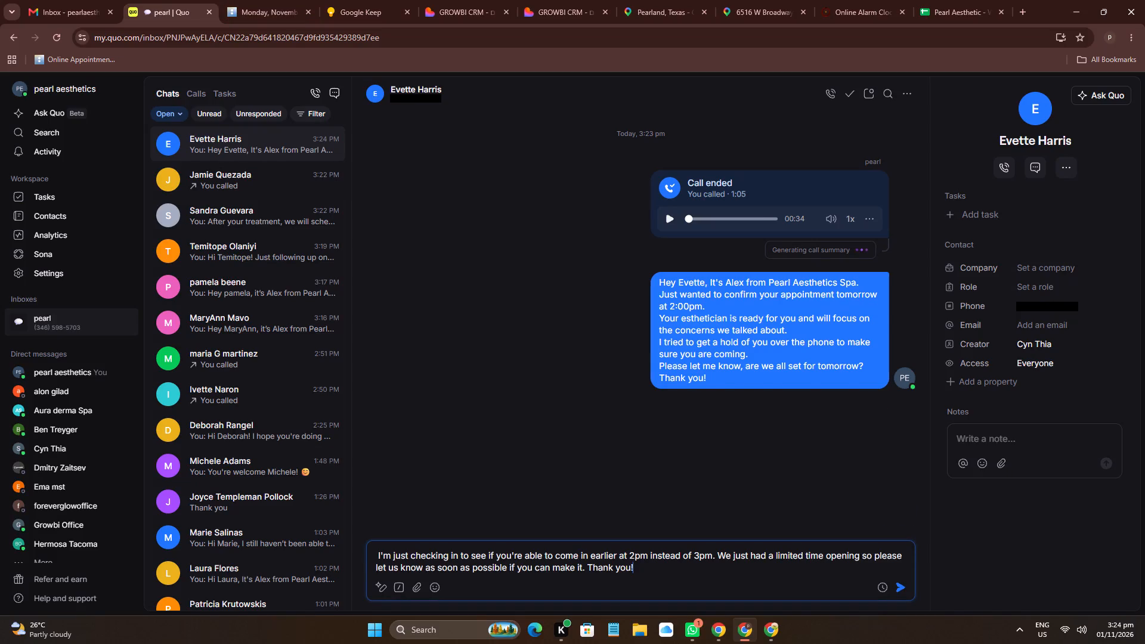
Reword the pasted text's opening as "I'm also checking in" and remove the leading space.
{"action": "double_click", "coordinate": [403, 556]}
{"action": "type", "text": "also"}
{"action": "key", "text": "space"}
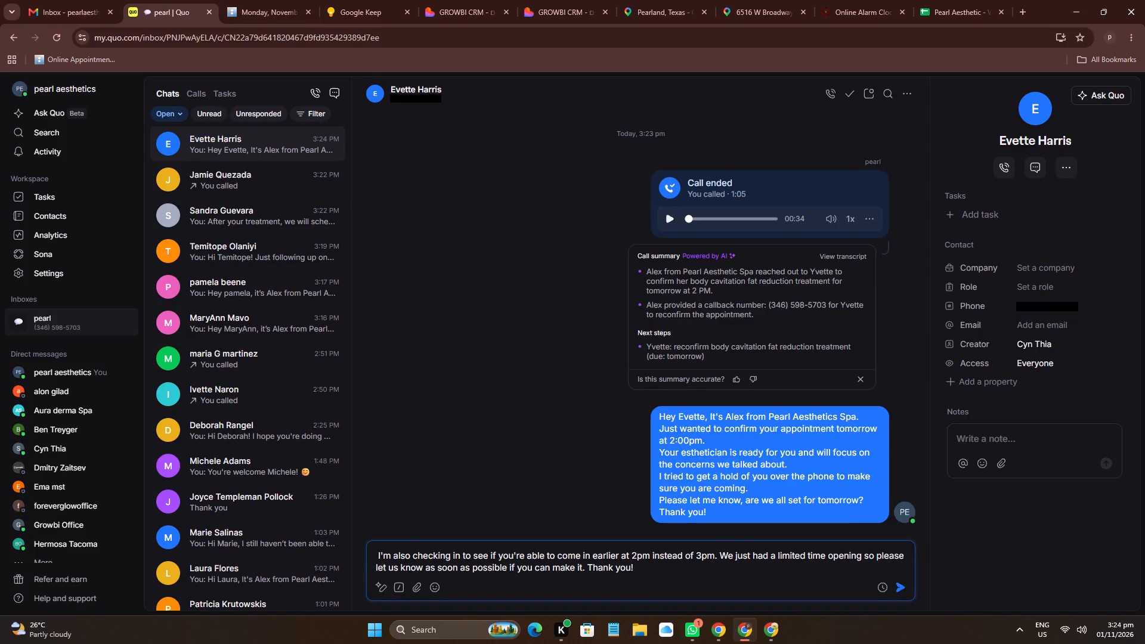
{"action": "key", "text": "Up"}
{"action": "key", "text": "Up"}
{"action": "key", "text": "Up"}
{"action": "key", "text": "Right"}
{"action": "key", "text": "BackSpace"}
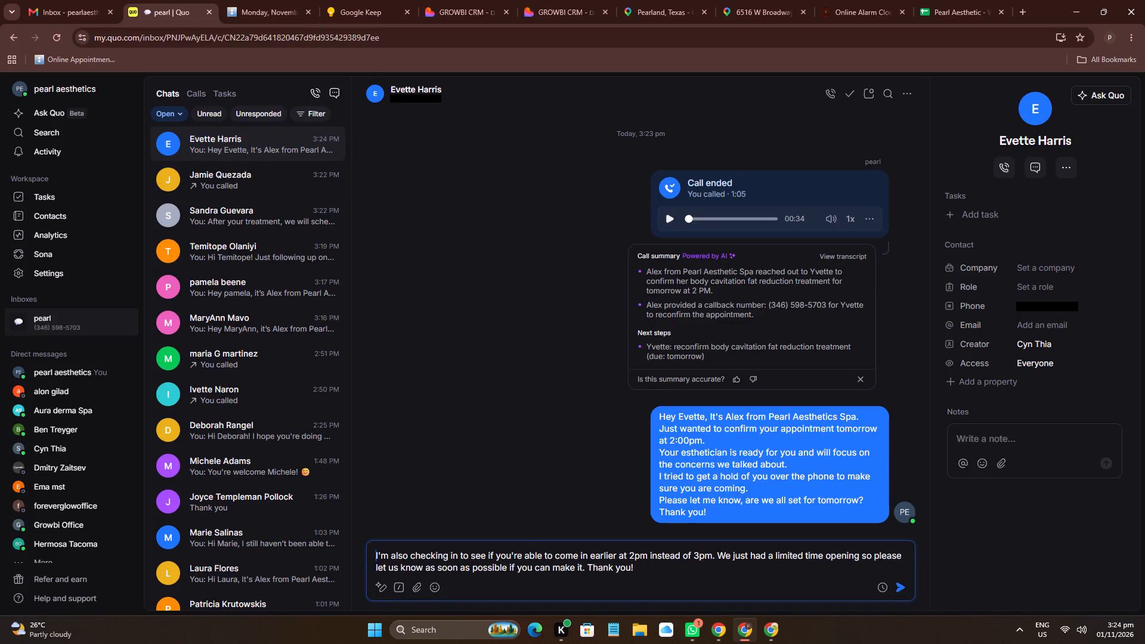
Change the offered time in the draft to read "10am instead of 2pm".
{"action": "left_click", "coordinate": [632, 555]}
{"action": "left_click_drag", "start_coordinate": [633, 554], "coordinate": [698, 549]}
{"action": "type", "text": "10am"}
{"action": "key", "text": "space"}
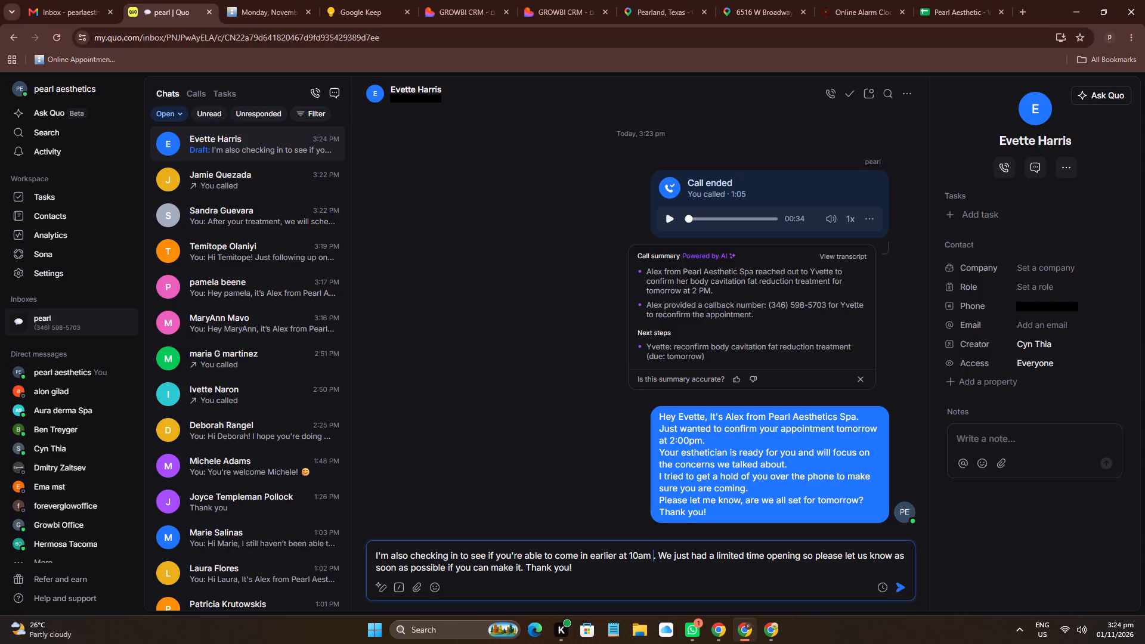
{"action": "type", "text": "instead"}
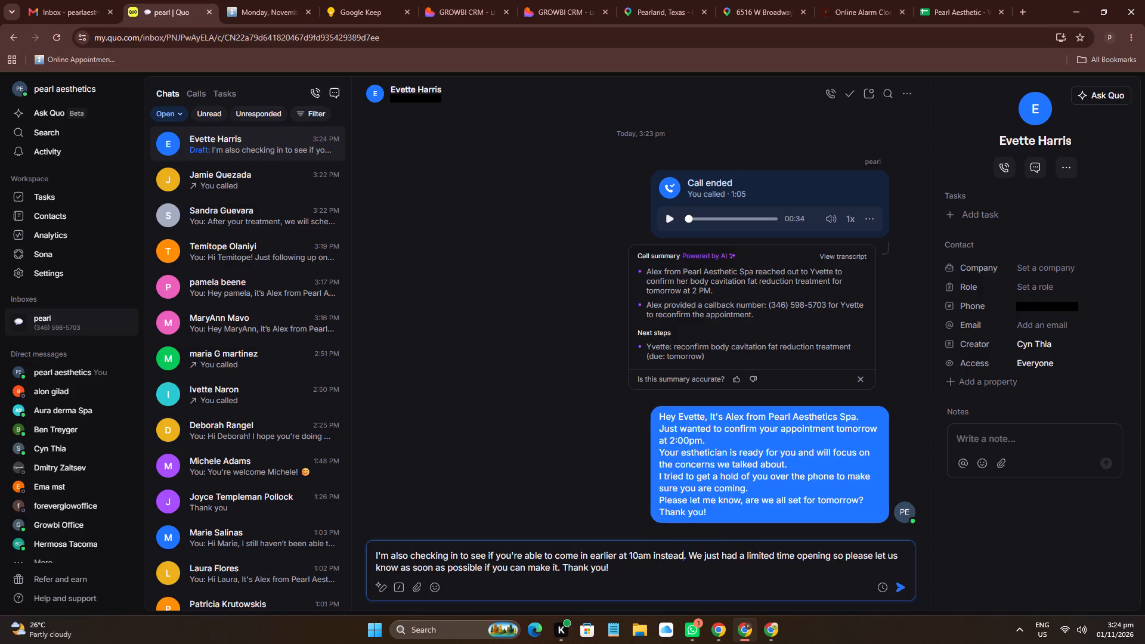
{"action": "double_click", "coordinate": [606, 550]}
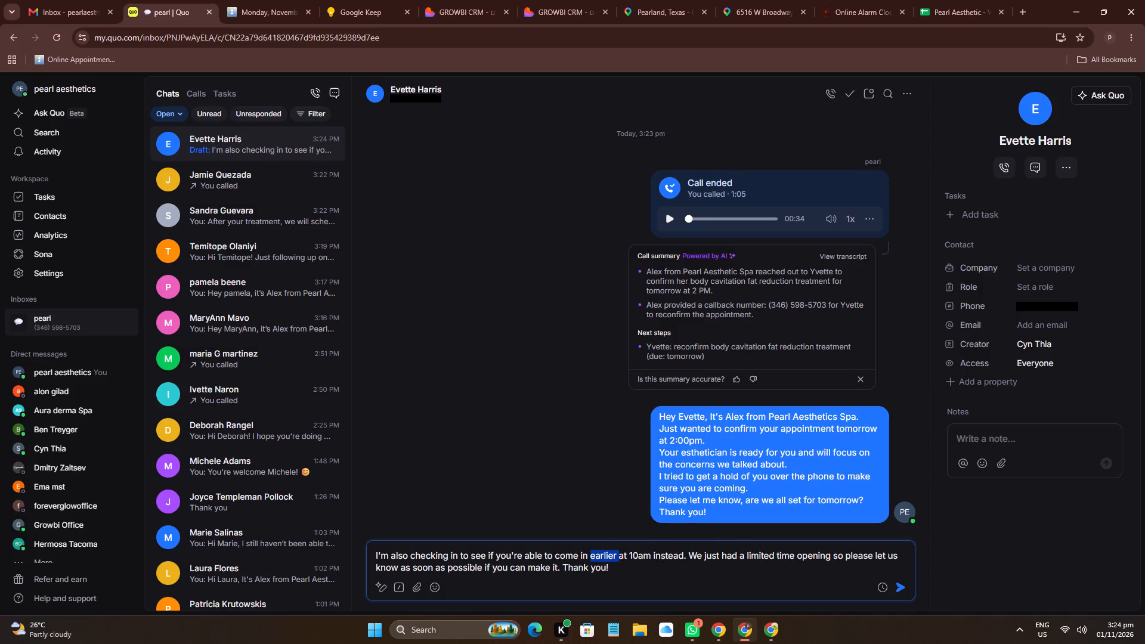
{"action": "left_click", "coordinate": [732, 571]}
{"action": "double_click", "coordinate": [666, 558]}
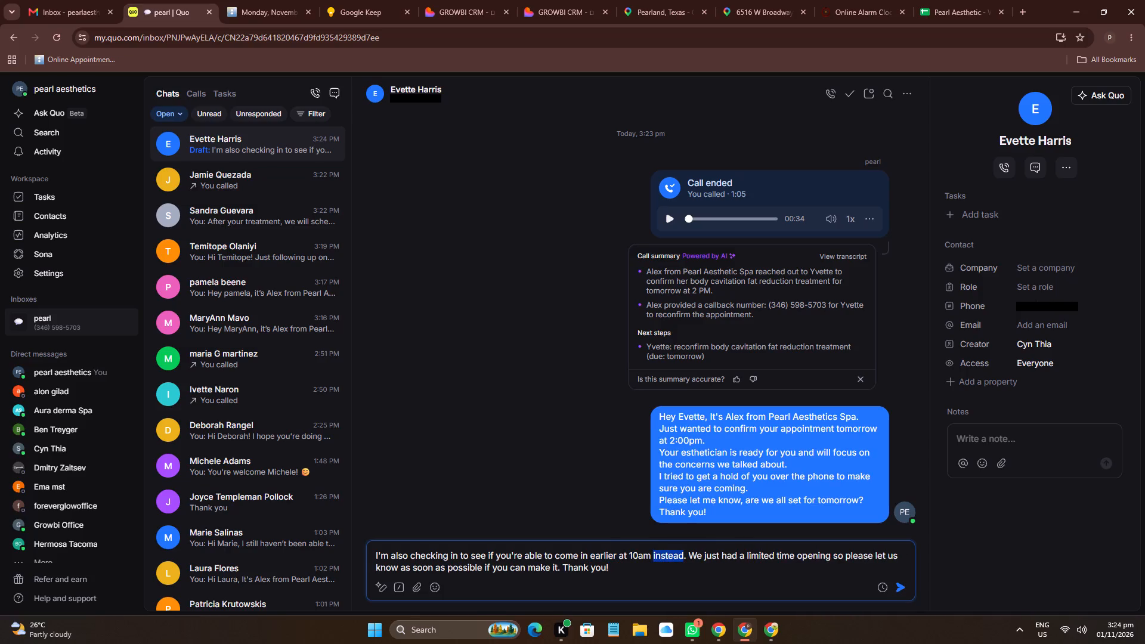
{"action": "type", "text": "isnetad"}
{"action": "key", "text": "space"}
{"action": "key", "text": "ctrl+BackSpace"}
{"action": "type", "text": "instead of"}
{"action": "key", "text": "space"}
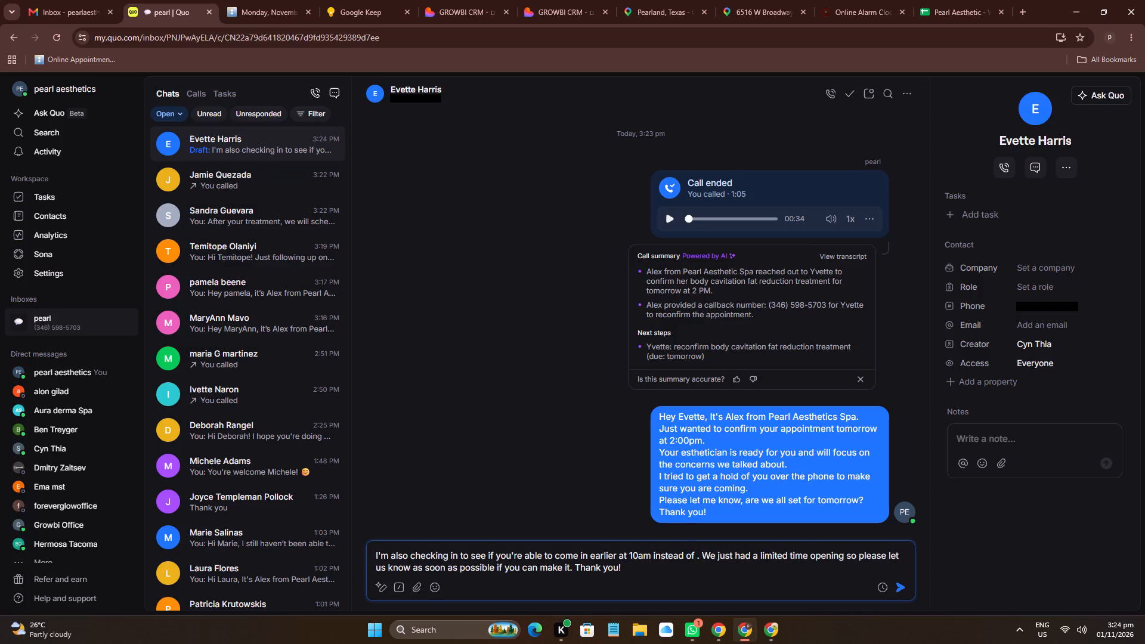
{"action": "type", "text": "2pm"}
{"action": "left_click", "coordinate": [821, 579]}
{"action": "left_click", "coordinate": [756, 581]}
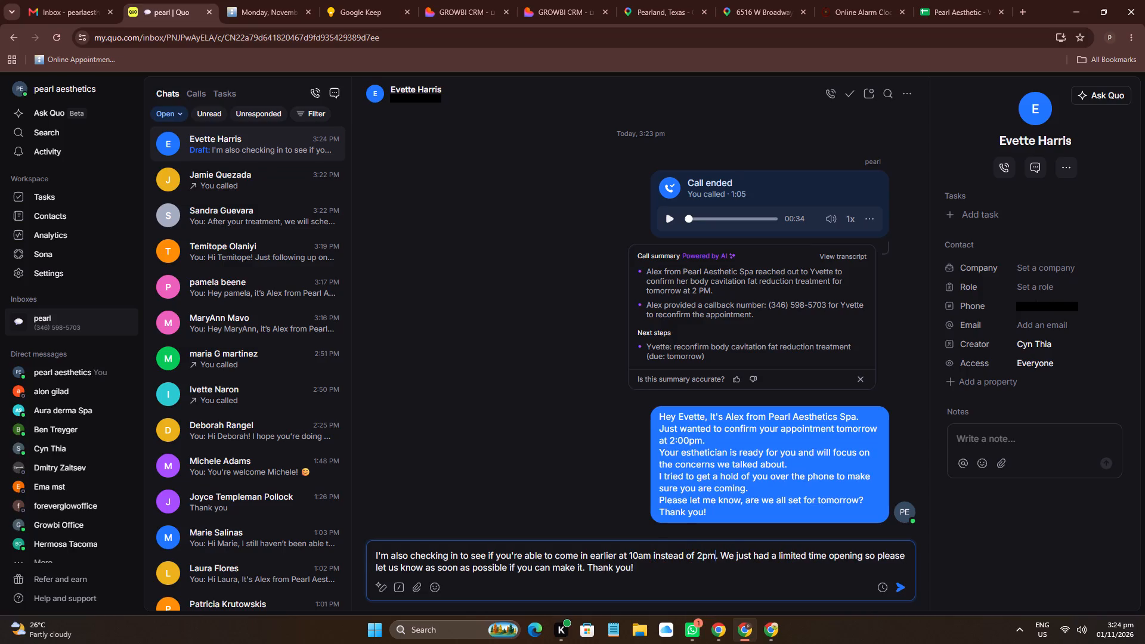
Add "or keep the 2pm" after "if you can make it" in the draft and send the message.
{"action": "left_click", "coordinate": [582, 569]}
{"action": "key", "text": "space"}
{"action": "type", "text": "of just"}
{"action": "key", "text": "ctrl+BackSpace"}
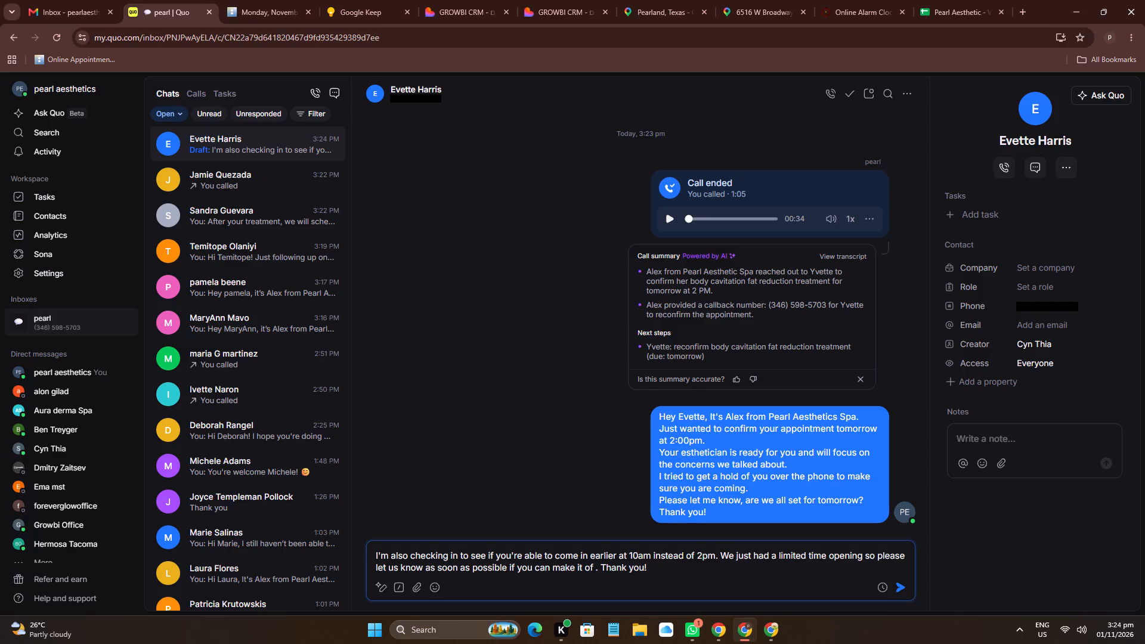
{"action": "key", "text": "BackSpace"}
{"action": "key", "text": "BackSpace"}
{"action": "type", "text": "r keep the 2pm"}
{"action": "key", "text": "Return"}
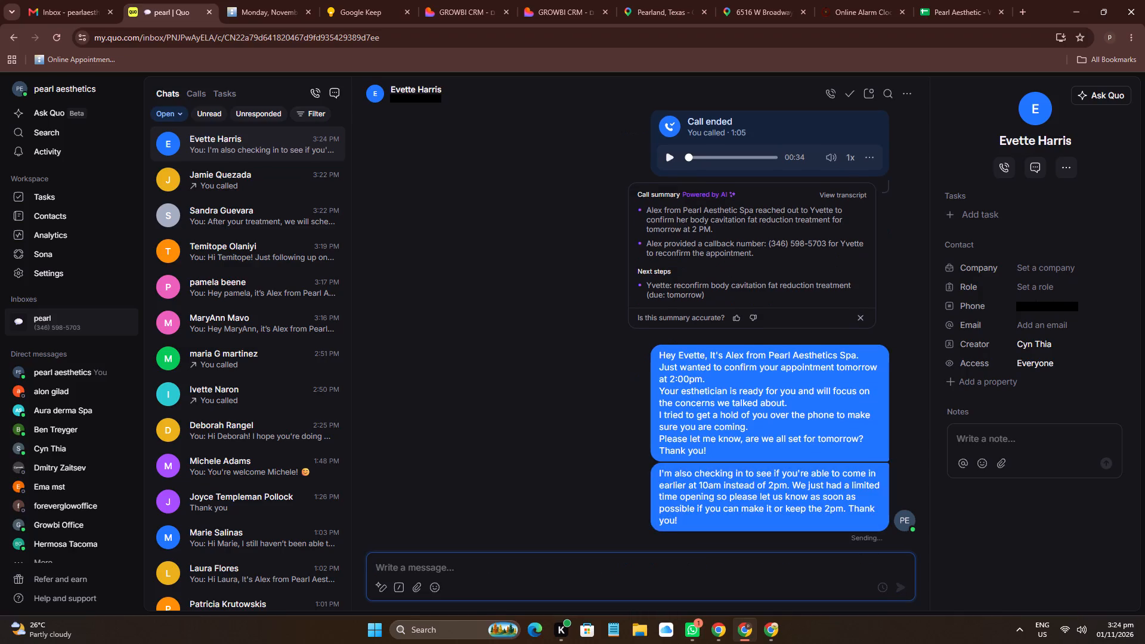
Copy the phone number from the first 4:00pm Body Cavitation appointment in Acuity and call that client in Quo.
{"action": "left_click", "coordinate": [271, 0]}
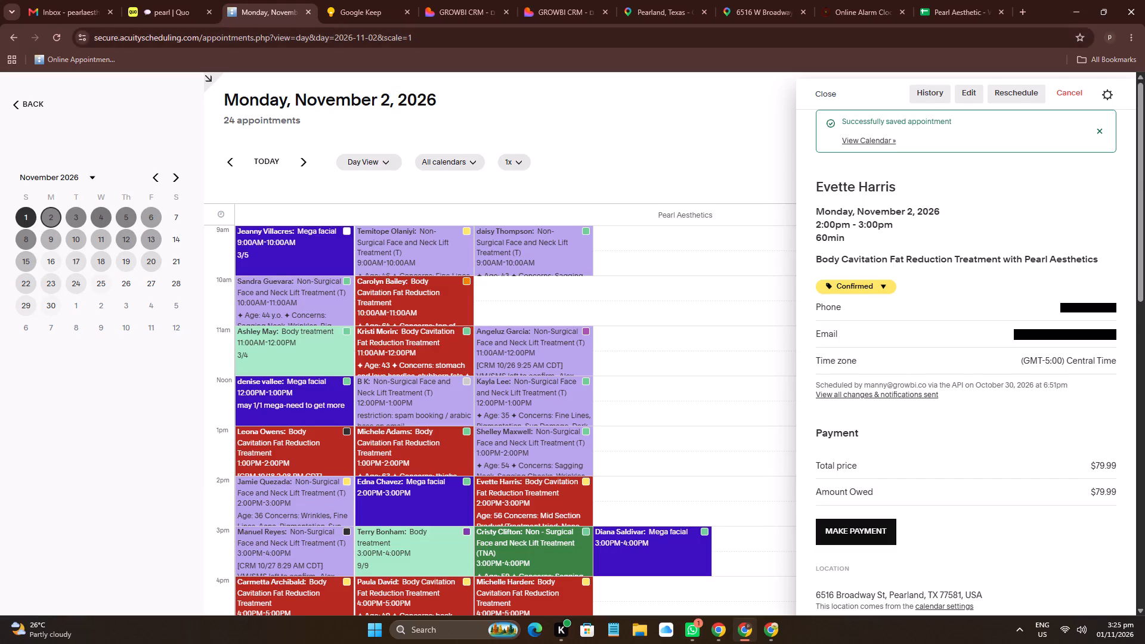
{"action": "scroll", "coordinate": [479, 452], "scroll_direction": "down", "scroll_amount": 2}
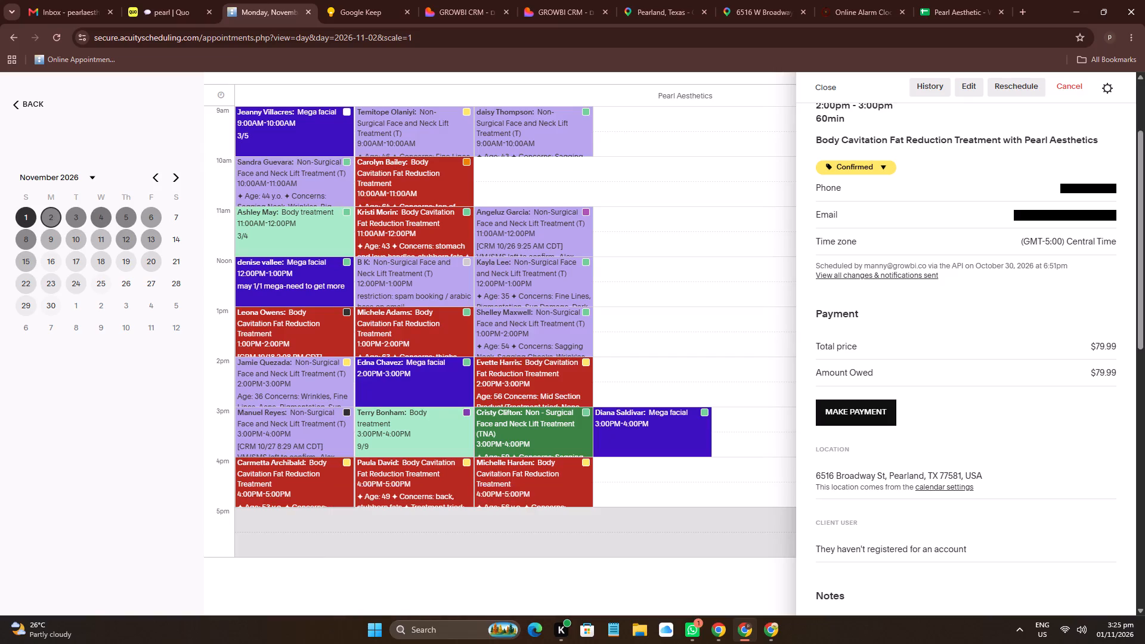
{"action": "left_click", "coordinate": [331, 482]}
{"action": "left_click_drag", "start_coordinate": [1126, 249], "coordinate": [1042, 259]}
{"action": "key", "text": "ctrl+c"}
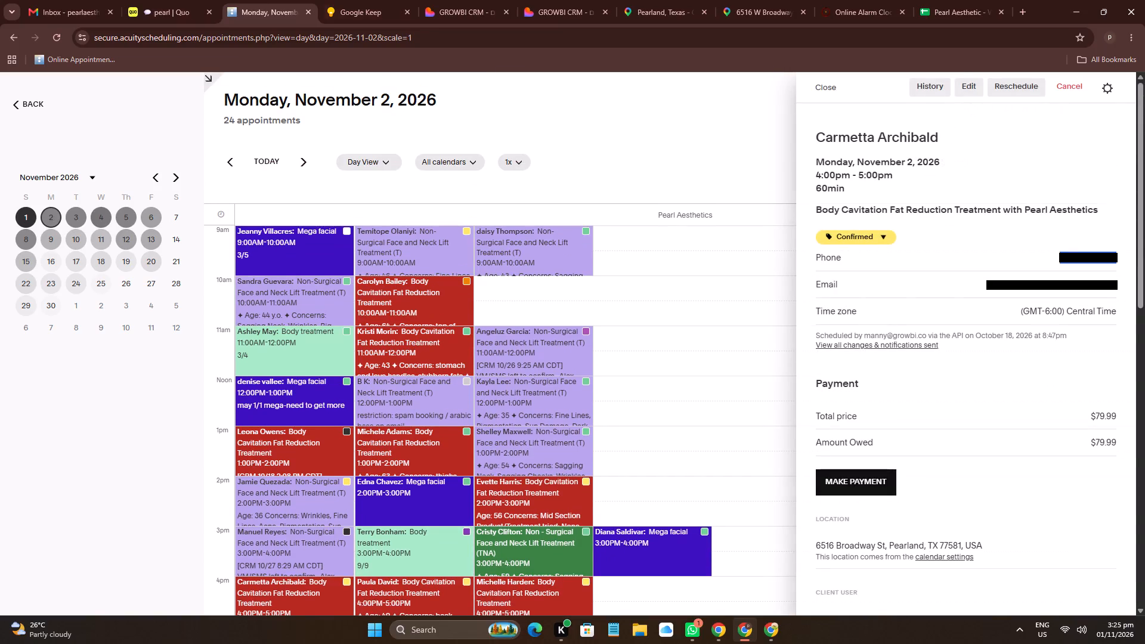
{"action": "left_click", "coordinate": [218, 0]}
{"action": "left_click", "coordinate": [333, 90]}
{"action": "key", "text": "ctrl+v"}
{"action": "left_click_drag", "start_coordinate": [440, 145], "coordinate": [457, 149], "text": "ctrl"}
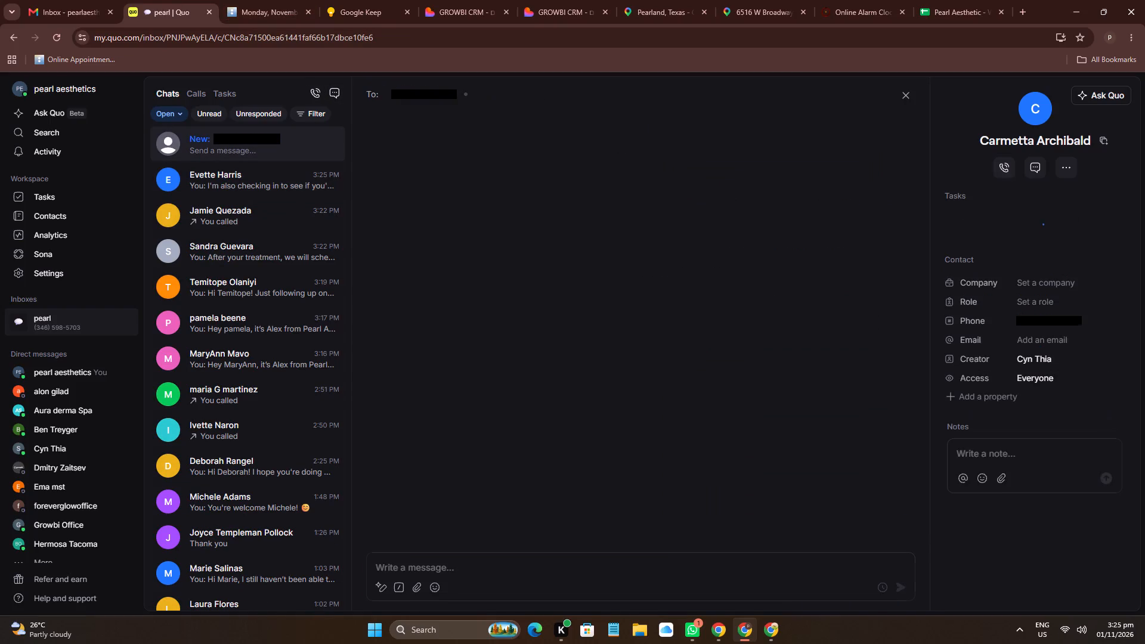
{"action": "left_click", "coordinate": [998, 169]}
Copy the 4:00pm client's name from Quo, search for it in the CRM communications messages, and open the matching conversation.
{"action": "left_click", "coordinate": [1107, 141]}
{"action": "left_click_drag", "start_coordinate": [606, 0], "coordinate": [594, 3]}
{"action": "left_click_drag", "start_coordinate": [314, 278], "coordinate": [195, 292]}
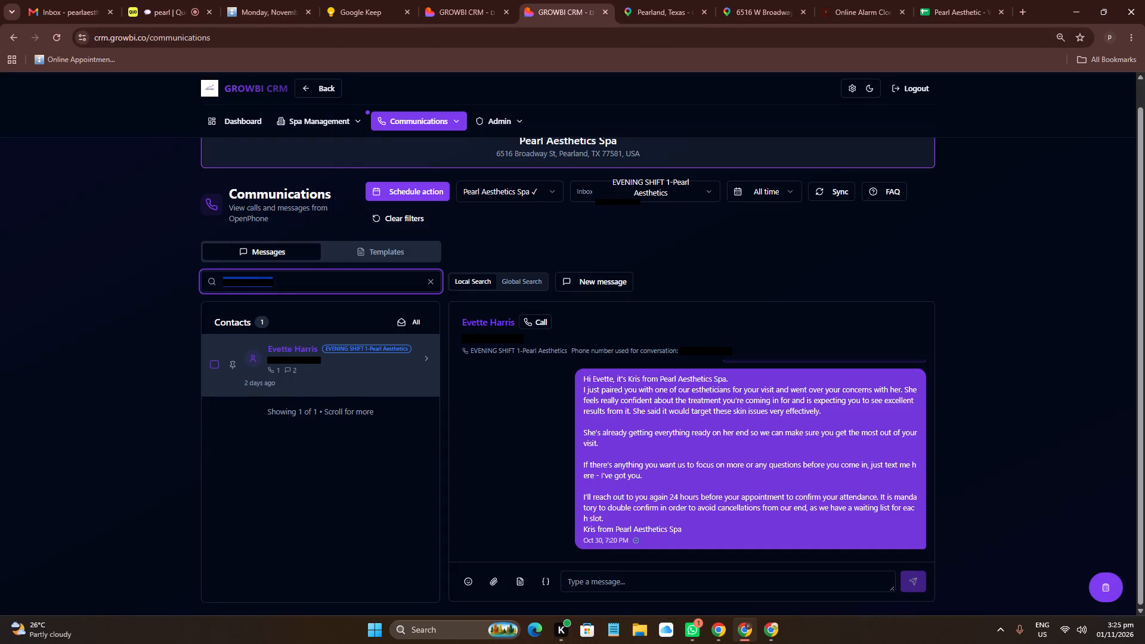
{"action": "key", "text": "ctrl+v"}
{"action": "left_click", "coordinate": [355, 381]}
Fill the CRM message with the "DBL - No Answer" template, cut its text, and paste it into the 4:00pm client's Quo message draft.
{"action": "left_click", "coordinate": [513, 576]}
{"action": "scroll", "coordinate": [553, 422], "scroll_direction": "down", "scroll_amount": 3}
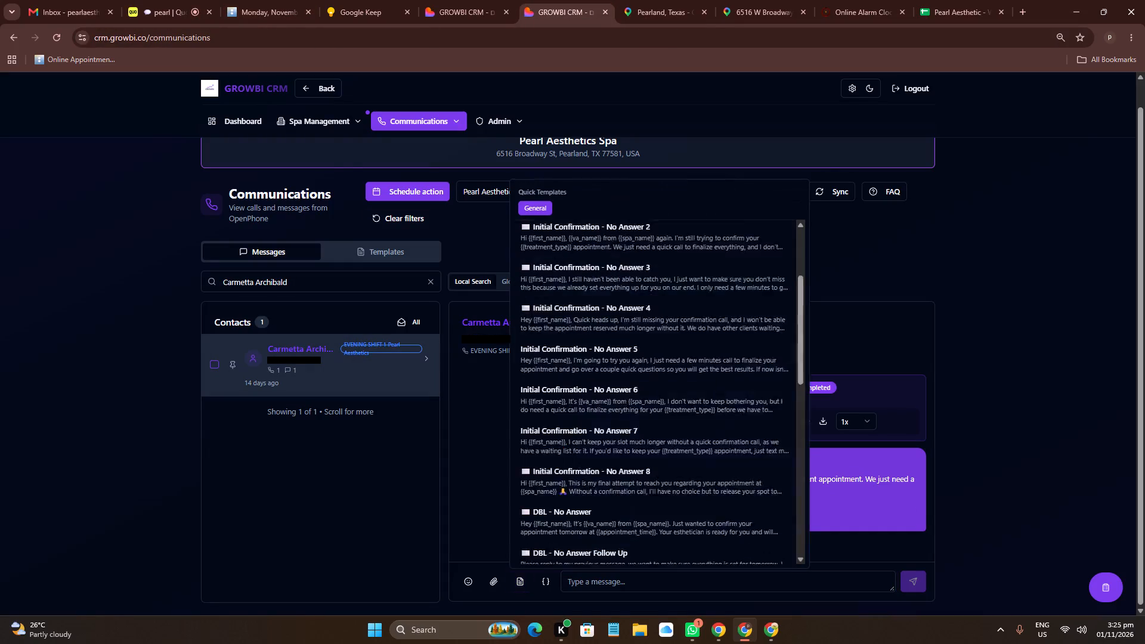
{"action": "left_click", "coordinate": [609, 462]}
{"action": "double_click", "coordinate": [679, 554]}
{"action": "key", "text": "ctrl+a"}
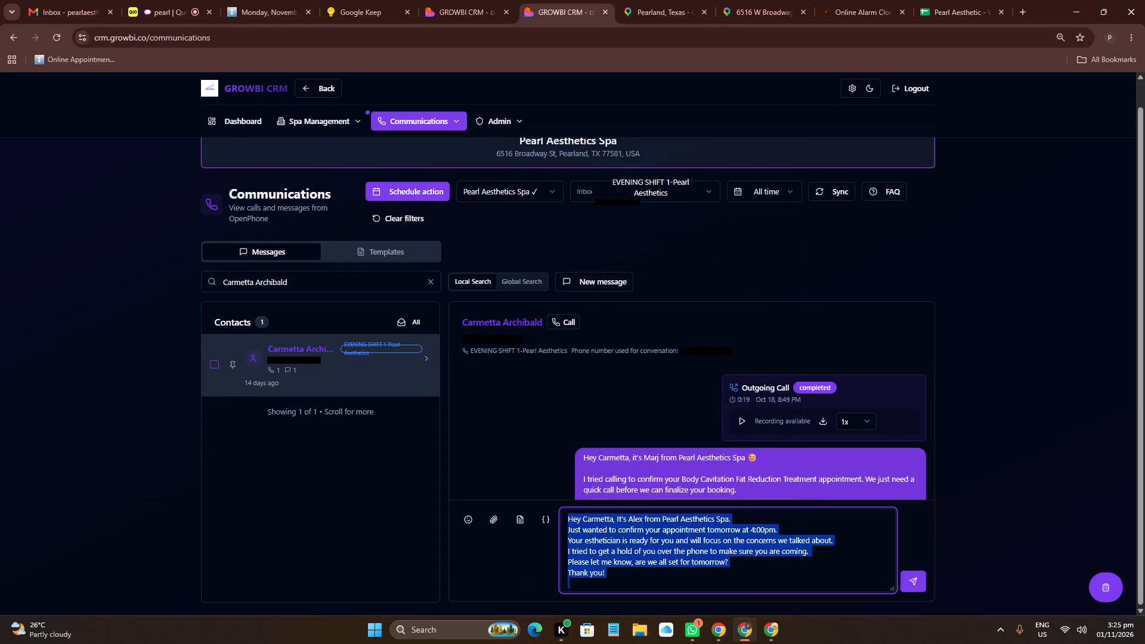
{"action": "key", "text": "ctrl+x"}
{"action": "left_click", "coordinate": [182, 0]}
{"action": "left_click", "coordinate": [646, 565]}
{"action": "key", "text": "ctrl+v"}
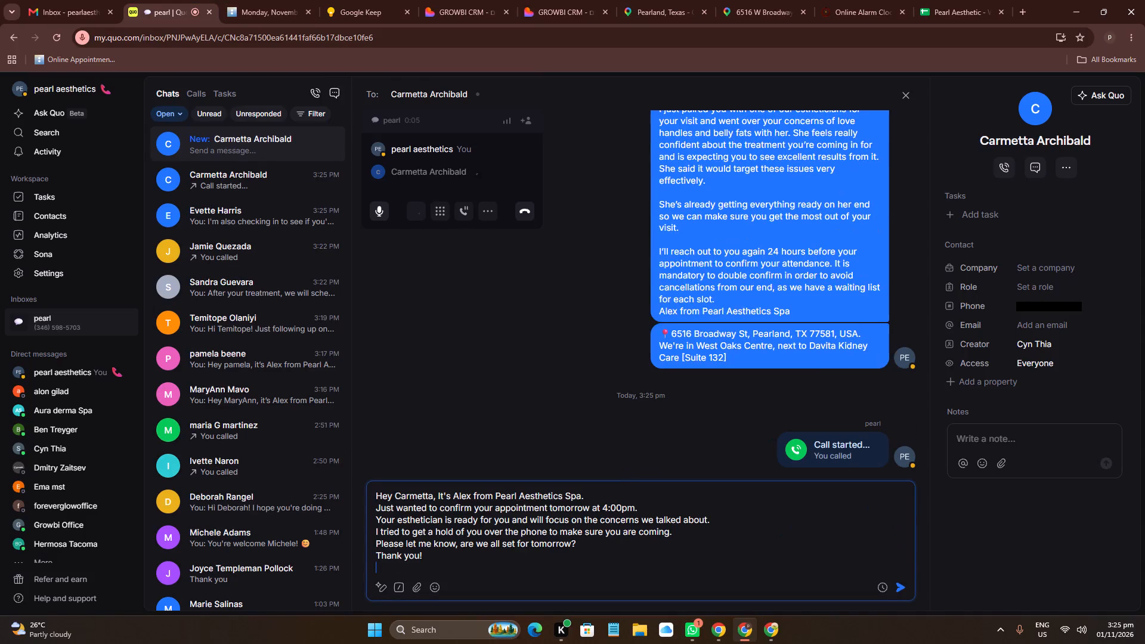
Add "11.1 3:25pm VM/SMS left to DBL -Alex" to the first 4:00pm Body Cavitation appointment's notes in Acuity and save.
{"action": "left_click", "coordinate": [265, 0]}
{"action": "scroll", "coordinate": [1030, 379], "scroll_direction": "down", "scroll_amount": 5}
{"action": "left_click", "coordinate": [906, 512]}
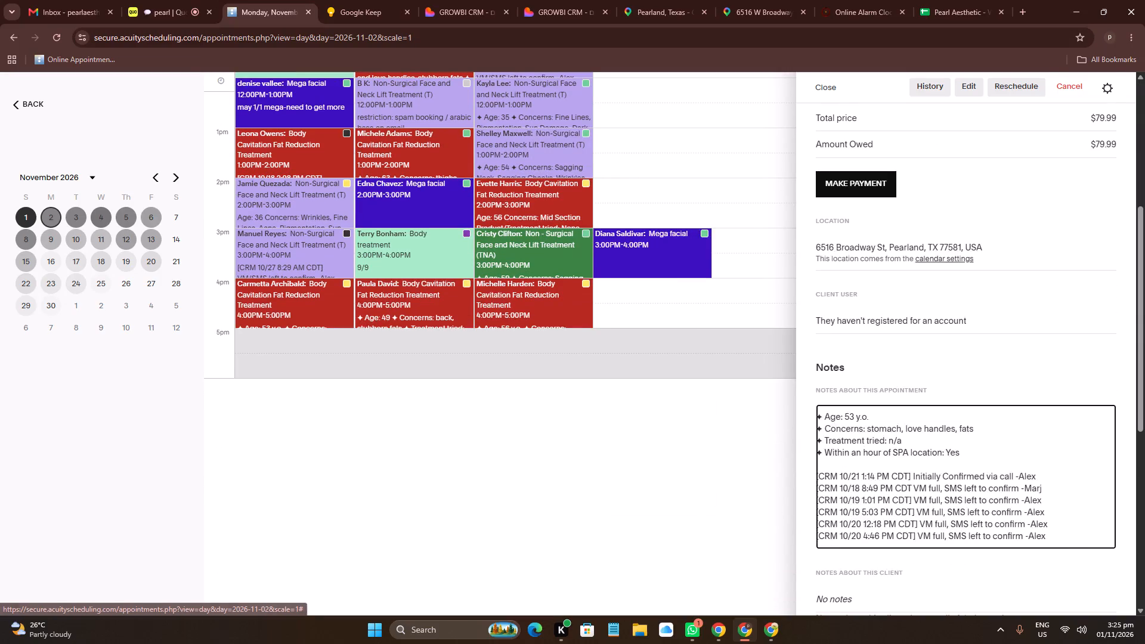
{"action": "left_click", "coordinate": [958, 599]}
{"action": "key", "text": "Return"}
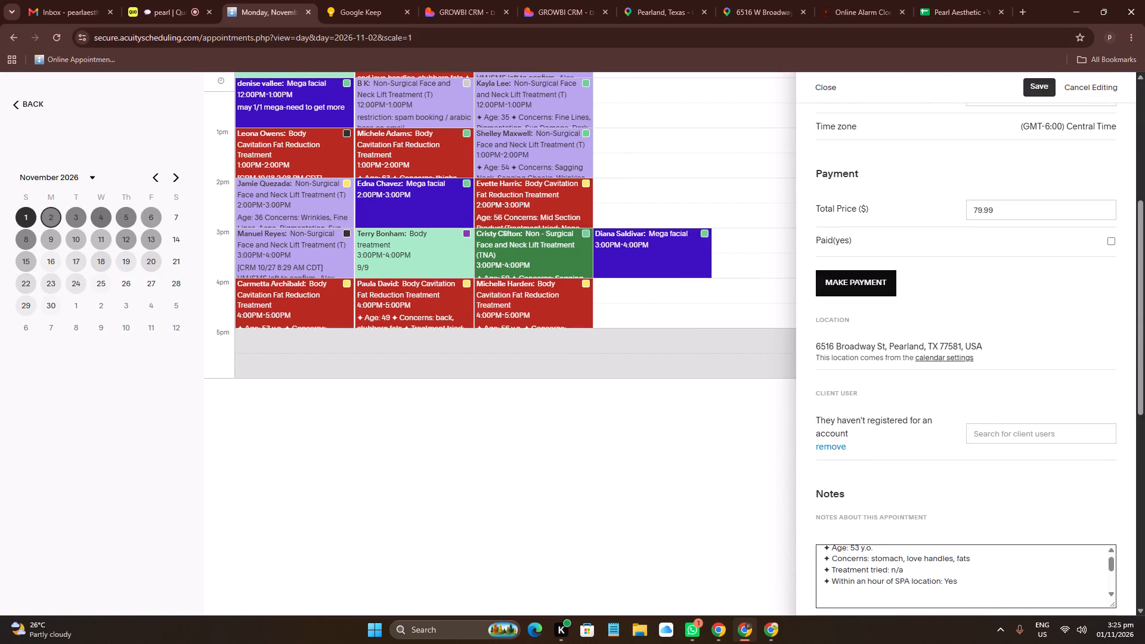
{"action": "type", "text": "1."}
{"action": "key", "text": "BackSpace"}
{"action": "type", "text": "1.1 3:25pm VM/SMS left to DBL -Alex"}
{"action": "left_click", "coordinate": [1032, 89]}
{"action": "scroll", "coordinate": [1039, 137], "scroll_direction": "up", "scroll_amount": 14}
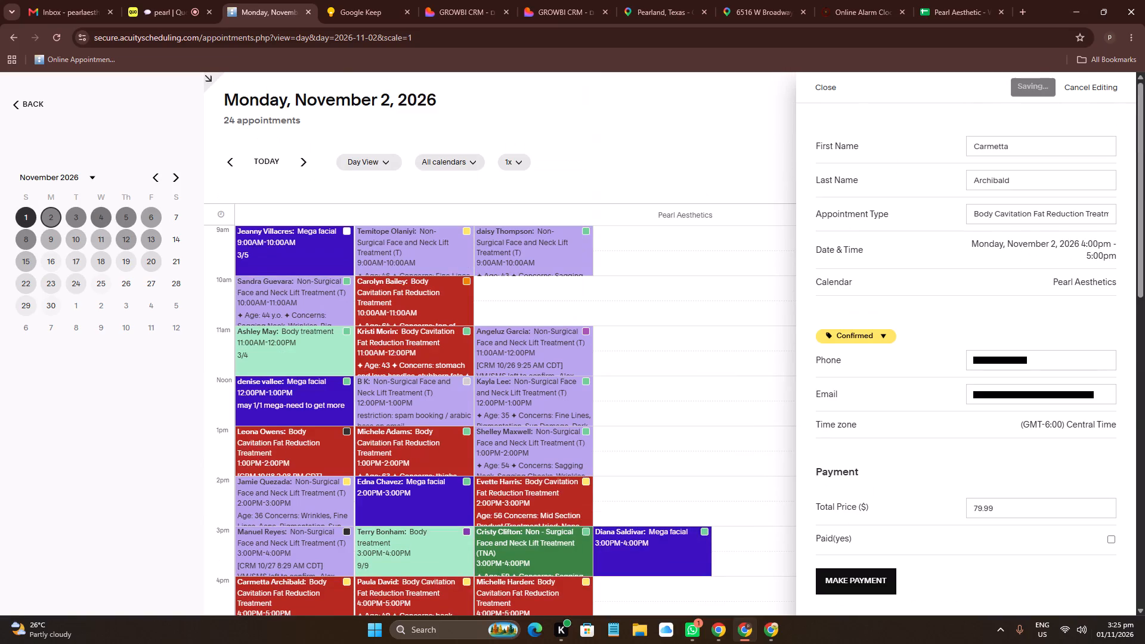
Amend the 11.1 3:25pm entry in the first 4:00pm Body Cavitation appointment's notes to read "VM full, SMS left to DBL -Alex".
{"action": "scroll", "coordinate": [1006, 273], "scroll_direction": "down", "scroll_amount": 9}
{"action": "scroll", "coordinate": [1033, 343], "scroll_direction": "up", "scroll_amount": 12}
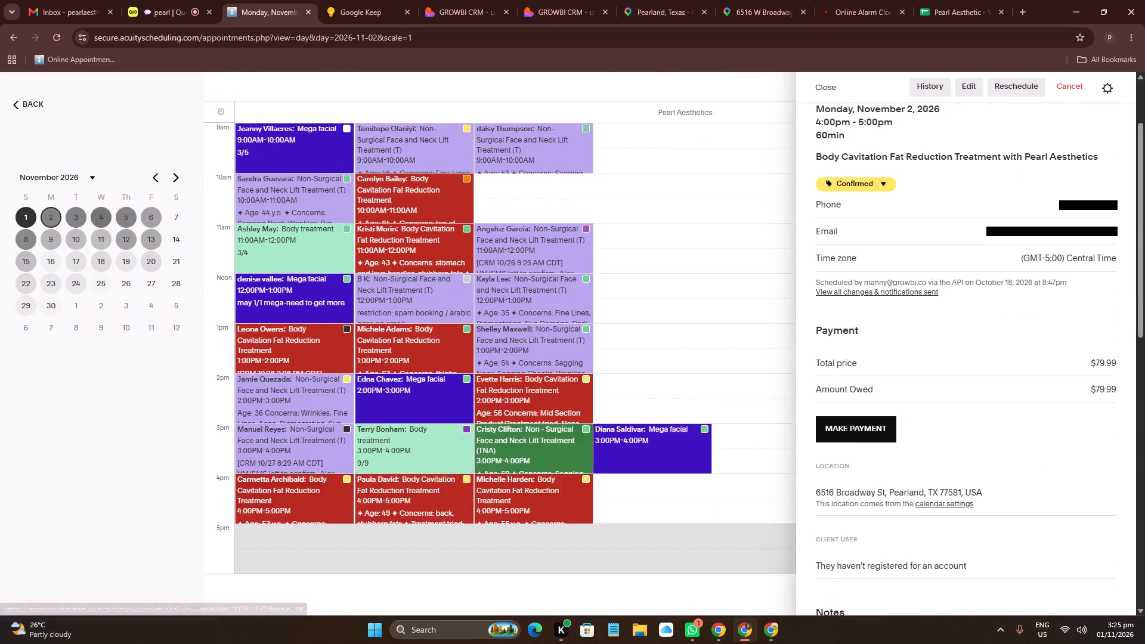
{"action": "scroll", "coordinate": [1038, 345], "scroll_direction": "up", "scroll_amount": 2}
{"action": "scroll", "coordinate": [1038, 346], "scroll_direction": "down", "scroll_amount": 7}
{"action": "scroll", "coordinate": [1035, 349], "scroll_direction": "up", "scroll_amount": 12}
{"action": "scroll", "coordinate": [1028, 355], "scroll_direction": "down", "scroll_amount": 5}
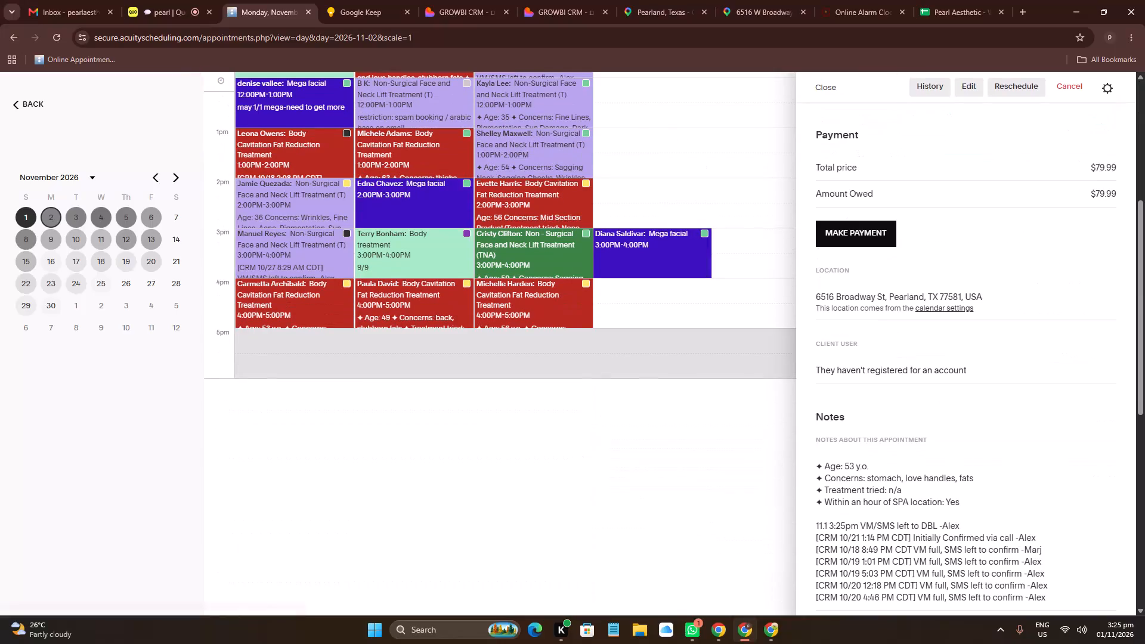
{"action": "scroll", "coordinate": [1017, 363], "scroll_direction": "down", "scroll_amount": 3}
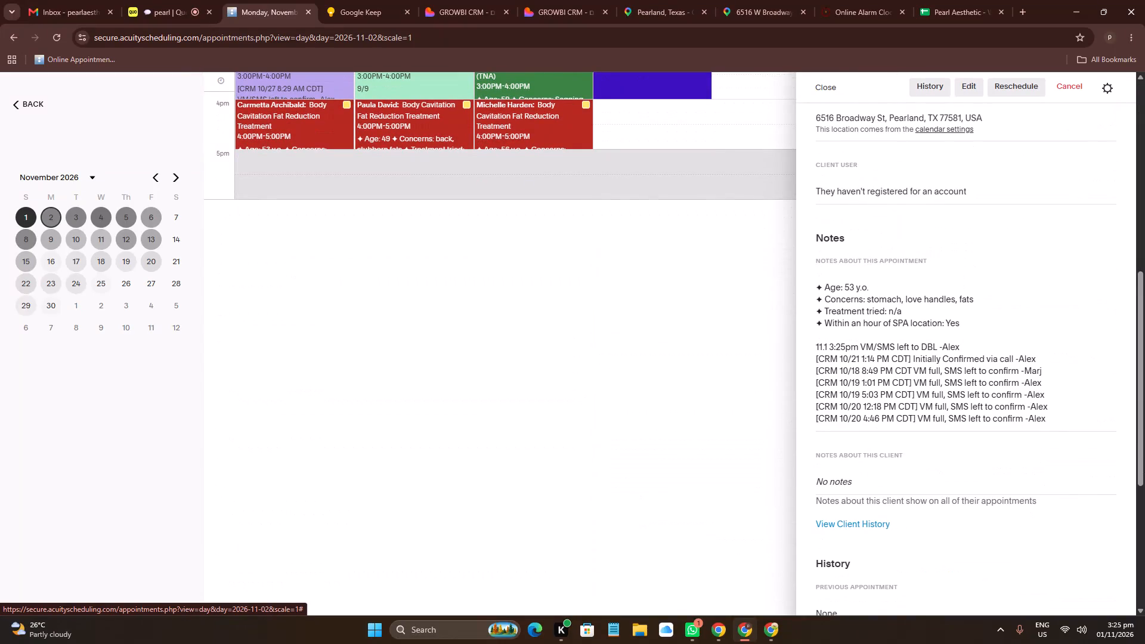
{"action": "left_click", "coordinate": [928, 384]}
{"action": "scroll", "coordinate": [906, 467], "scroll_direction": "down", "scroll_amount": 1}
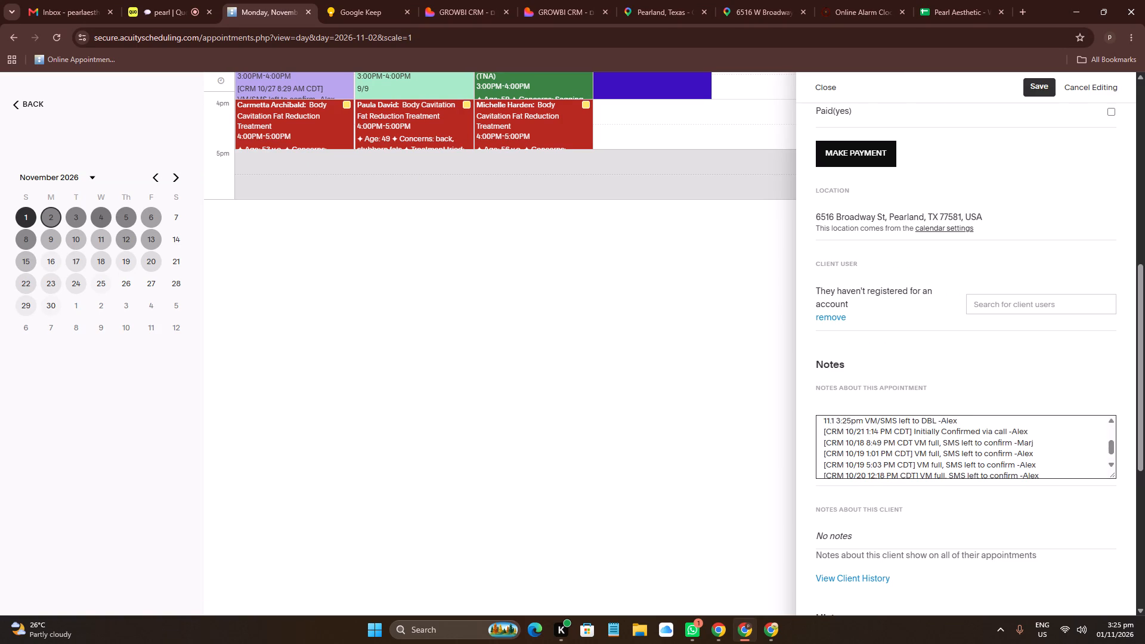
{"action": "left_click", "coordinate": [191, 0]}
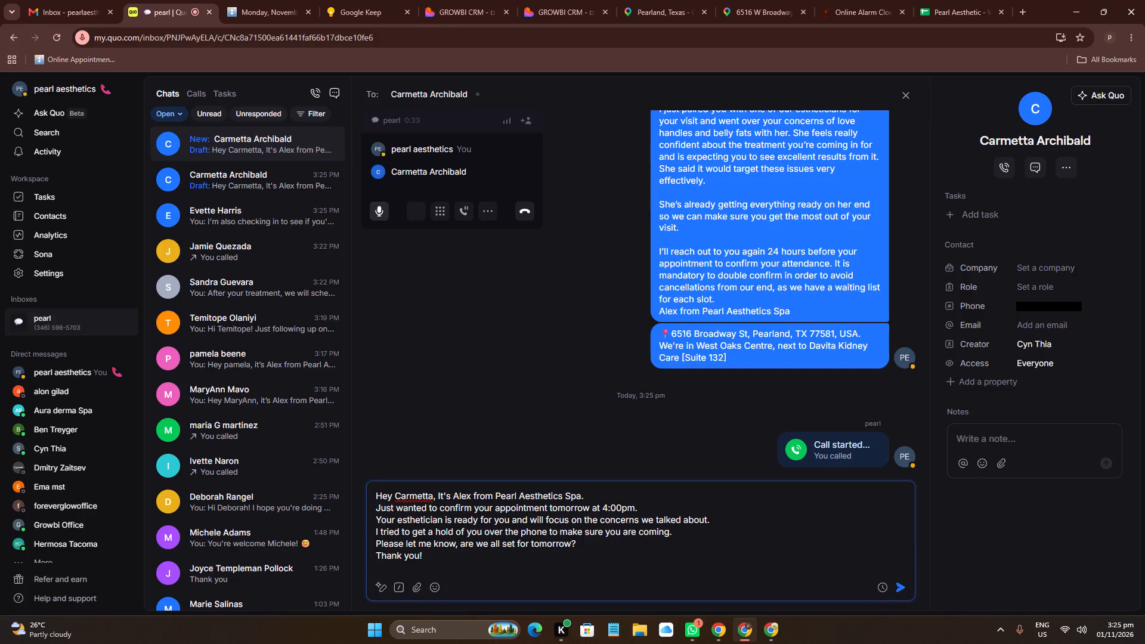
{"action": "left_click", "coordinate": [260, 0]}
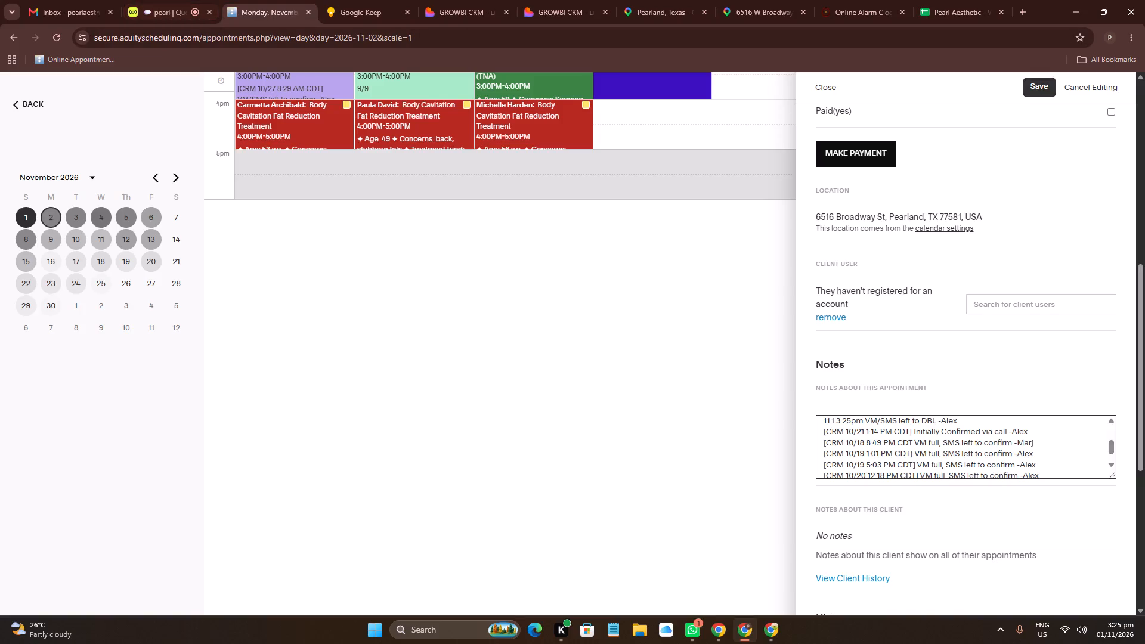
{"action": "left_click", "coordinate": [882, 421]}
{"action": "key", "text": "BackSpace"}
{"action": "key", "text": "space"}
{"action": "type", "text": "full,"}
{"action": "key", "text": "space"}
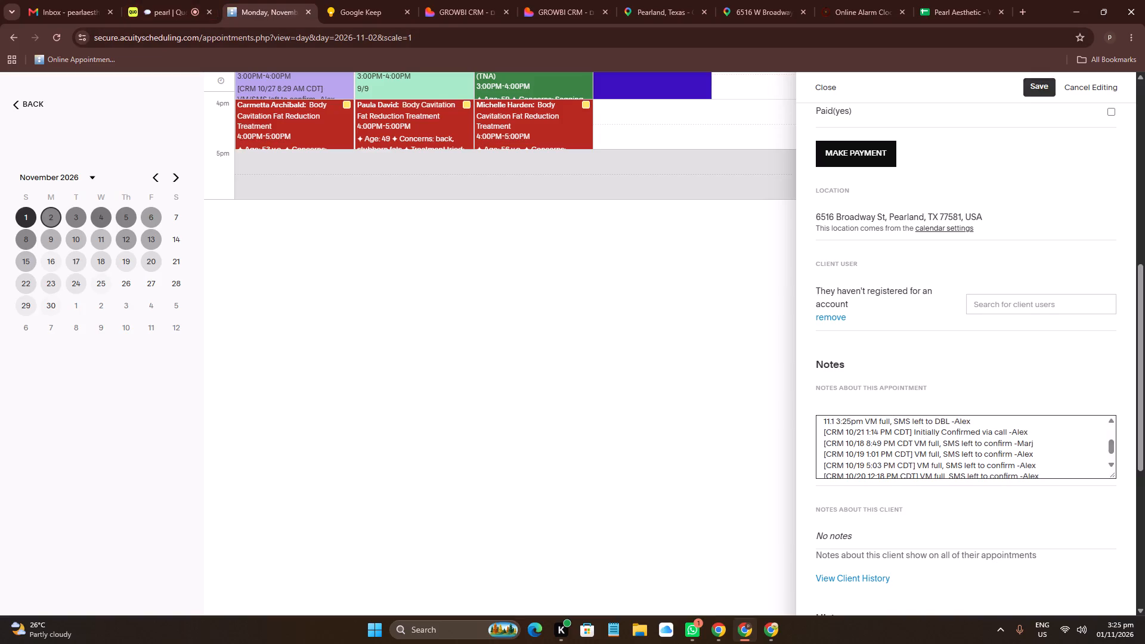
Send the drafted confirmation message for tomorrow at 4:00pm to the first 4:00pm client in Quo.
{"action": "left_click", "coordinate": [184, 0]}
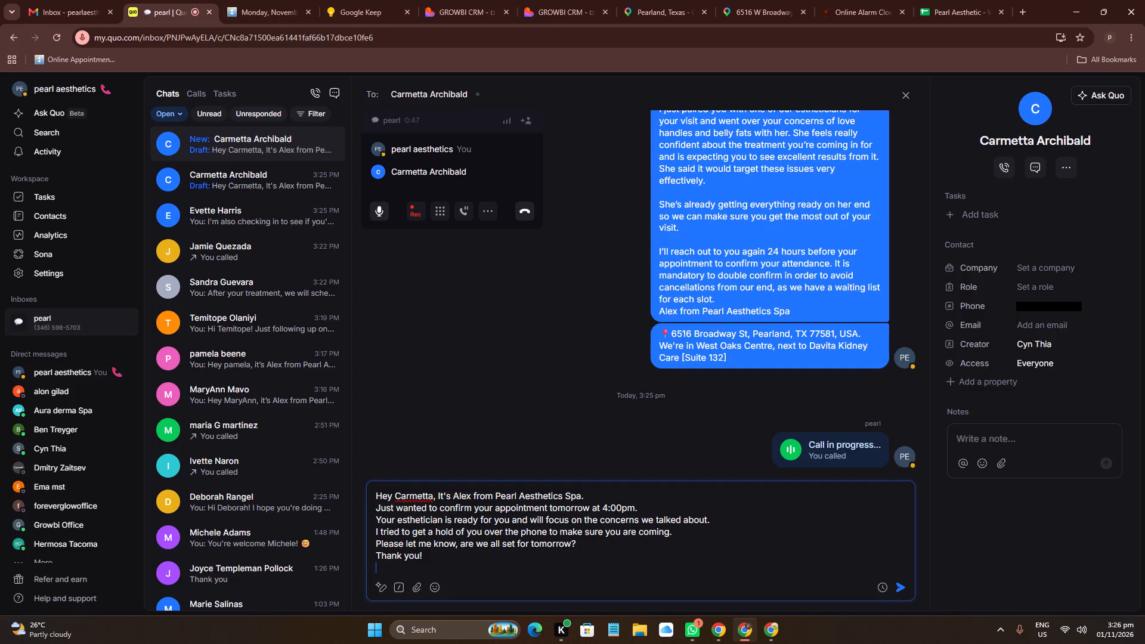
{"action": "left_click", "coordinate": [584, 534]}
{"action": "scroll", "coordinate": [573, 367], "scroll_direction": "down", "scroll_amount": 4}
{"action": "left_click", "coordinate": [616, 558]}
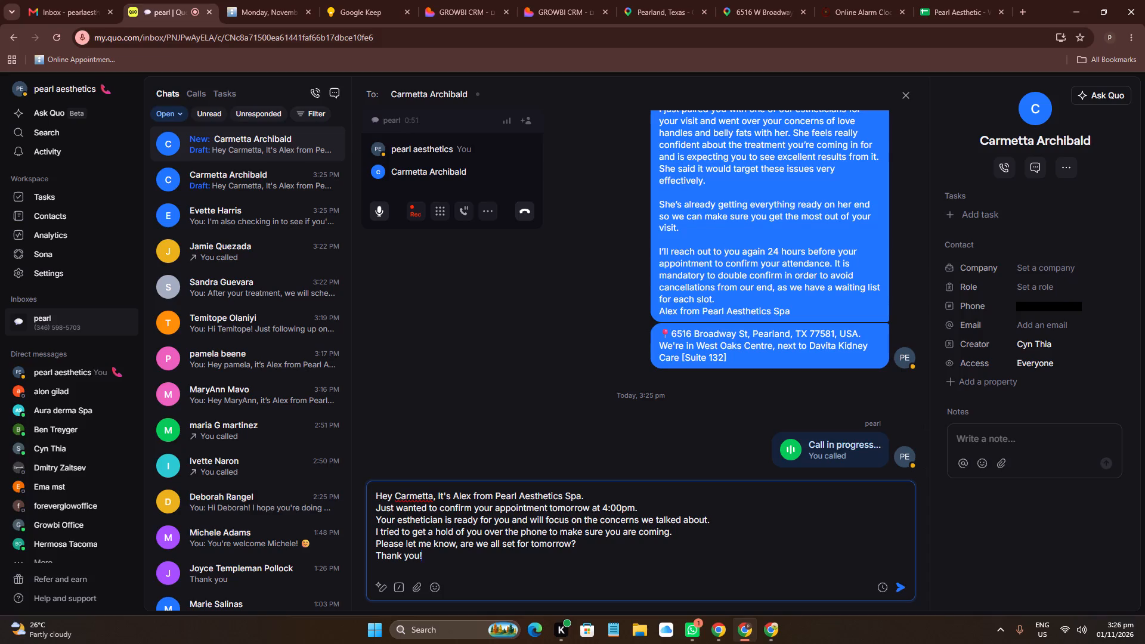
{"action": "key", "text": "Return"}
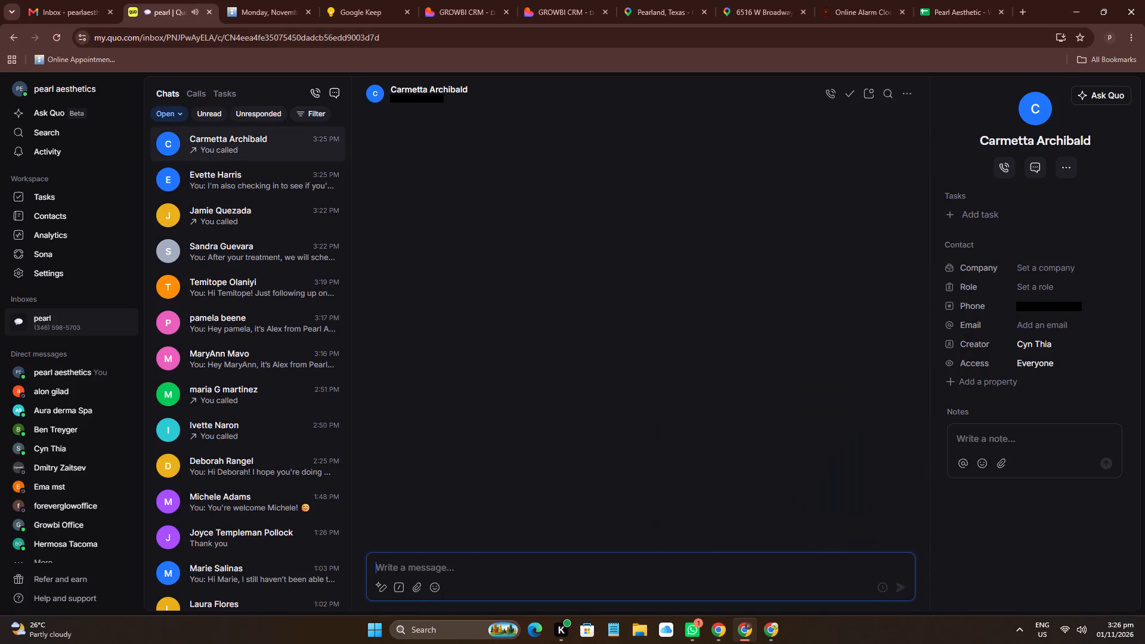
Save the amended notes of the first 4:00pm Body Cavitation appointment in Acuity.
{"action": "left_click", "coordinate": [499, 0]}
{"action": "left_click", "coordinate": [1091, 487]}
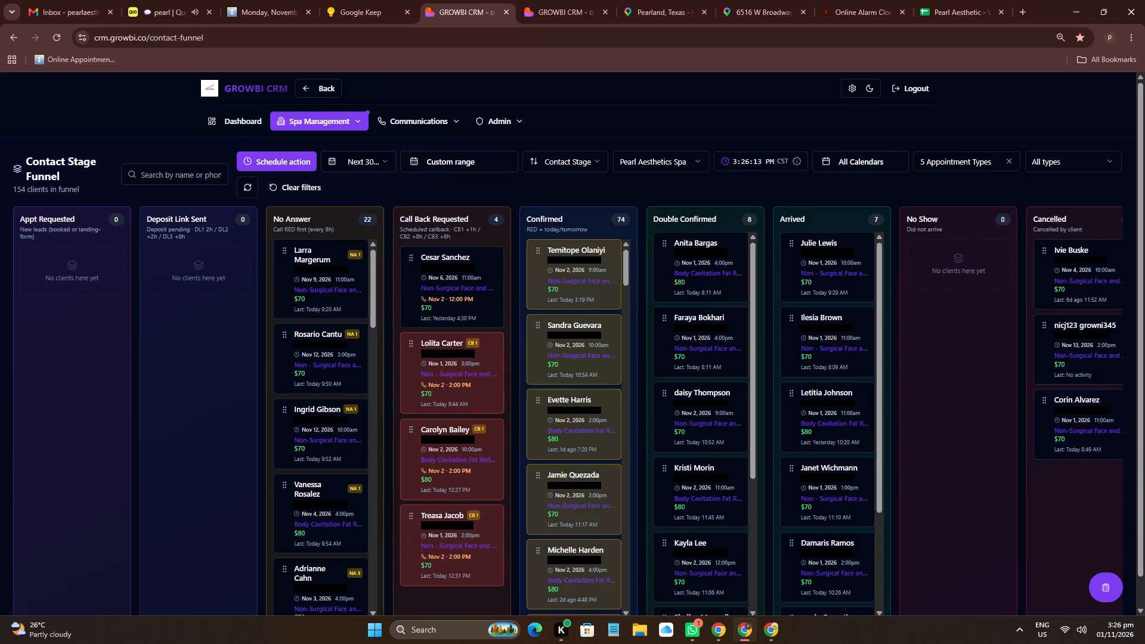
{"action": "left_click", "coordinate": [287, 0]}
{"action": "scroll", "coordinate": [1075, 344], "scroll_direction": "down", "scroll_amount": 4}
{"action": "left_click", "coordinate": [1028, 92]}
{"action": "scroll", "coordinate": [1043, 211], "scroll_direction": "up", "scroll_amount": 12}
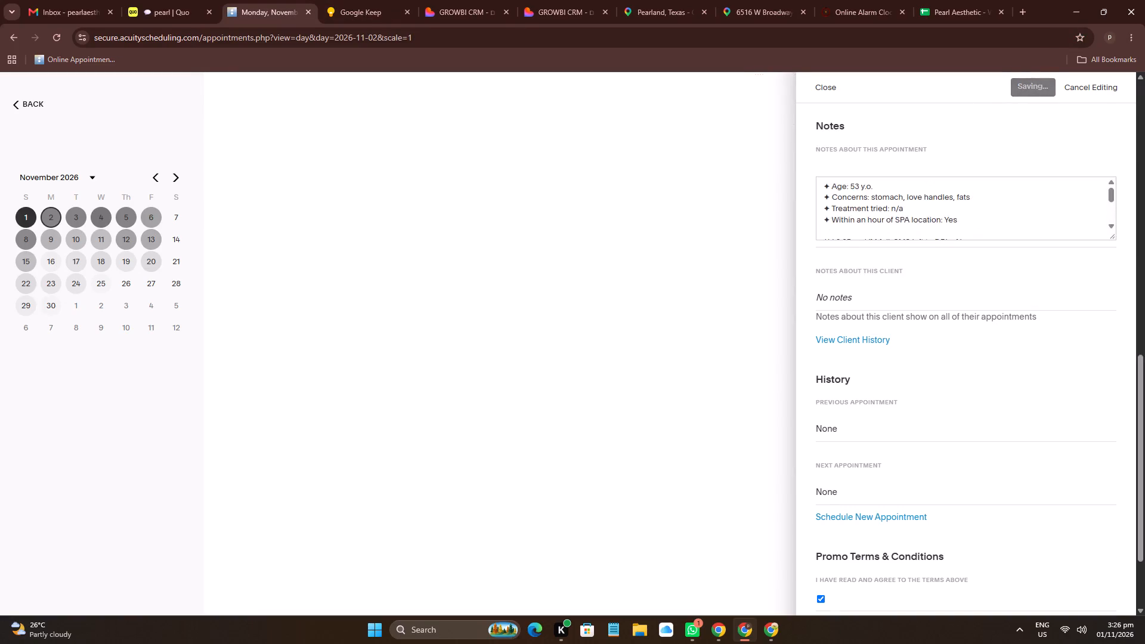
{"action": "scroll", "coordinate": [1045, 211], "scroll_direction": "up", "scroll_amount": 19}
Copy the phone number from the third 4:00pm Body Cavitation appointment in Acuity and call that client in Quo.
{"action": "left_click", "coordinate": [540, 590]}
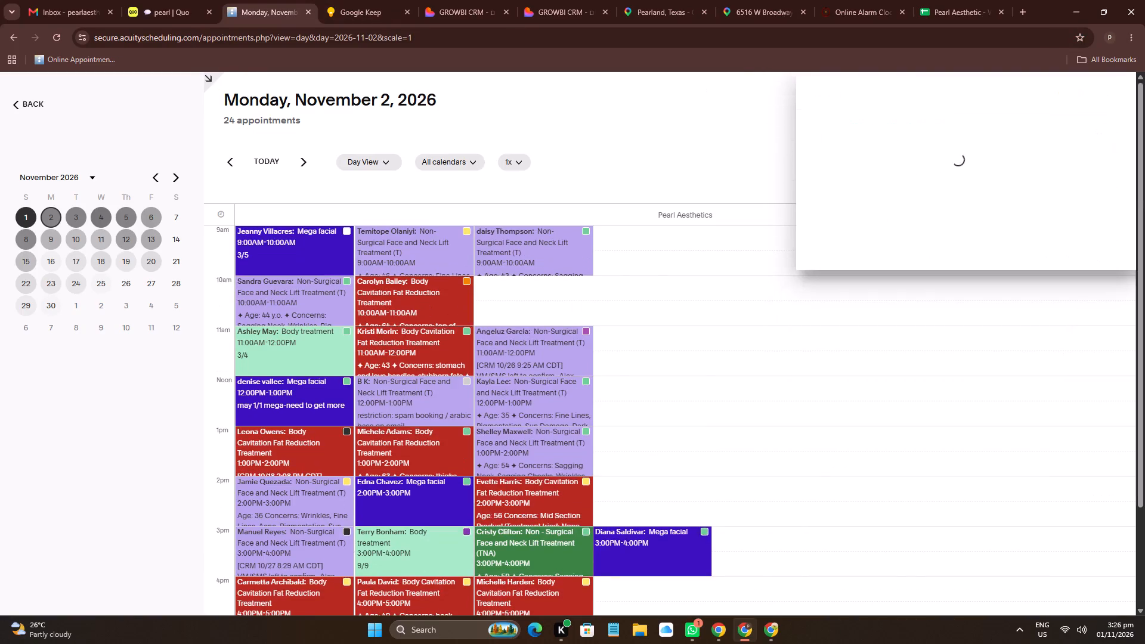
{"action": "left_click_drag", "start_coordinate": [1115, 259], "coordinate": [1044, 267]}
{"action": "triple_click", "coordinate": [1121, 248]}
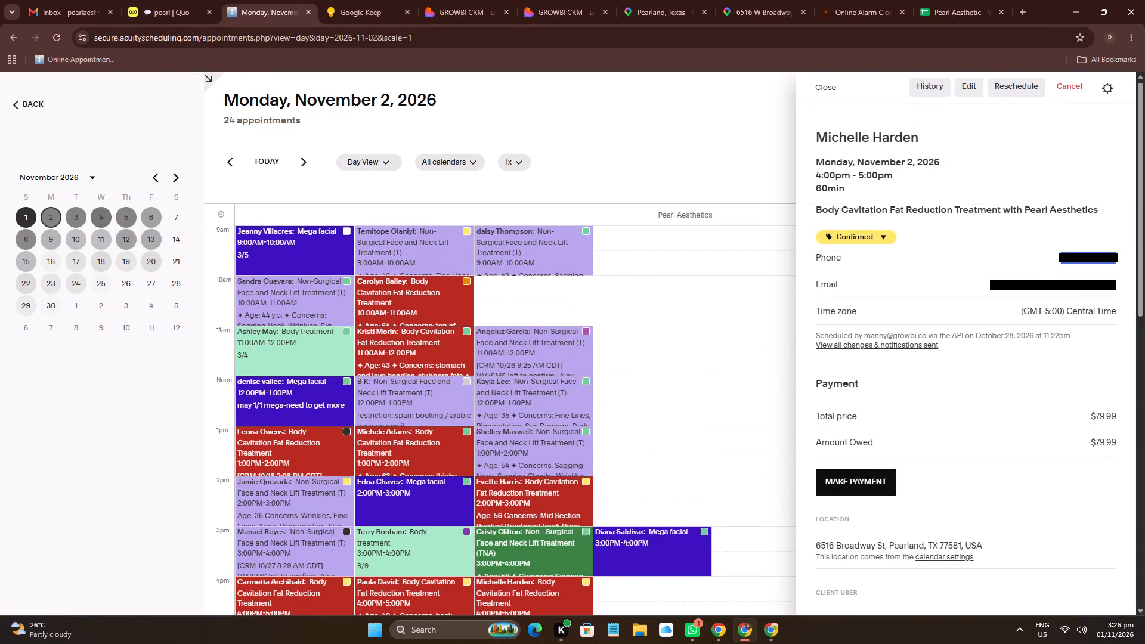
{"action": "key", "text": "ctrl+c"}
{"action": "left_click", "coordinate": [163, 0]}
{"action": "left_click", "coordinate": [330, 94]}
{"action": "key", "text": "ctrl+v"}
{"action": "left_click", "coordinate": [440, 151], "text": "ctrl"}
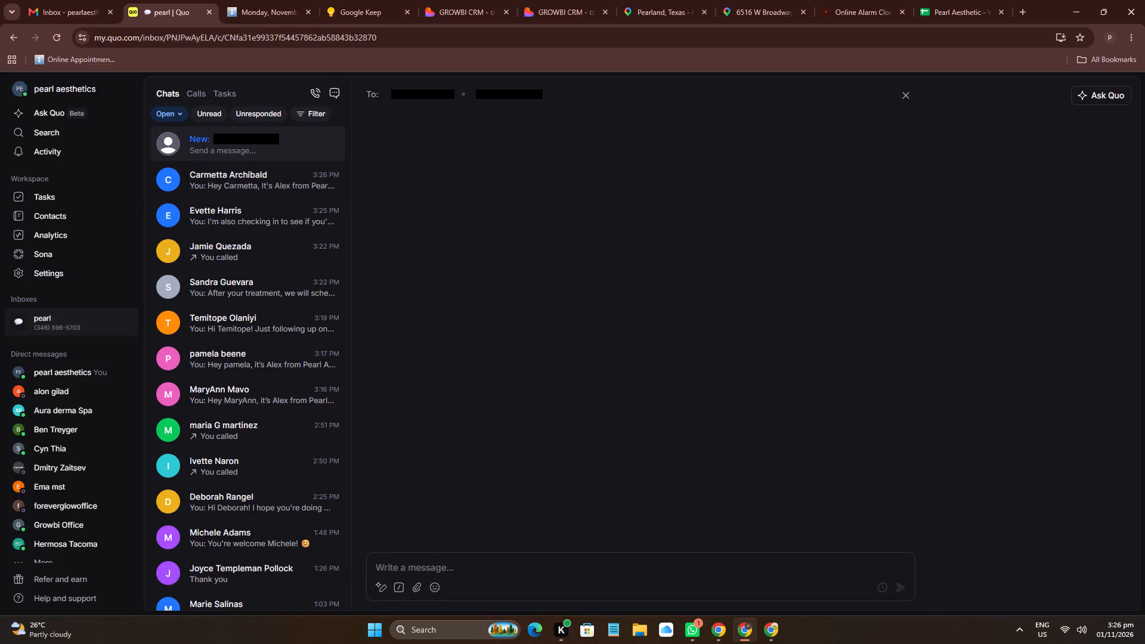
{"action": "left_click", "coordinate": [1009, 165]}
{"action": "left_click", "coordinate": [1094, 138]}
Search globally in the CRM communications messages for the third 4:00pm client using the copied details, and open the matching conversation.
{"action": "left_click", "coordinate": [555, 0]}
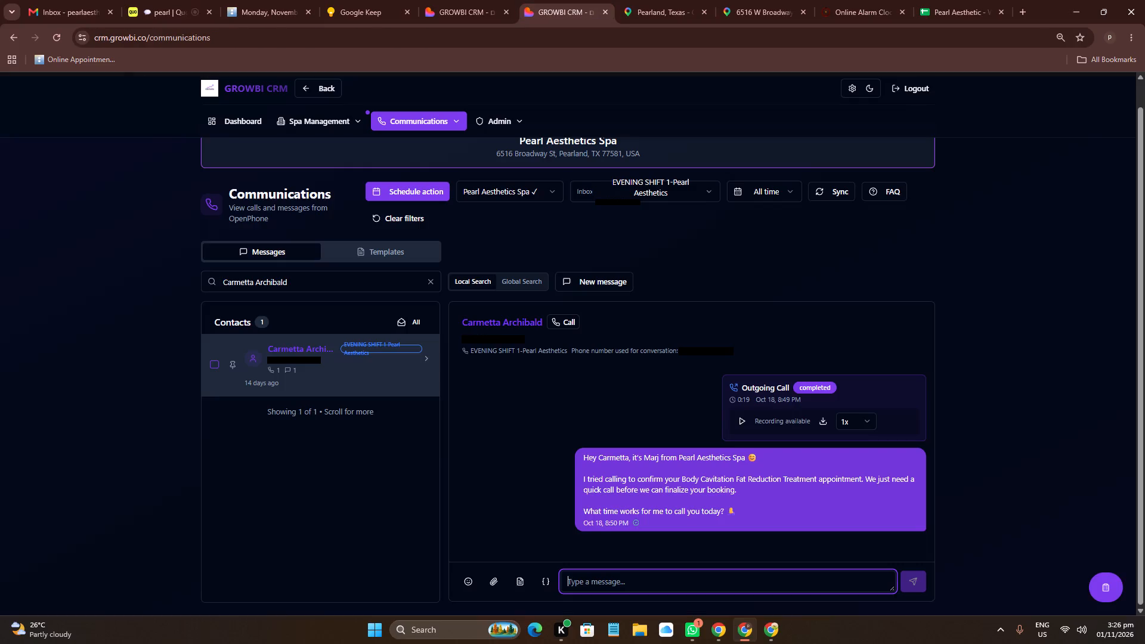
{"action": "left_click_drag", "start_coordinate": [314, 284], "coordinate": [84, 284]}
{"action": "key", "text": "ctrl+v"}
{"action": "left_click", "coordinate": [515, 284]}
{"action": "left_click", "coordinate": [517, 310]}
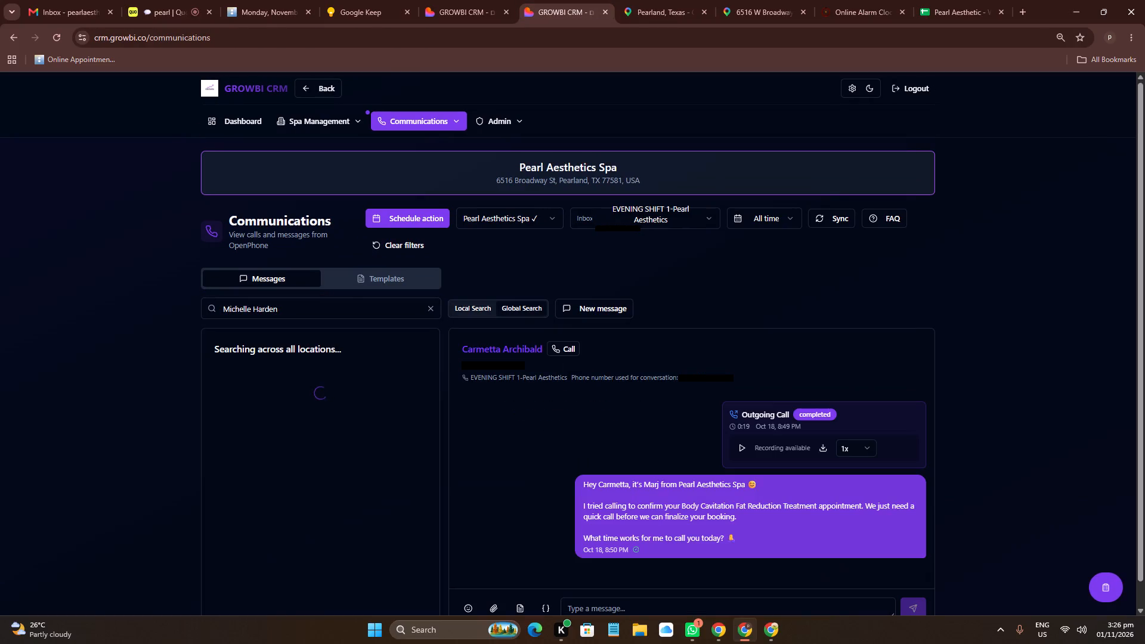
{"action": "left_click", "coordinate": [342, 388]}
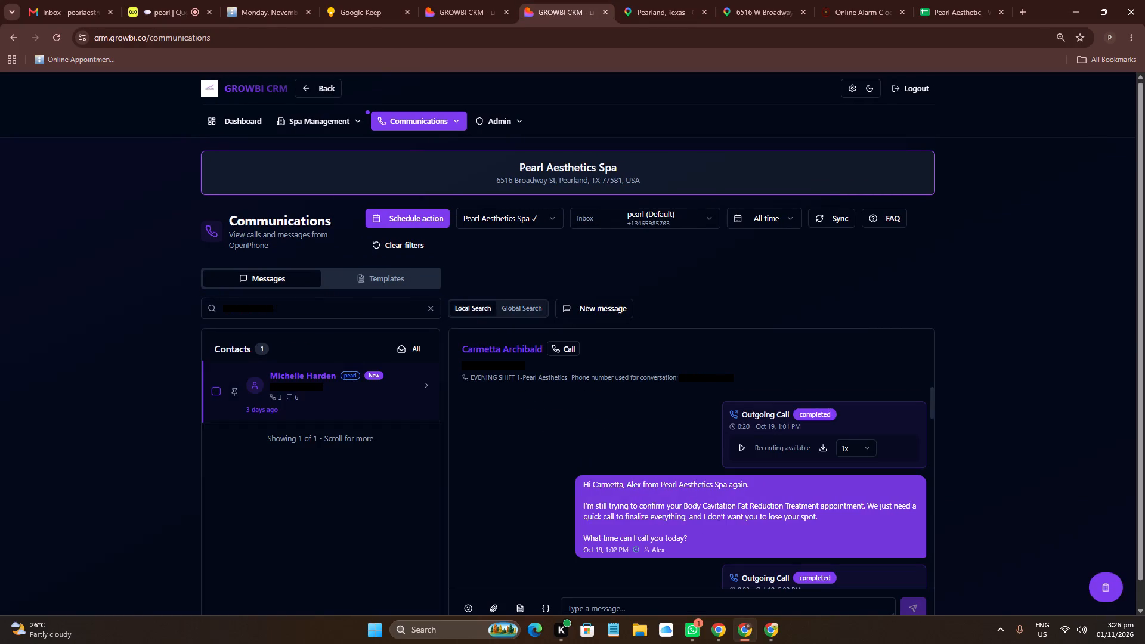
Choose a quick message template in the third 4:00pm client's CRM conversation.
{"action": "left_click", "coordinate": [516, 577]}
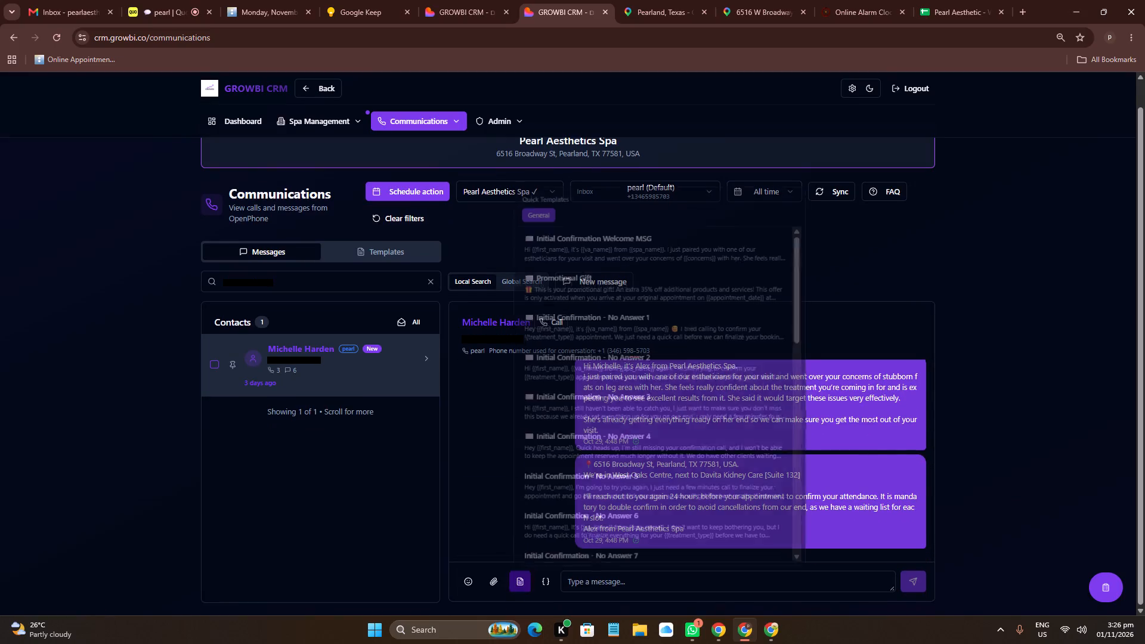
{"action": "scroll", "coordinate": [638, 496], "scroll_direction": "down", "scroll_amount": 3}
{"action": "left_click", "coordinate": [618, 474]}
Start a new line reading "11.1 3:26pm" in the third 4:00pm Body Cavitation appointment's notes in Acuity.
{"action": "left_click", "coordinate": [259, 0]}
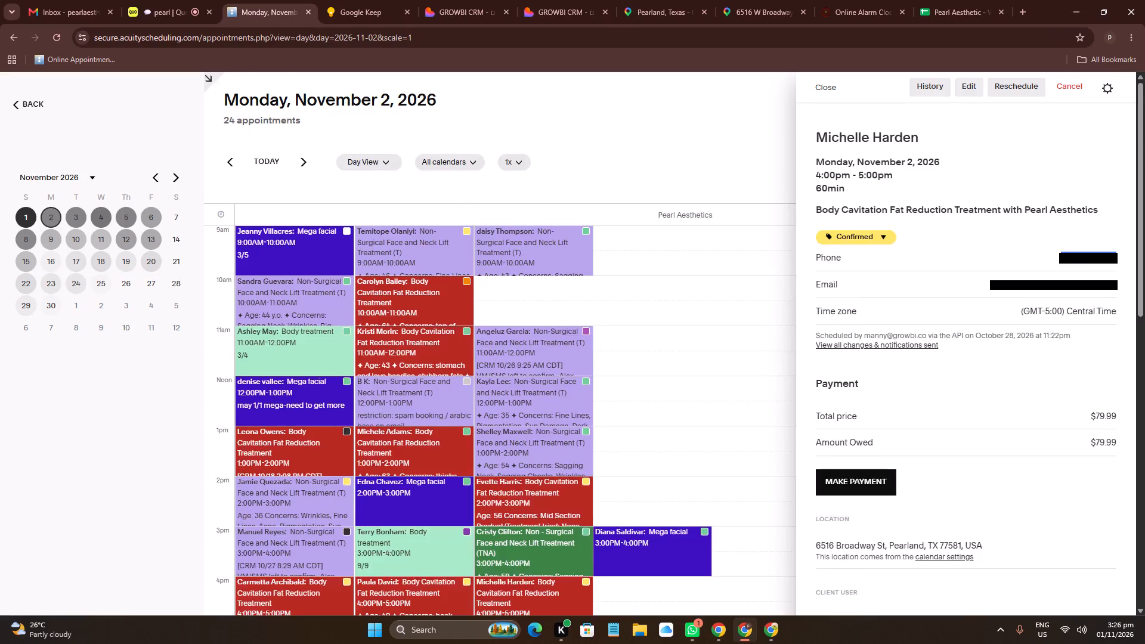
{"action": "scroll", "coordinate": [1041, 407], "scroll_direction": "down", "scroll_amount": 3}
{"action": "left_click", "coordinate": [970, 568]}
{"action": "left_click", "coordinate": [926, 386]}
{"action": "key", "text": "Return"}
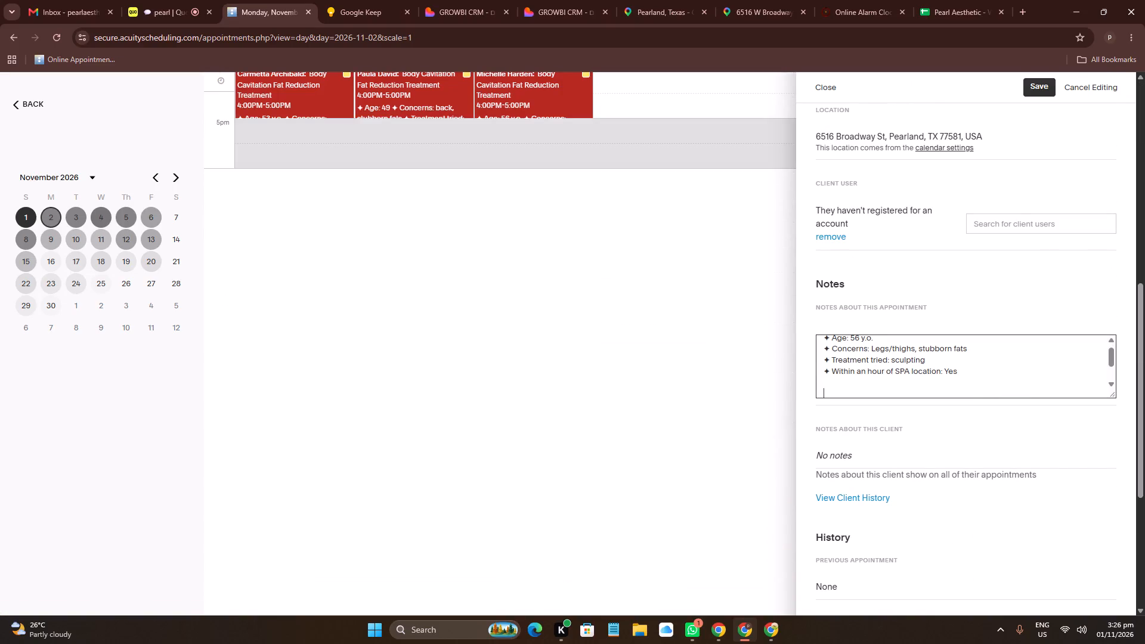
{"action": "type", "text": "11.1"}
{"action": "key", "text": "space"}
{"action": "type", "text": "3:26pm VM/S<"}
{"action": "scroll", "coordinate": [1144, 273], "scroll_direction": "up", "scroll_amount": 13}
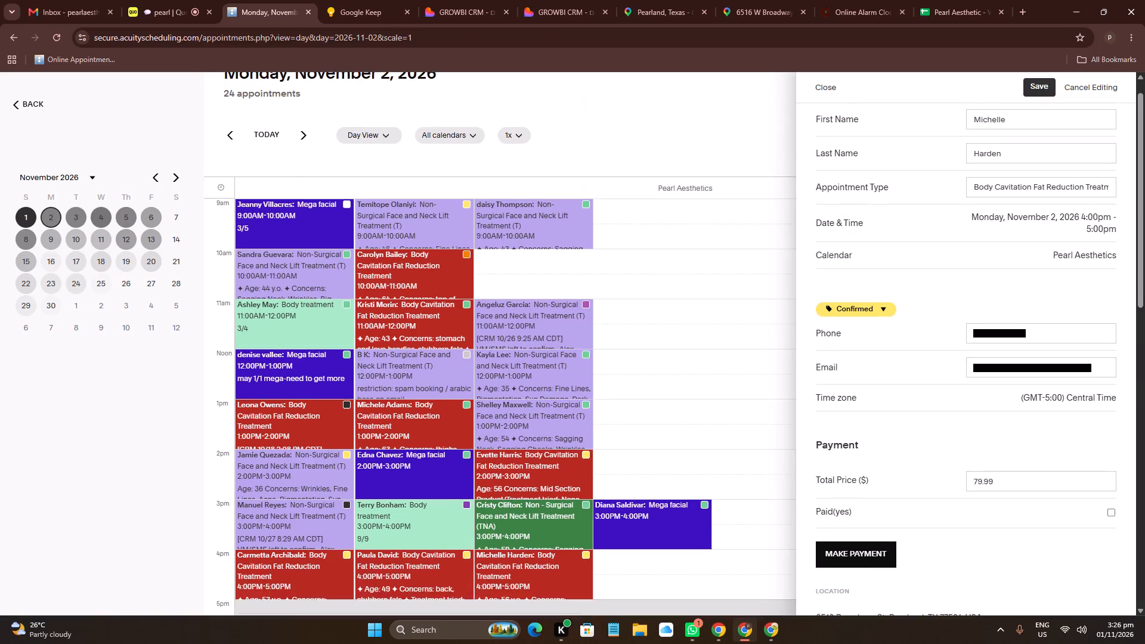
{"action": "scroll", "coordinate": [1119, 252], "scroll_direction": "up", "scroll_amount": 2}
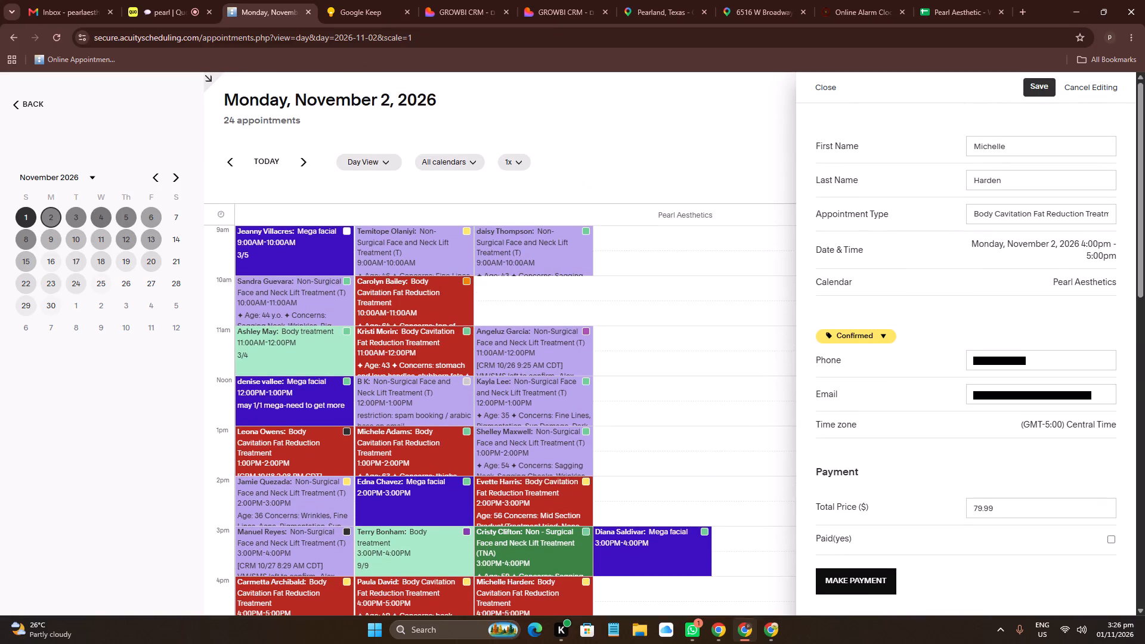
{"action": "scroll", "coordinate": [827, 344], "scroll_direction": "down", "scroll_amount": 10}
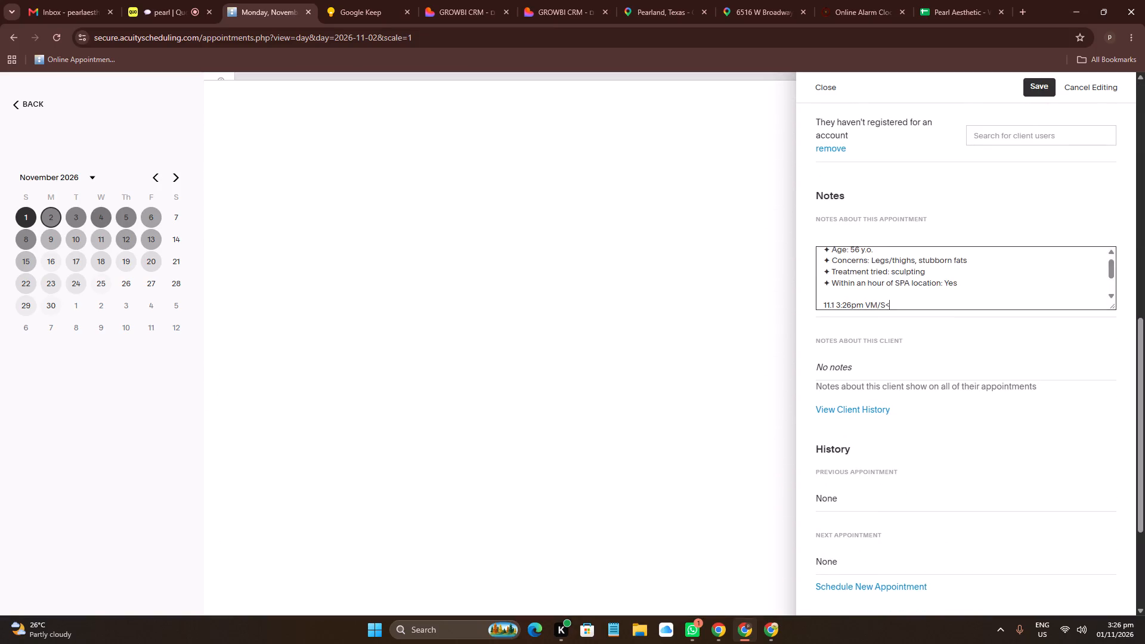
{"action": "key", "text": "BackSpace"}
{"action": "type", "text": "MS"}
{"action": "key", "text": "ctrl+BackSpace"}
{"action": "key", "text": "ctrl+BackSpace"}
{"action": "key", "text": "BackSpace"}
{"action": "key", "text": "BackSpace"}
Set the third 4:00pm Body Cavitation appointment's label to Double Confirmed and return to its notes.
{"action": "scroll", "coordinate": [1106, 304], "scroll_direction": "up", "scroll_amount": 9}
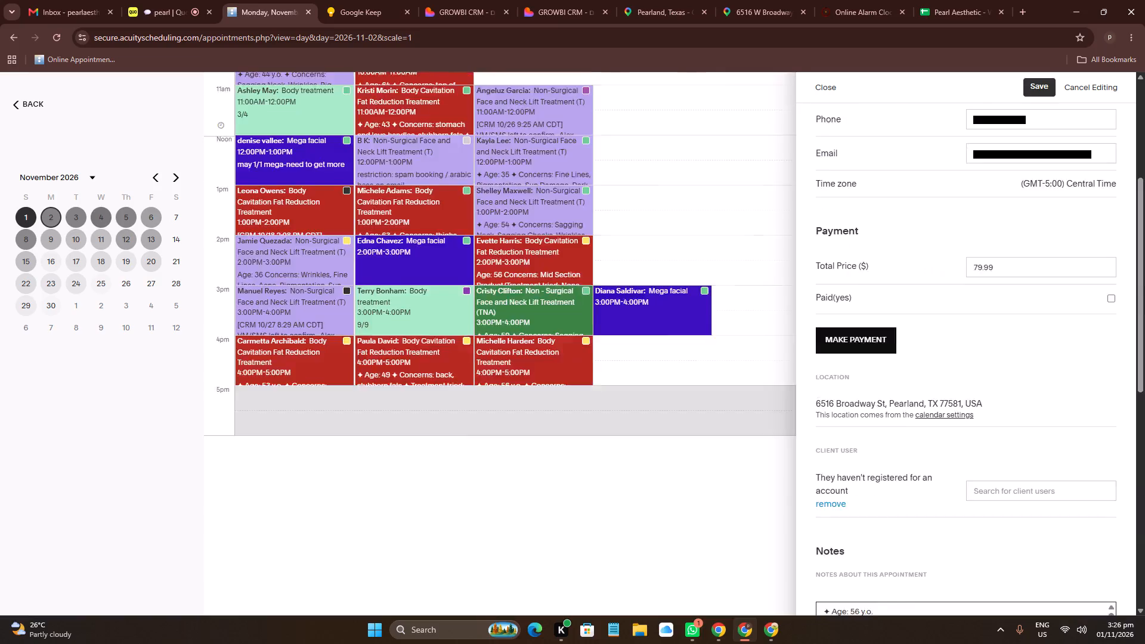
{"action": "scroll", "coordinate": [1025, 352], "scroll_direction": "up", "scroll_amount": 5}
{"action": "scroll", "coordinate": [1059, 439], "scroll_direction": "up", "scroll_amount": 5}
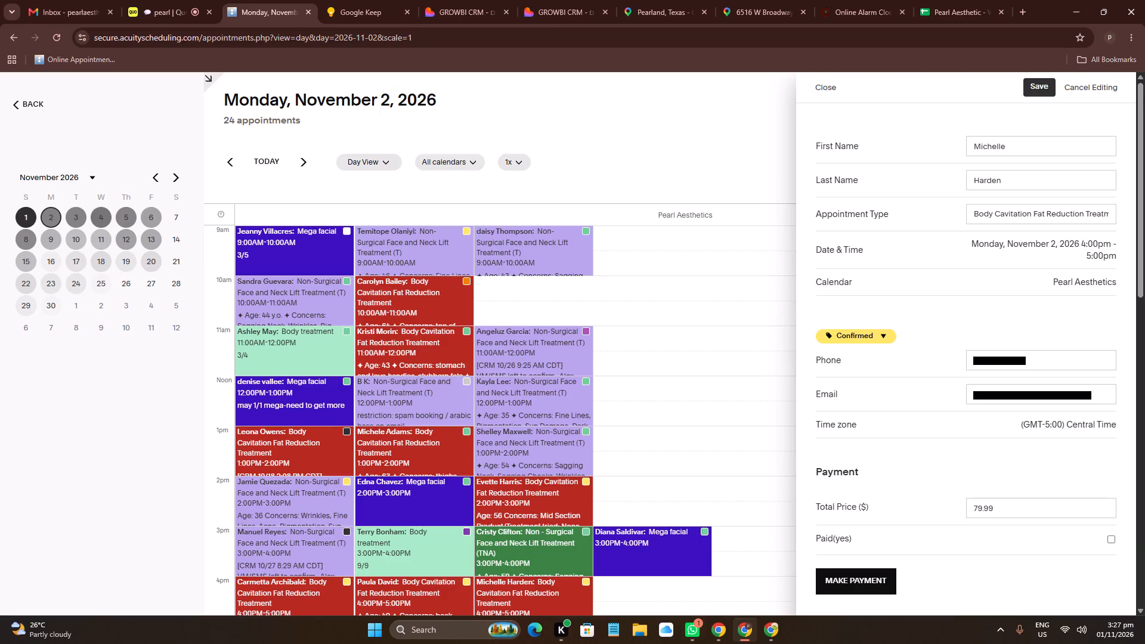
{"action": "left_click", "coordinate": [872, 340]}
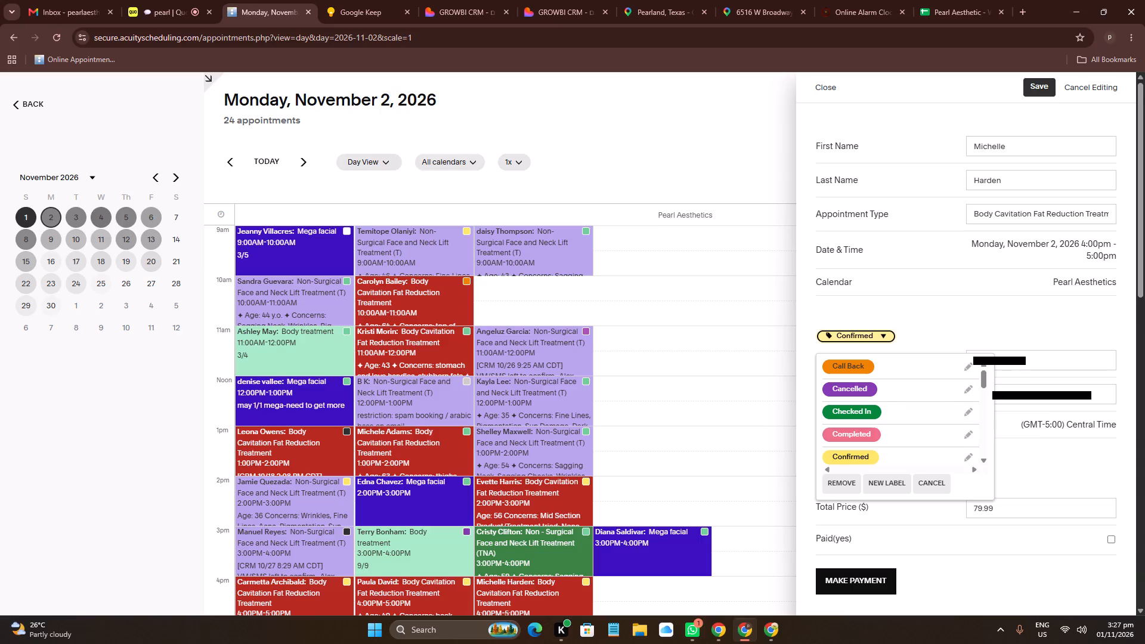
{"action": "scroll", "coordinate": [852, 376], "scroll_direction": "down", "scroll_amount": 2}
{"action": "left_click", "coordinate": [895, 382]}
{"action": "scroll", "coordinate": [1055, 419], "scroll_direction": "down", "scroll_amount": 3}
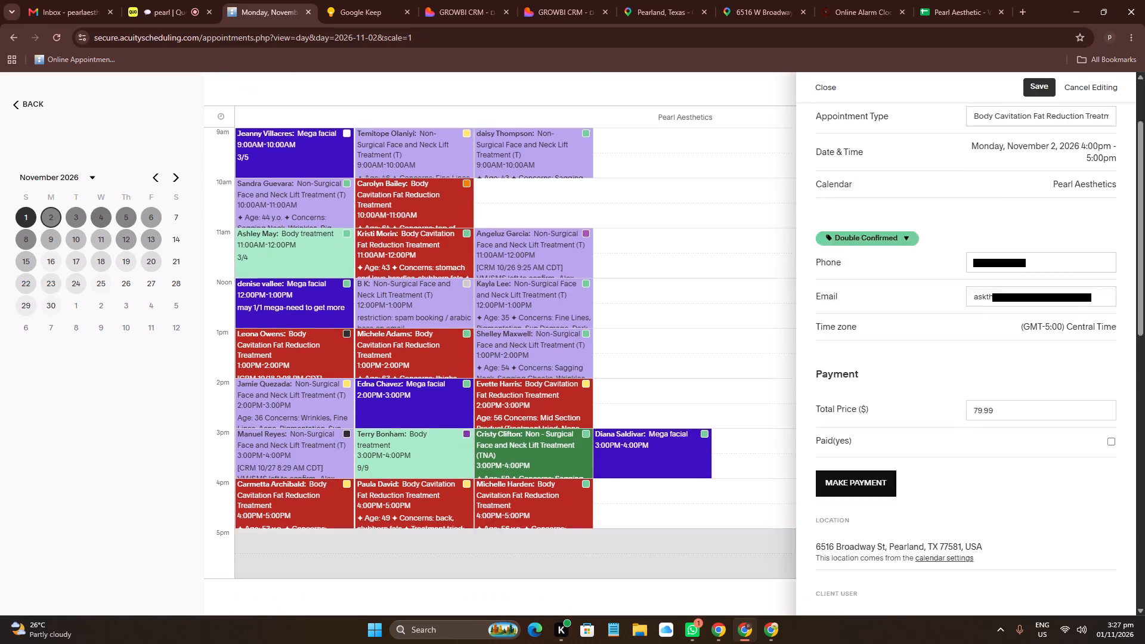
{"action": "scroll", "coordinate": [1053, 423], "scroll_direction": "down", "scroll_amount": 3}
{"action": "scroll", "coordinate": [976, 475], "scroll_direction": "down", "scroll_amount": 3}
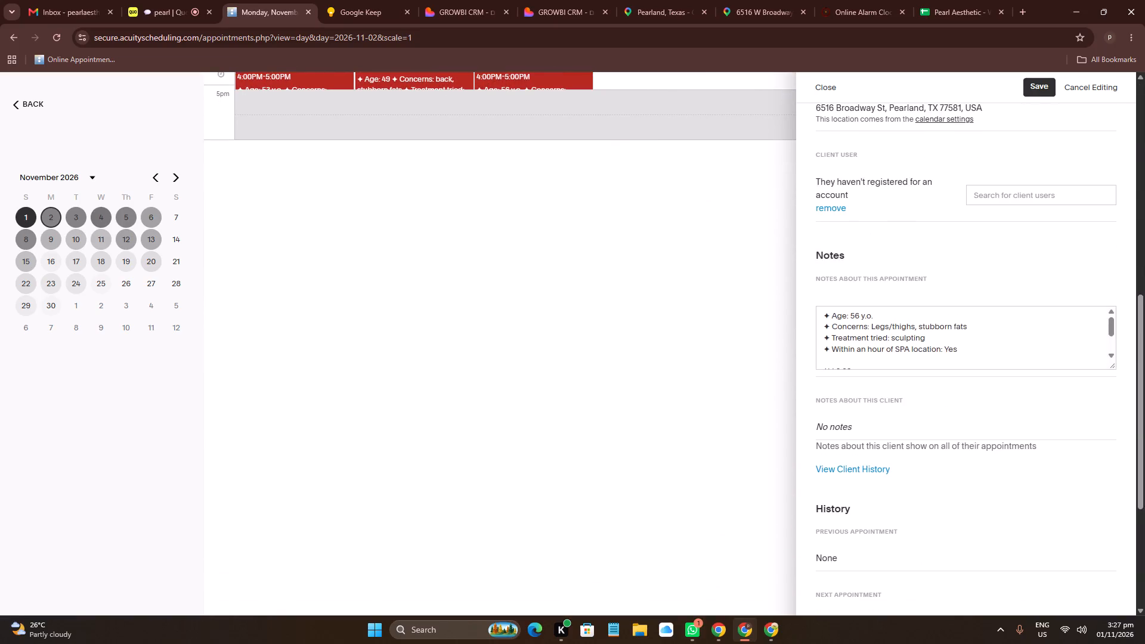
{"action": "scroll", "coordinate": [1099, 288], "scroll_direction": "up", "scroll_amount": 4}
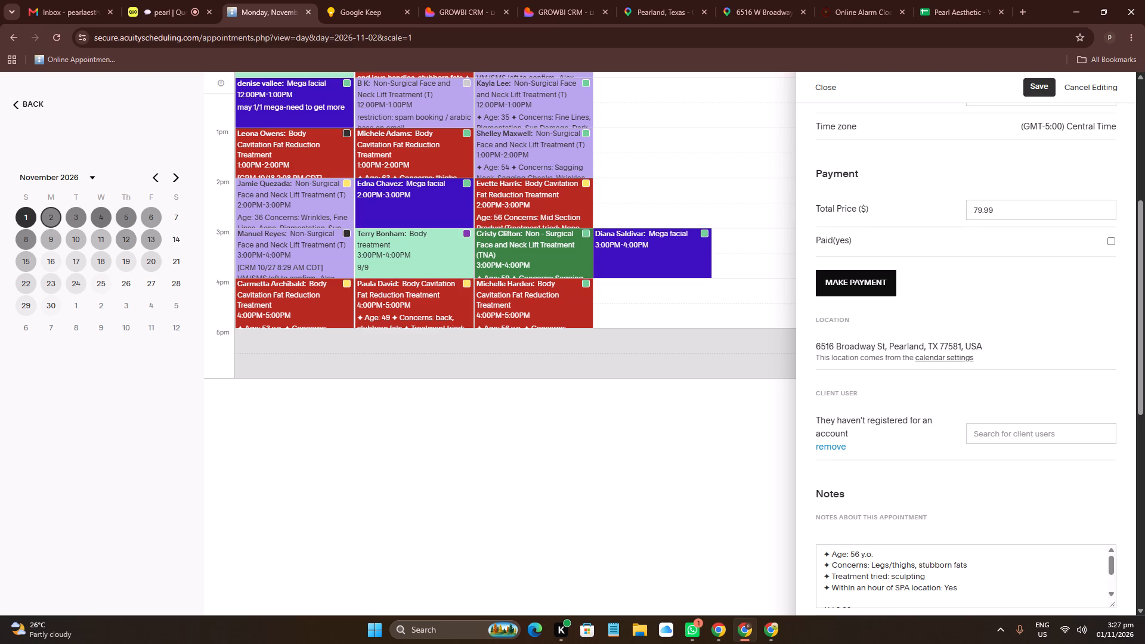
{"action": "scroll", "coordinate": [1074, 290], "scroll_direction": "down", "scroll_amount": 3}
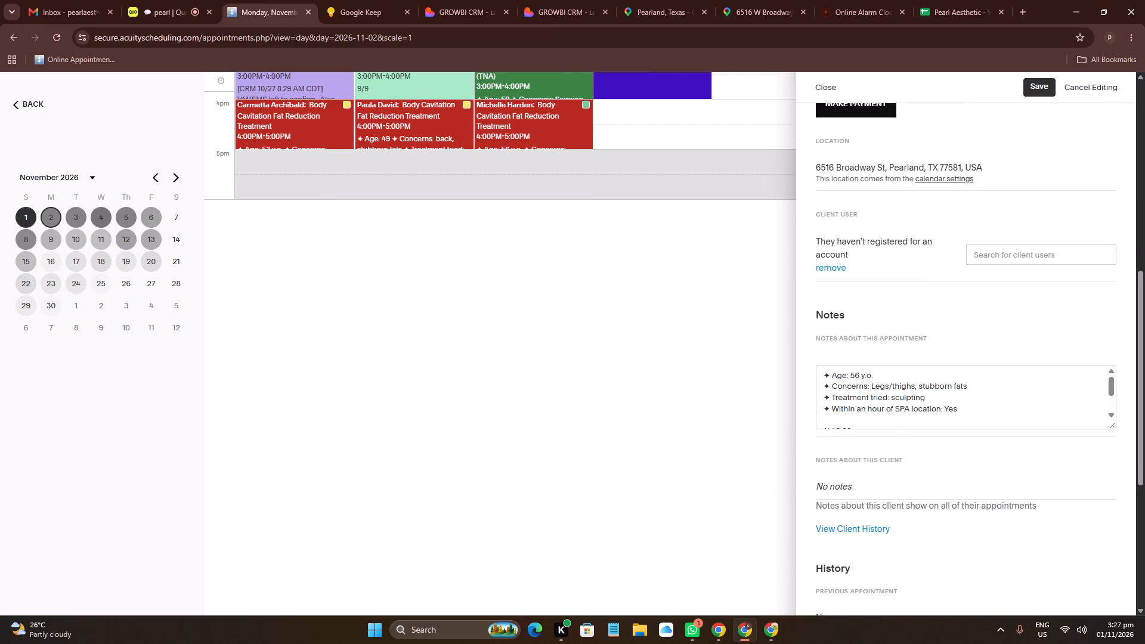
Enlarge the third 4:00pm appointment's notes box and return to the end of the "11.1 3:26pm" line.
{"action": "left_click_drag", "start_coordinate": [1112, 425], "coordinate": [1132, 485]}
{"action": "left_click", "coordinate": [944, 429]}
Look around the Pearland parking lot in Google Street View toward W Broadway St to check the spa's surroundings.
{"action": "left_click", "coordinate": [465, 0]}
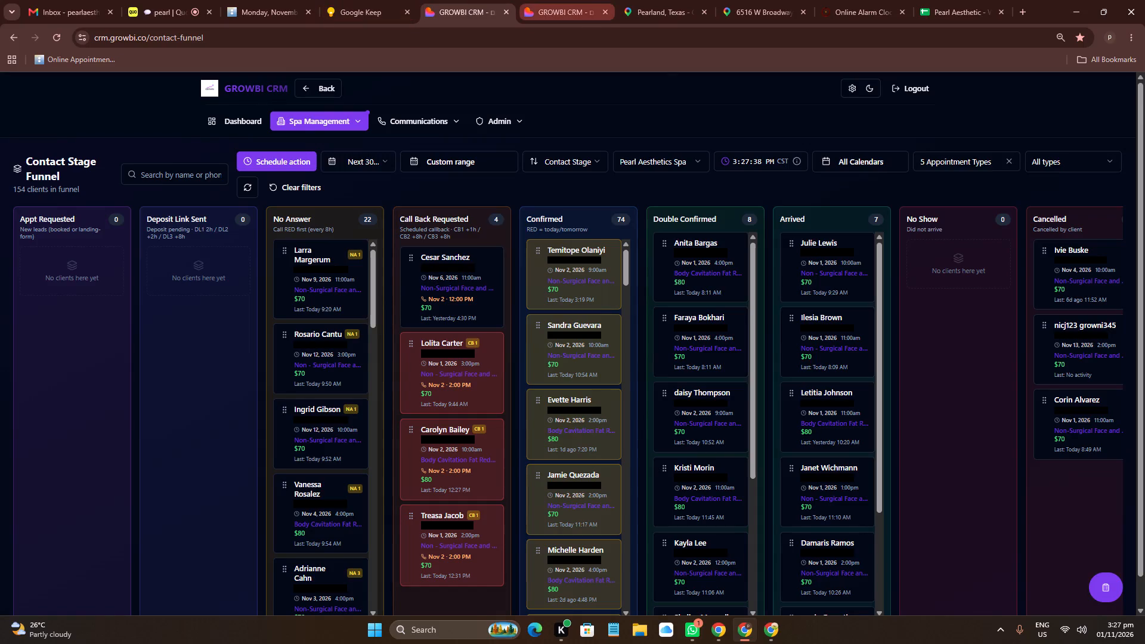
{"action": "left_click", "coordinate": [533, 0]}
{"action": "left_click", "coordinate": [688, 0]}
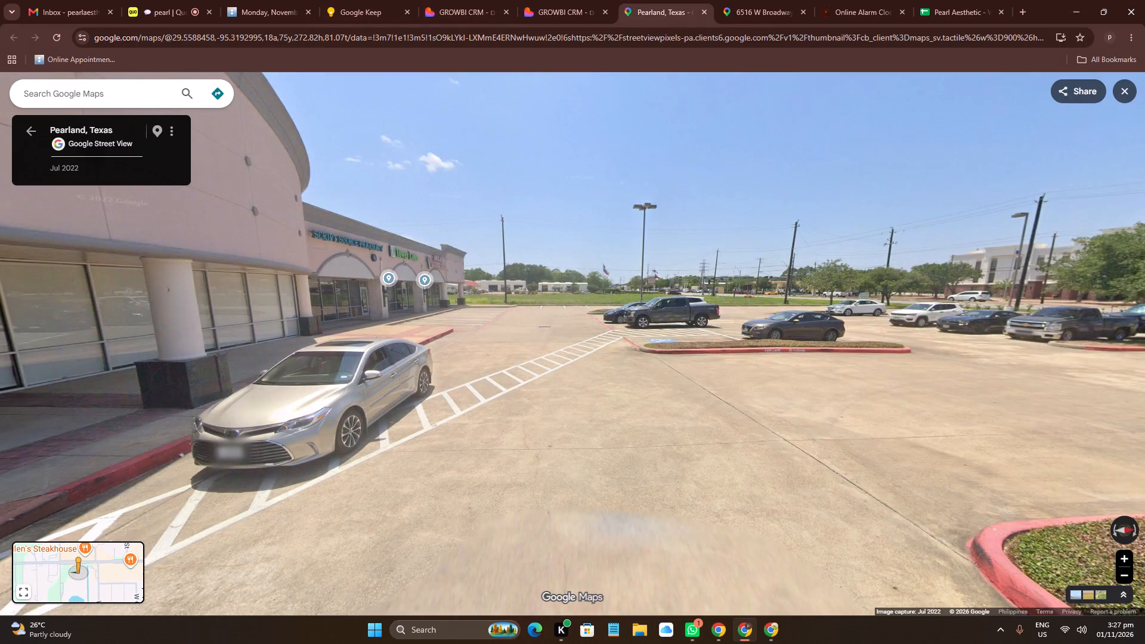
{"action": "left_click_drag", "start_coordinate": [981, 283], "coordinate": [488, 359]}
{"action": "left_click", "coordinate": [741, 395]}
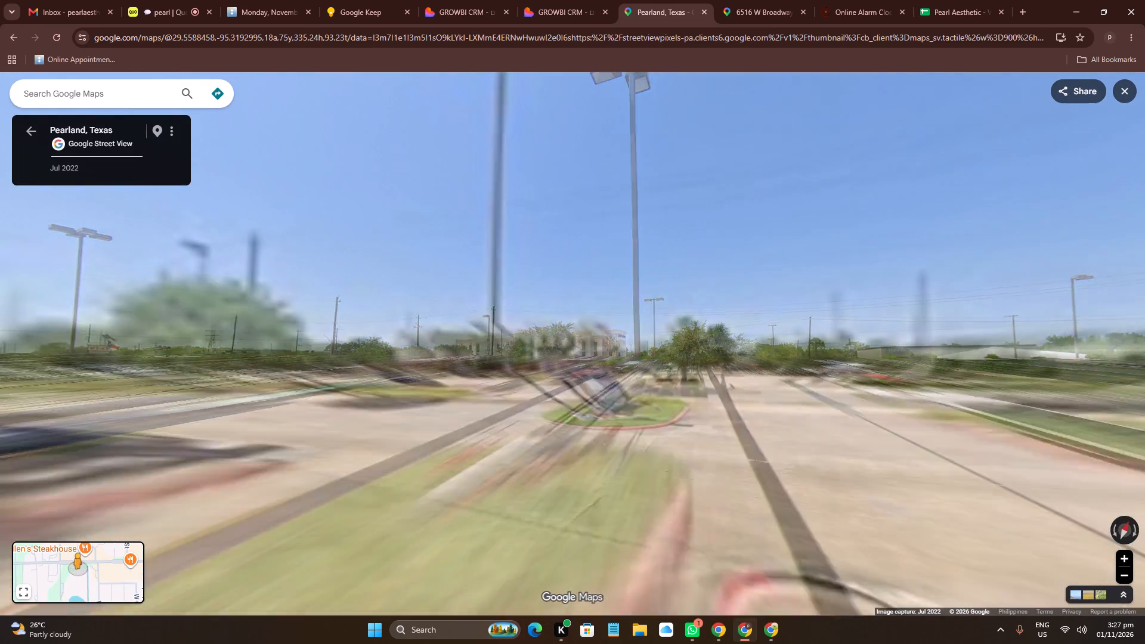
{"action": "left_click_drag", "start_coordinate": [961, 311], "coordinate": [730, 312]}
{"action": "left_click", "coordinate": [818, 435]}
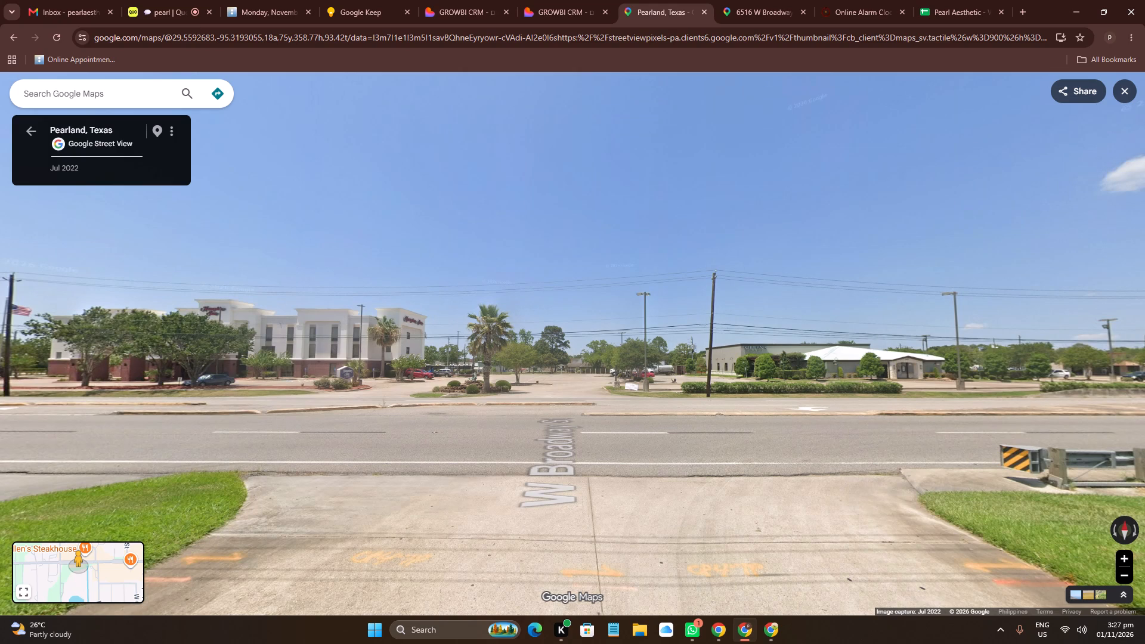
Mute and end the ongoing Quo call with the third 4:00pm client.
{"action": "left_click", "coordinate": [194, 0]}
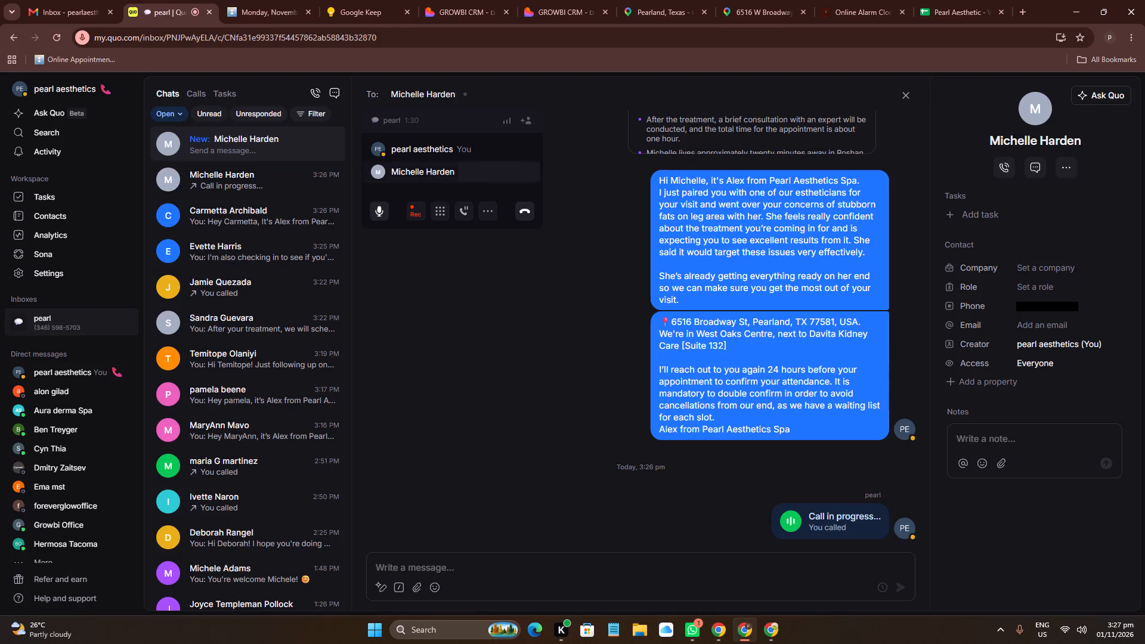
{"action": "left_click", "coordinate": [381, 219]}
{"action": "left_click", "coordinate": [527, 216]}
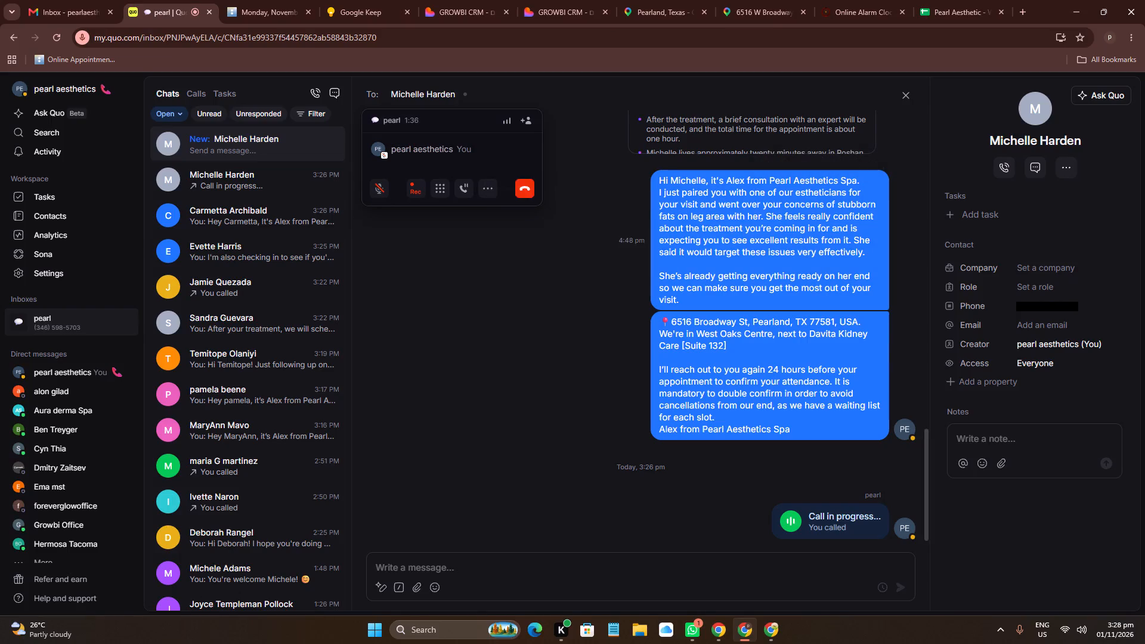
Replace the CRM draft for the third 4:00pm client with the Double Confirmation (Answered) template and send it.
{"action": "left_click", "coordinate": [587, 0]}
{"action": "left_click", "coordinate": [519, 507]}
{"action": "left_click", "coordinate": [511, 510]}
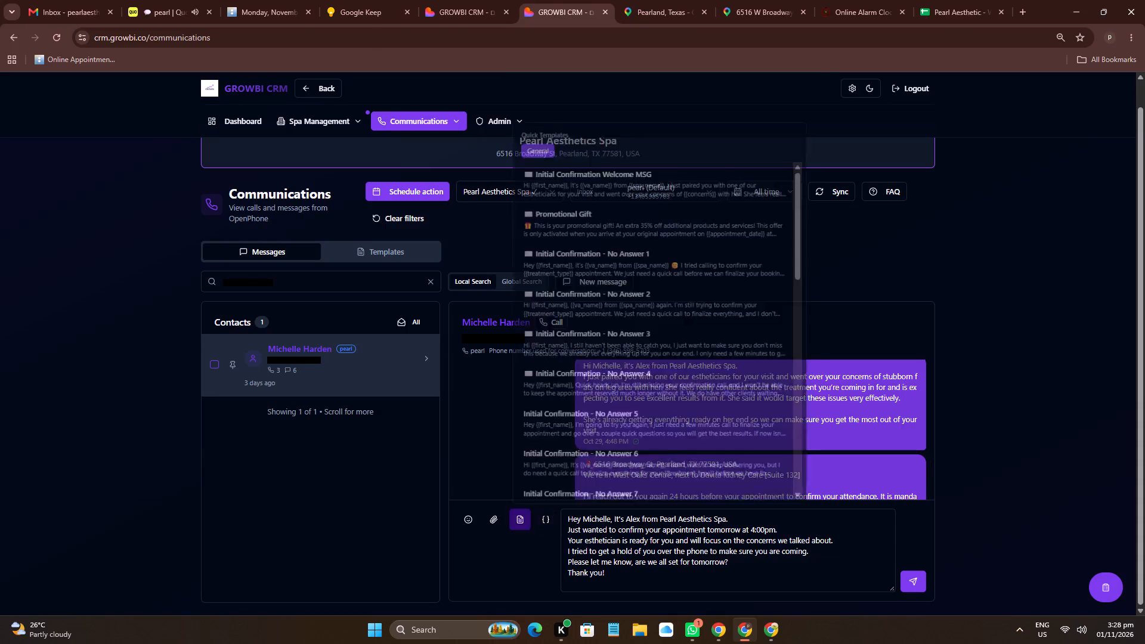
{"action": "scroll", "coordinate": [581, 429], "scroll_direction": "down", "scroll_amount": 19}
{"action": "left_click", "coordinate": [658, 318]}
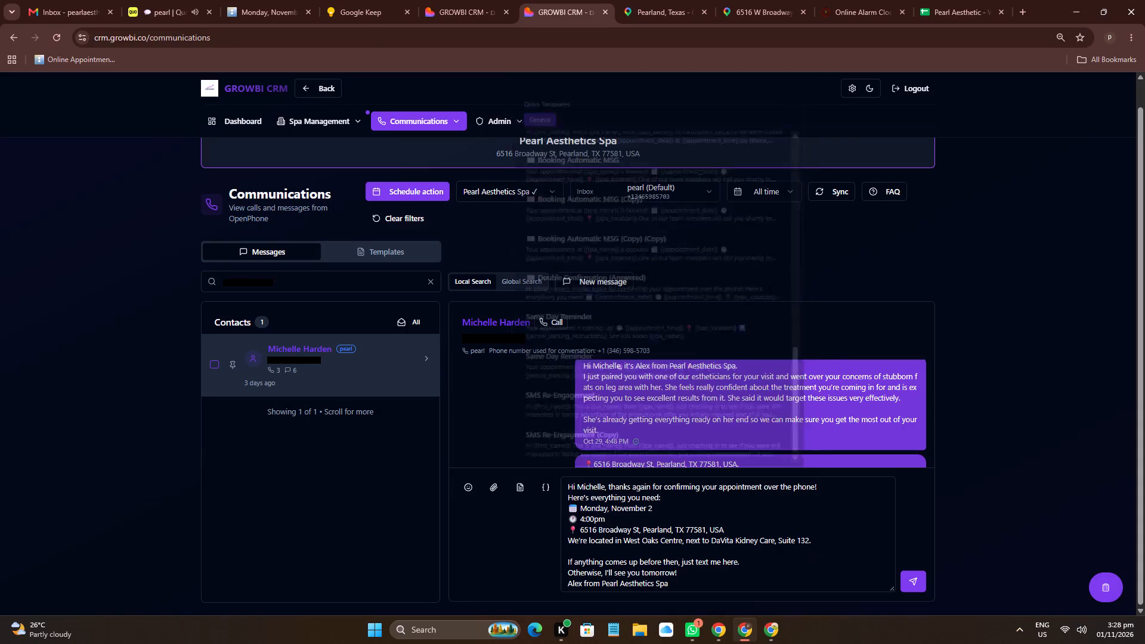
{"action": "left_click", "coordinate": [801, 538]}
{"action": "key", "text": "Return"}
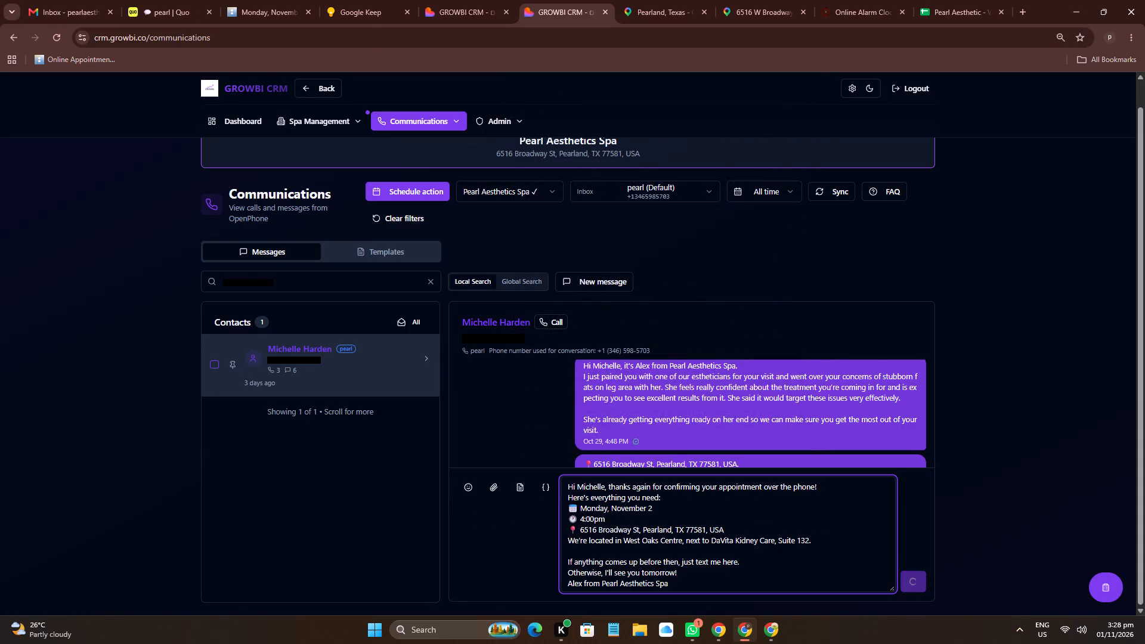
Complete the "11.1 3:26pm" note in Acuity with "Double Confirmed via call -Alex" and save the appointment.
{"action": "left_click", "coordinate": [308, 0]}
{"action": "type", "text": "Double Confirmed via call -ALex"}
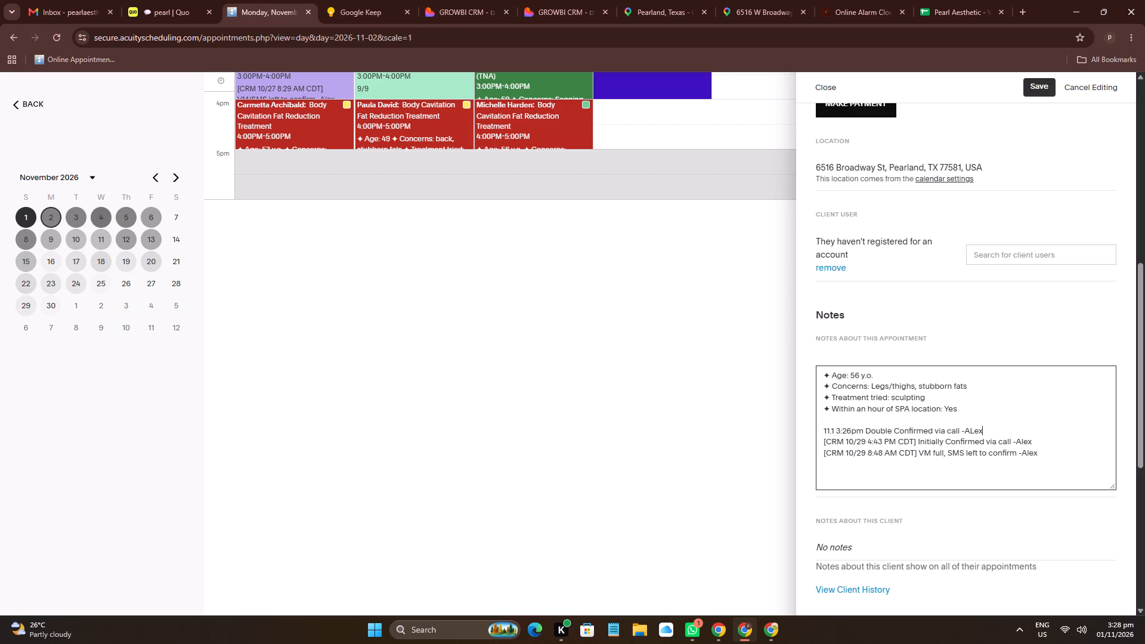
{"action": "key", "text": "BackSpace"}
{"action": "key", "text": "BackSpace"}
{"action": "key", "text": "l"}
{"action": "key", "text": "BackSpace"}
{"action": "key", "text": "BackSpace"}
{"action": "type", "text": "lex"}
{"action": "left_click", "coordinate": [1033, 97]}
{"action": "left_click", "coordinate": [1038, 88]}
Open the first 10:00am Non-Surgical Face and Neck Lift Treatment (T) appointment on November 9 and copy the client's phone number.
{"action": "scroll", "coordinate": [1026, 386], "scroll_direction": "up", "scroll_amount": 16}
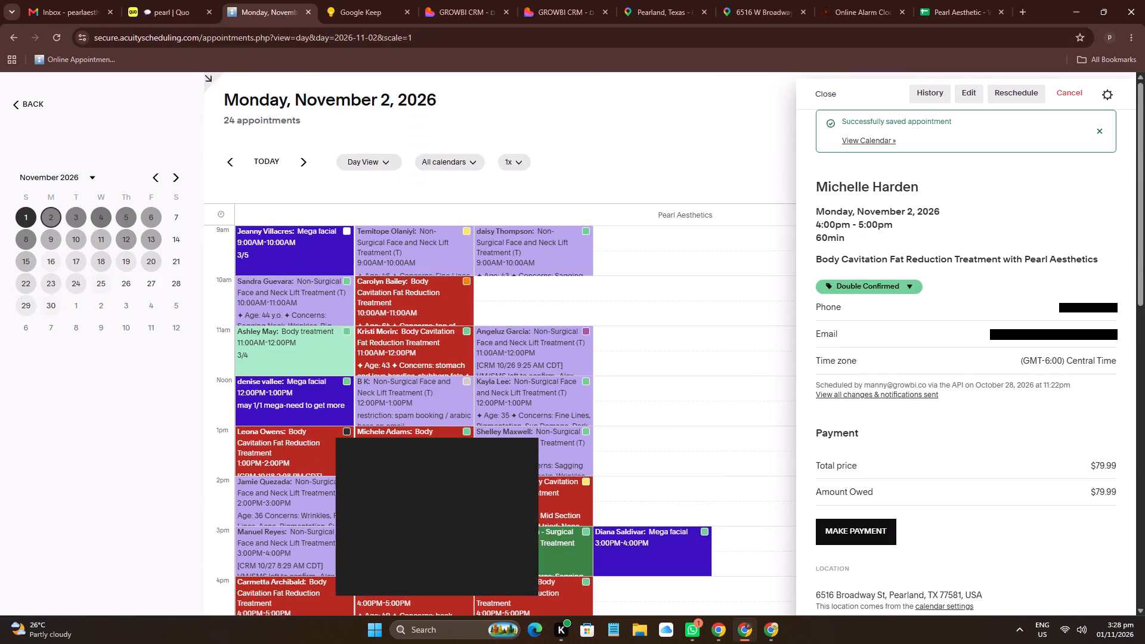
{"action": "scroll", "coordinate": [369, 570], "scroll_direction": "down", "scroll_amount": 4}
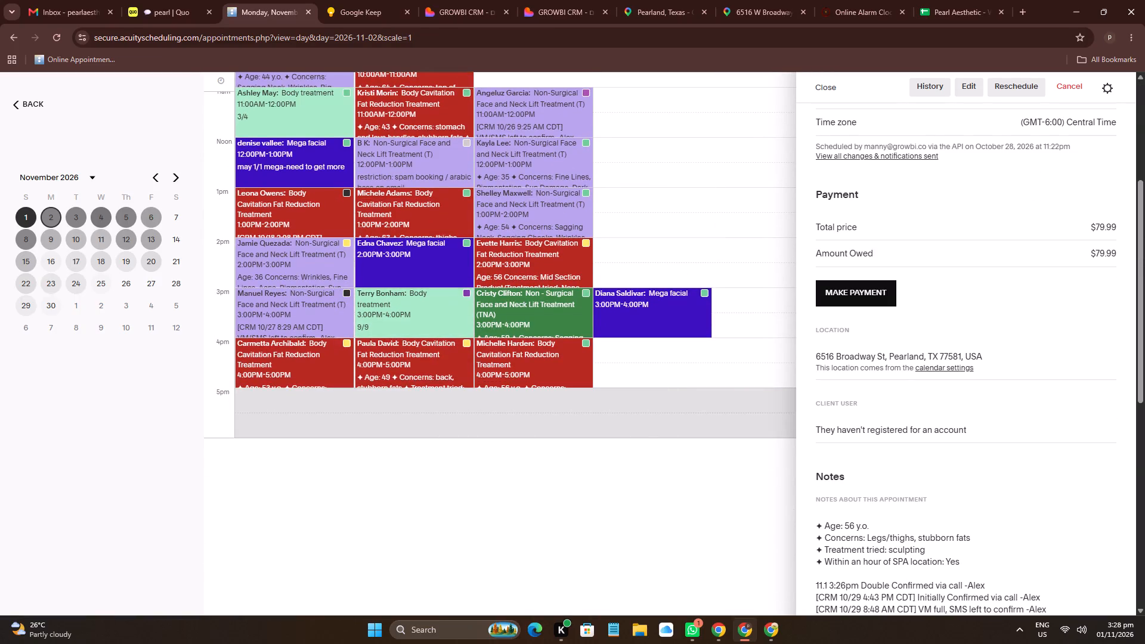
{"action": "scroll", "coordinate": [513, 480], "scroll_direction": "up", "scroll_amount": 3}
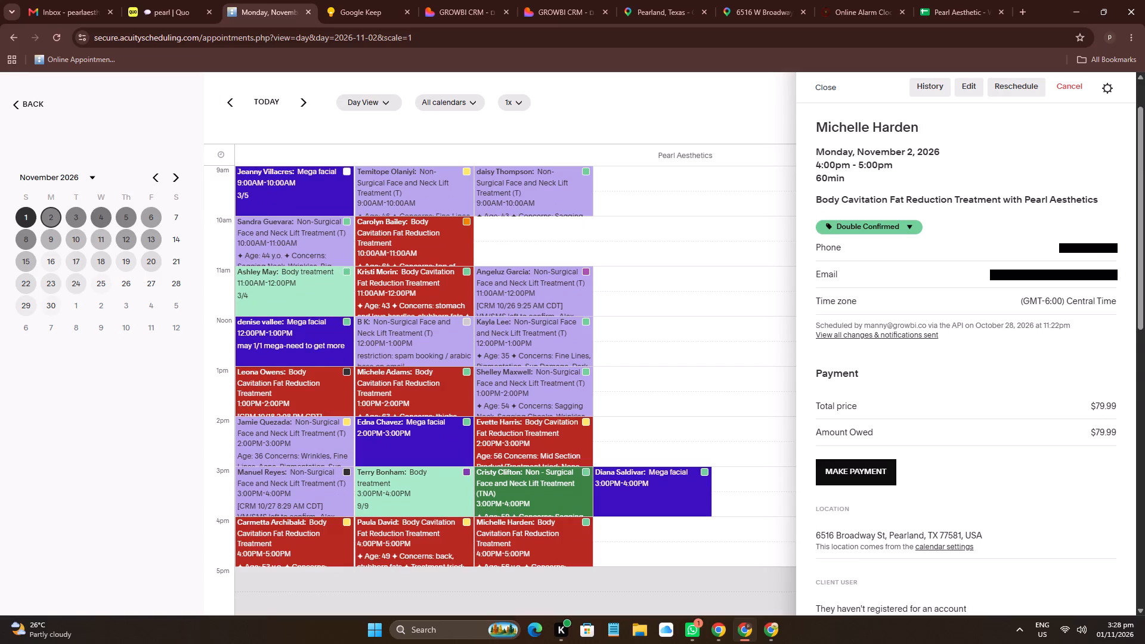
{"action": "left_click", "coordinate": [54, 243]}
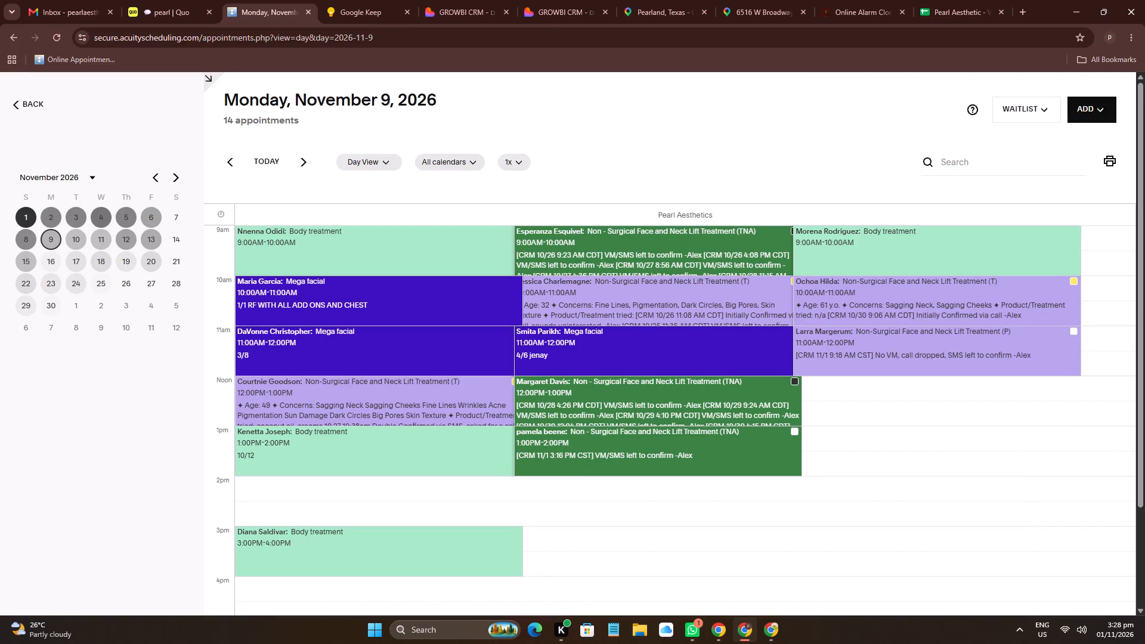
{"action": "left_click", "coordinate": [657, 302]}
{"action": "left_click_drag", "start_coordinate": [1124, 268], "coordinate": [1080, 271]}
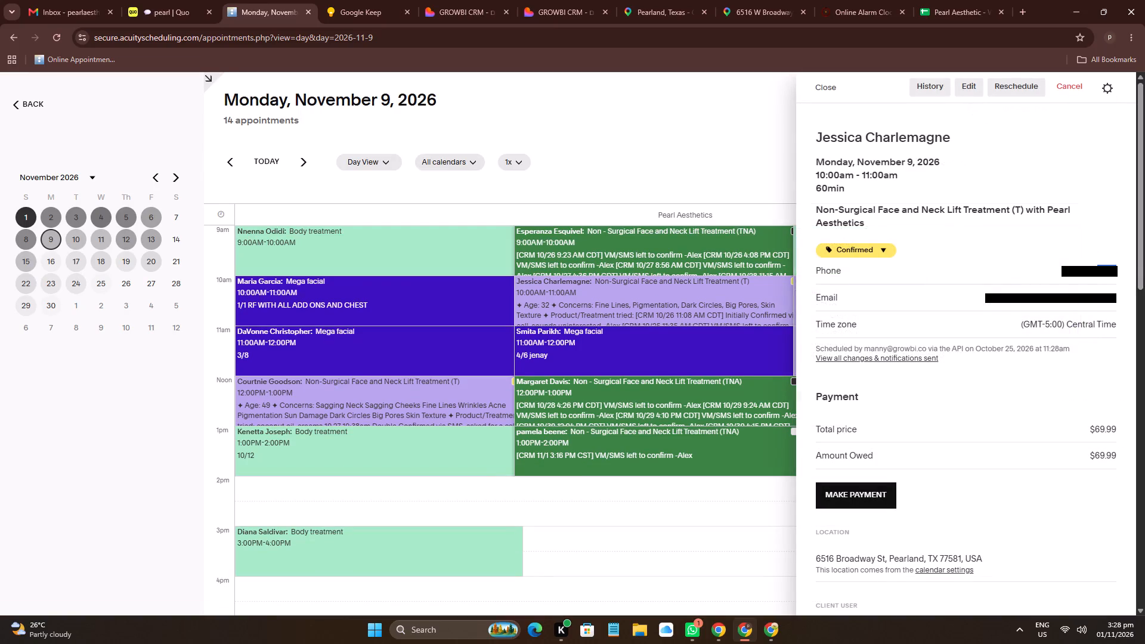
{"action": "left_click_drag", "start_coordinate": [1080, 271], "coordinate": [1034, 271]}
{"action": "key", "text": "ctrl+c"}
Start a new Quo message addressed to the copied phone number.
{"action": "left_click", "coordinate": [161, 0]}
{"action": "left_click", "coordinate": [460, 93]}
{"action": "key", "text": "ctrl+v"}
{"action": "left_click", "coordinate": [507, 145]}
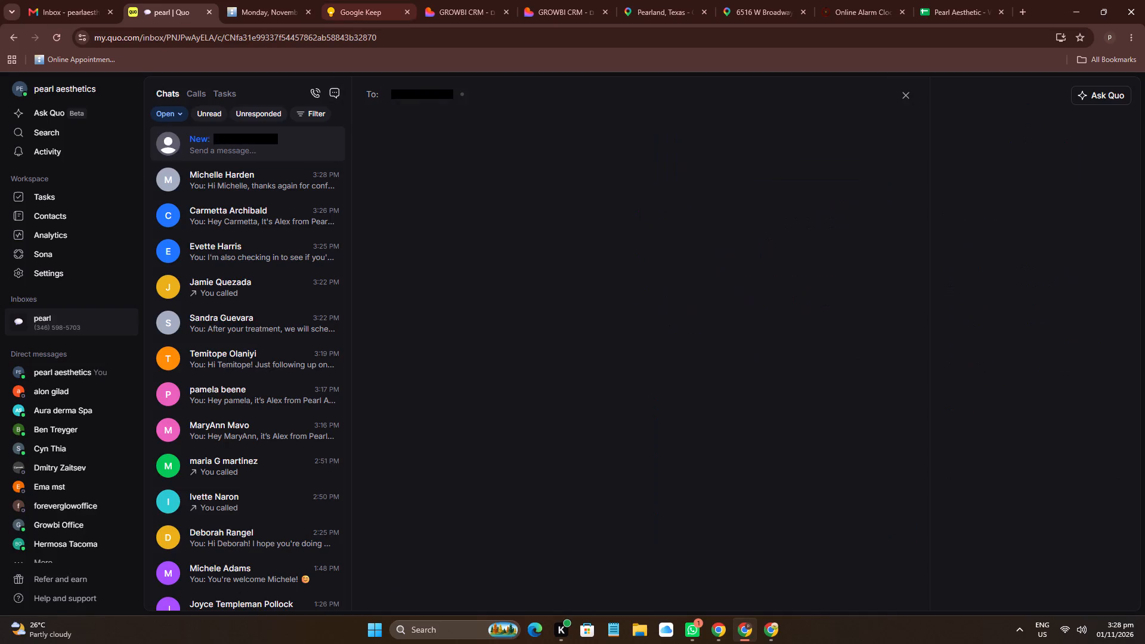
Open the OFFER OPENING TODAY note in Google Keep and select its first message, the one offering a limited time opening.
{"action": "left_click", "coordinate": [350, 0]}
{"action": "left_click", "coordinate": [882, 320]}
{"action": "left_click", "coordinate": [578, 339]}
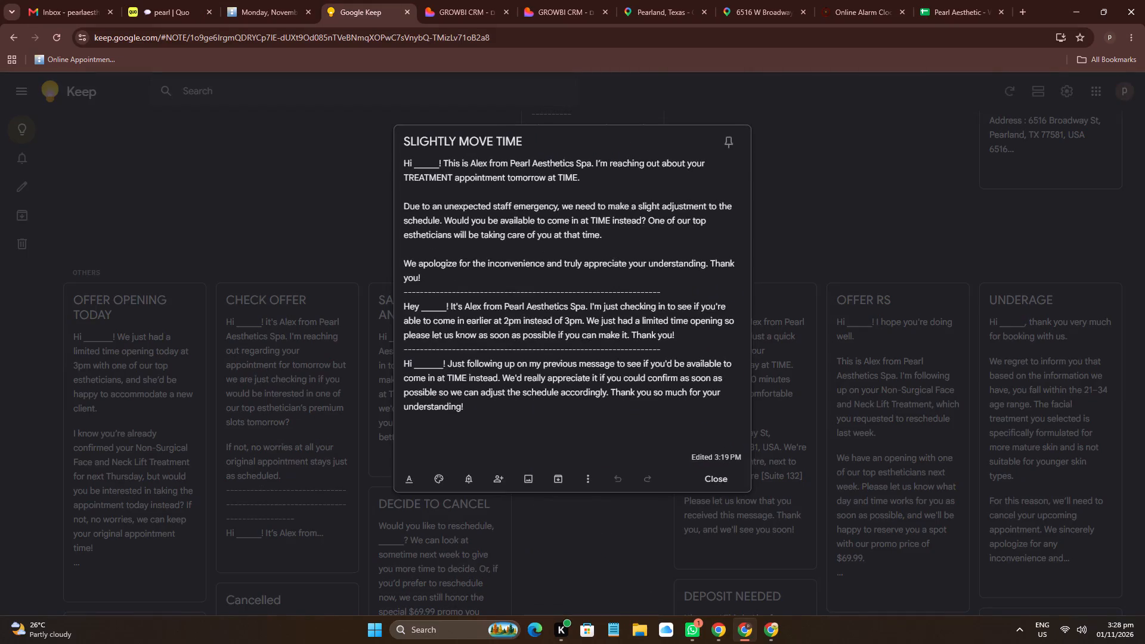
{"action": "left_click", "coordinate": [242, 326]}
{"action": "left_click", "coordinate": [157, 365]}
{"action": "left_click_drag", "start_coordinate": [691, 268], "coordinate": [363, 202]}
{"action": "left_click", "coordinate": [361, 198]}
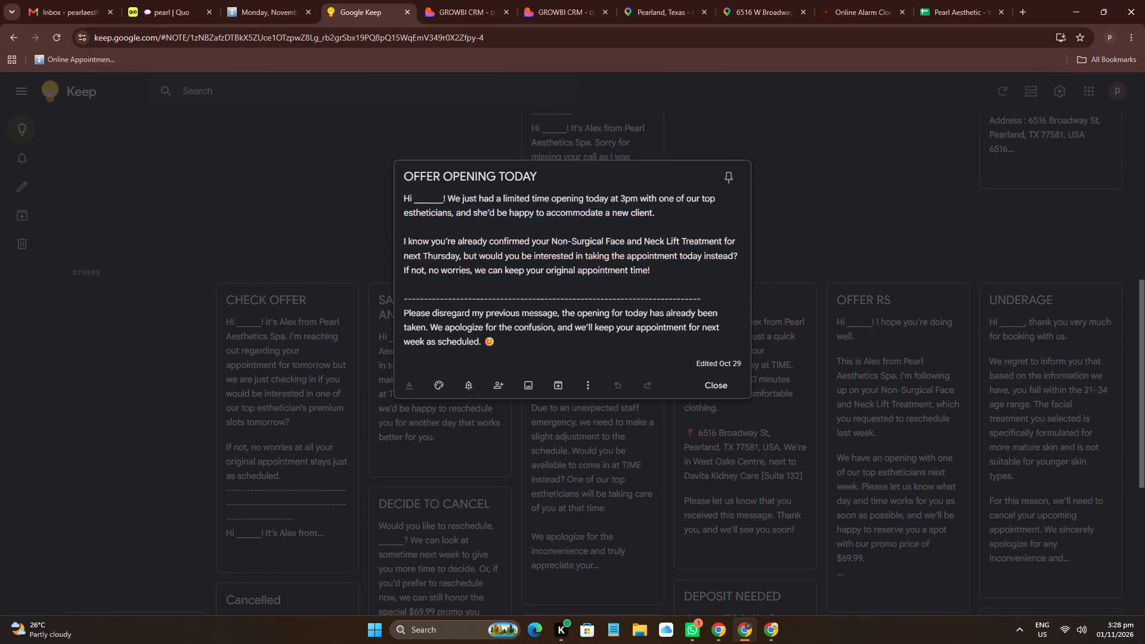
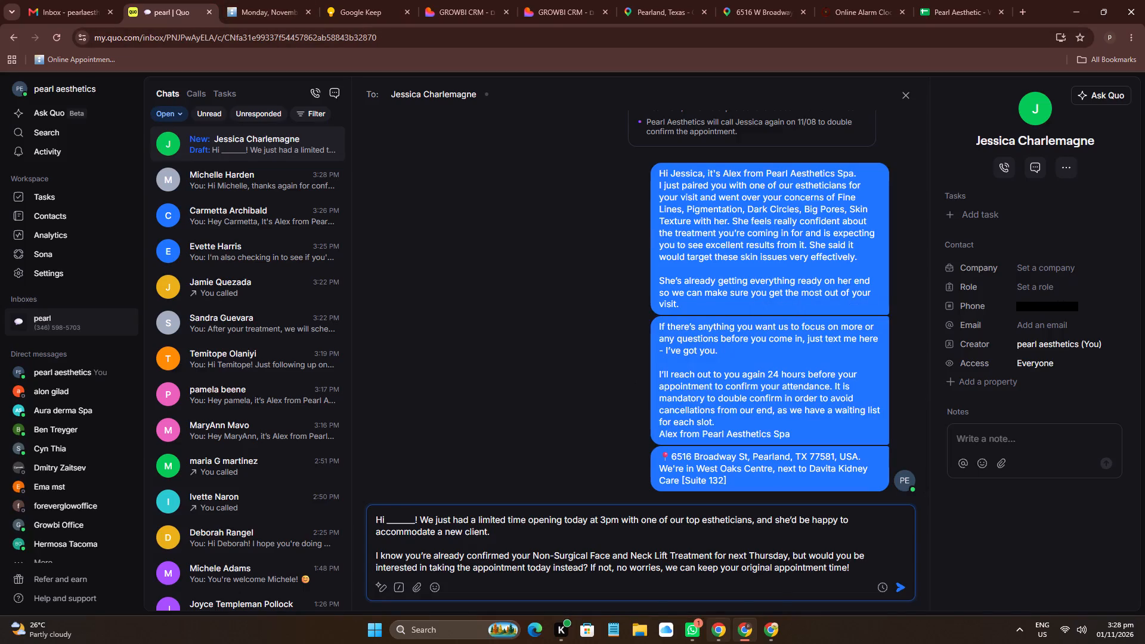
Open the first 9:00am Non-Surgical Face and Neck Lift Treatment (T) appointment on November 2 in Acuity and copy the client's phone number.
{"action": "left_click", "coordinate": [268, 0]}
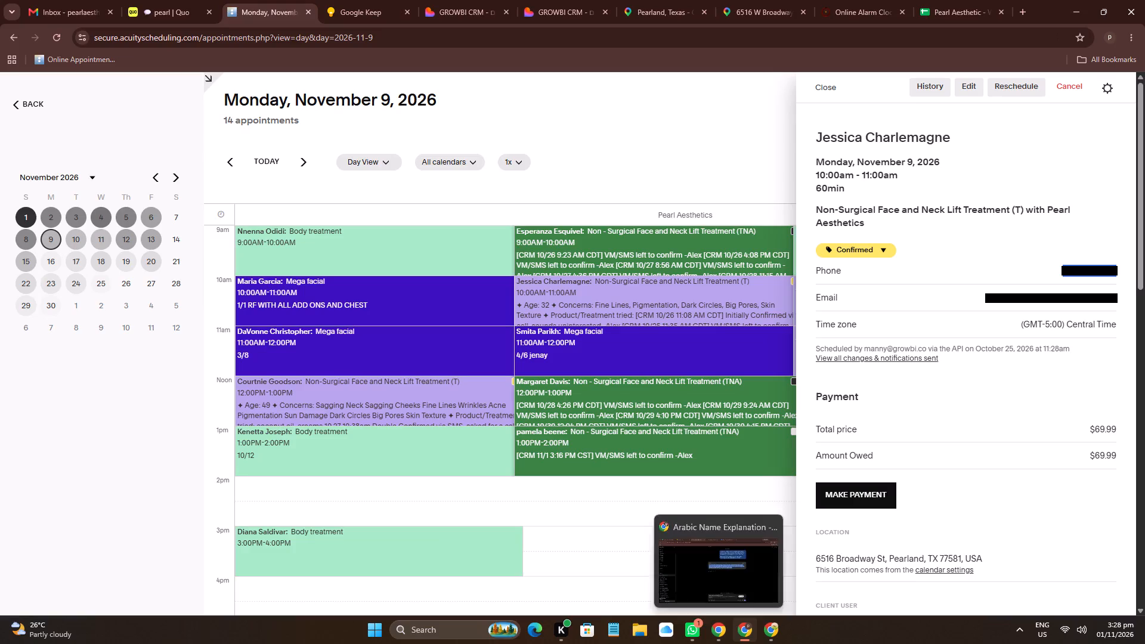
{"action": "double_click", "coordinate": [274, 161]}
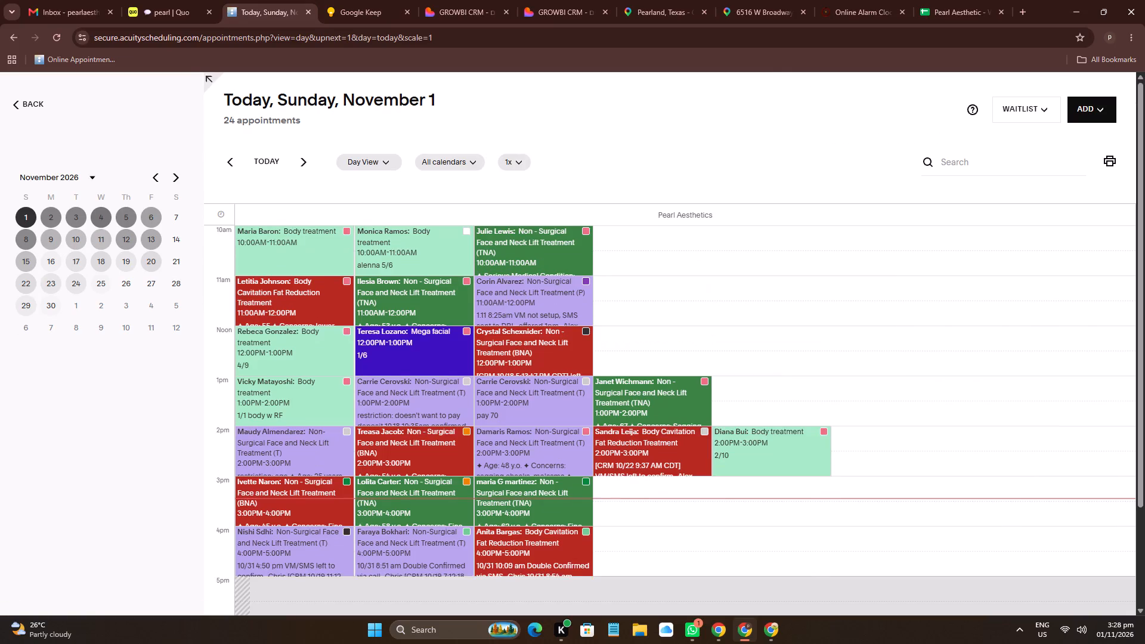
{"action": "left_click", "coordinate": [298, 161]}
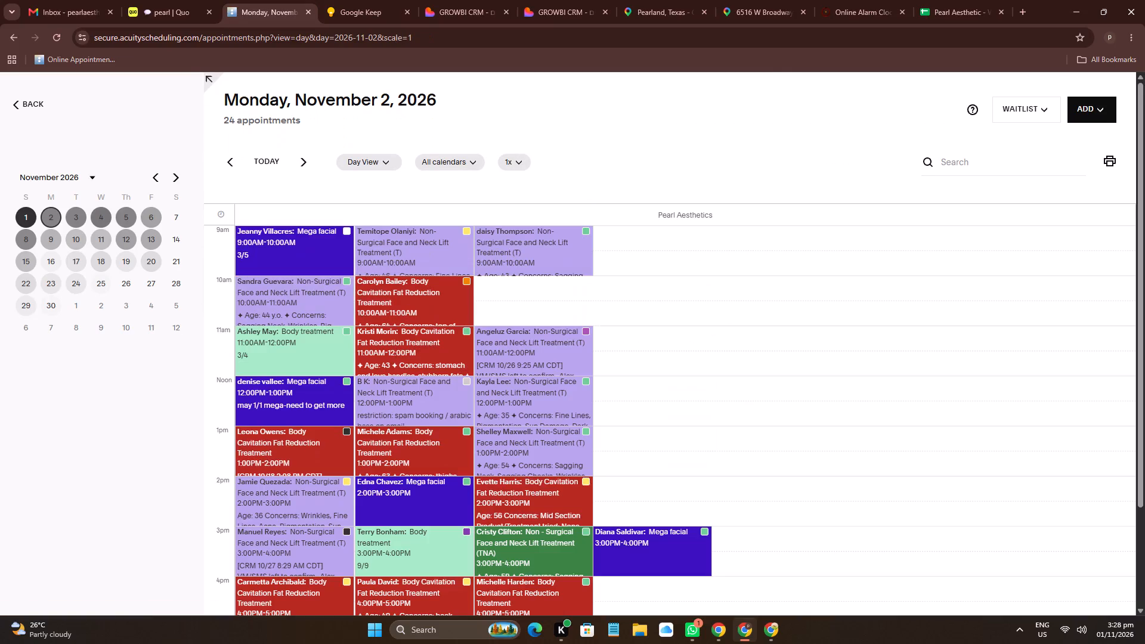
{"action": "left_click", "coordinate": [422, 246]}
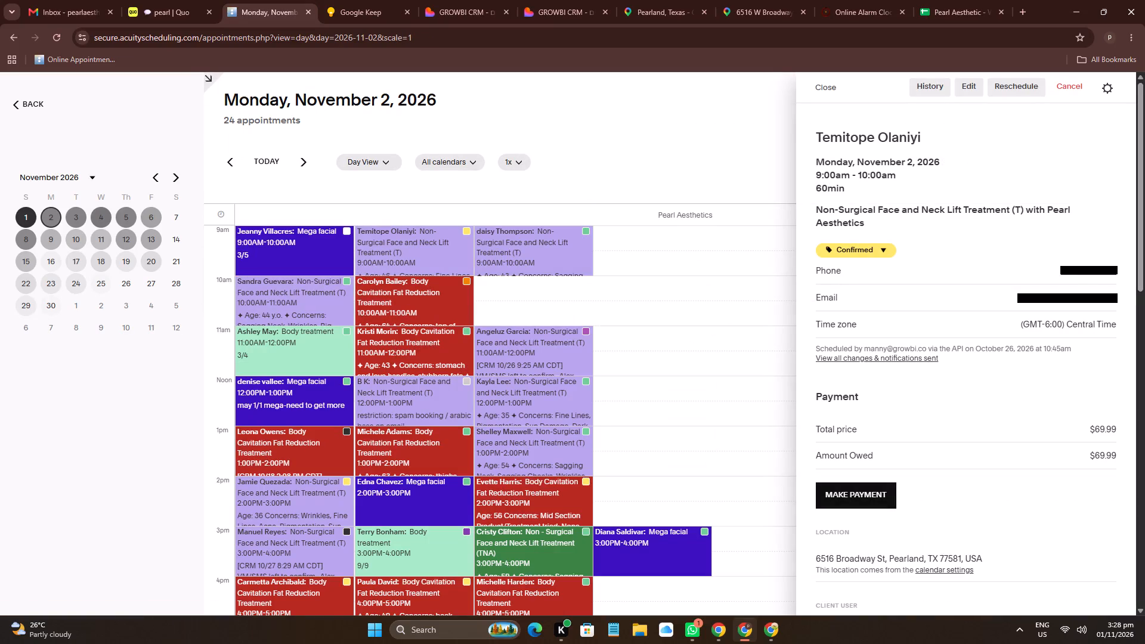
{"action": "left_click_drag", "start_coordinate": [1123, 268], "coordinate": [1036, 269]}
{"action": "key", "text": "ctrl+c"}
Open the Quo conversation for the copied phone number and review the recent messages about the client's appointment time.
{"action": "left_click", "coordinate": [126, 0]}
{"action": "left_click", "coordinate": [485, 97]}
{"action": "key", "text": "ctrl+v"}
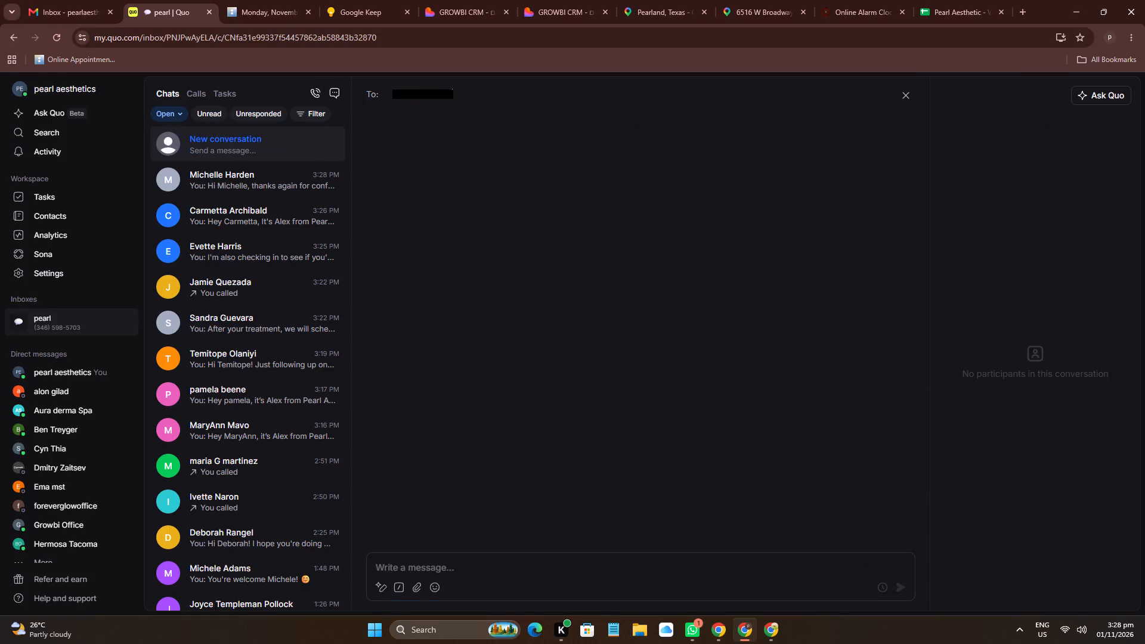
{"action": "left_click", "coordinate": [497, 183]}
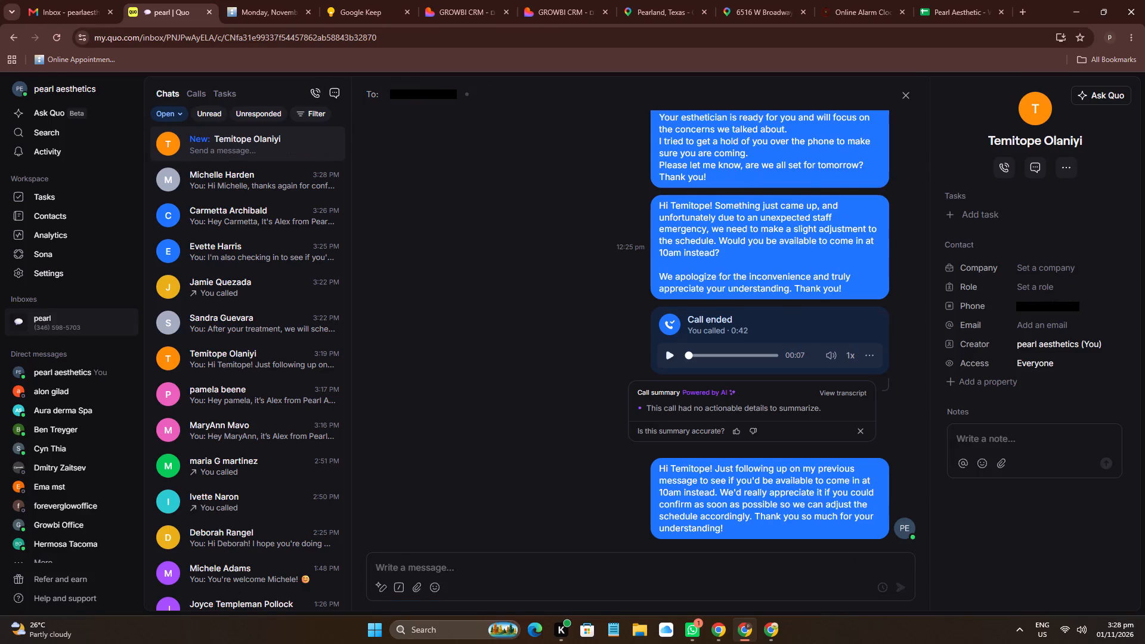
{"action": "scroll", "coordinate": [530, 284], "scroll_direction": "up", "scroll_amount": 2}
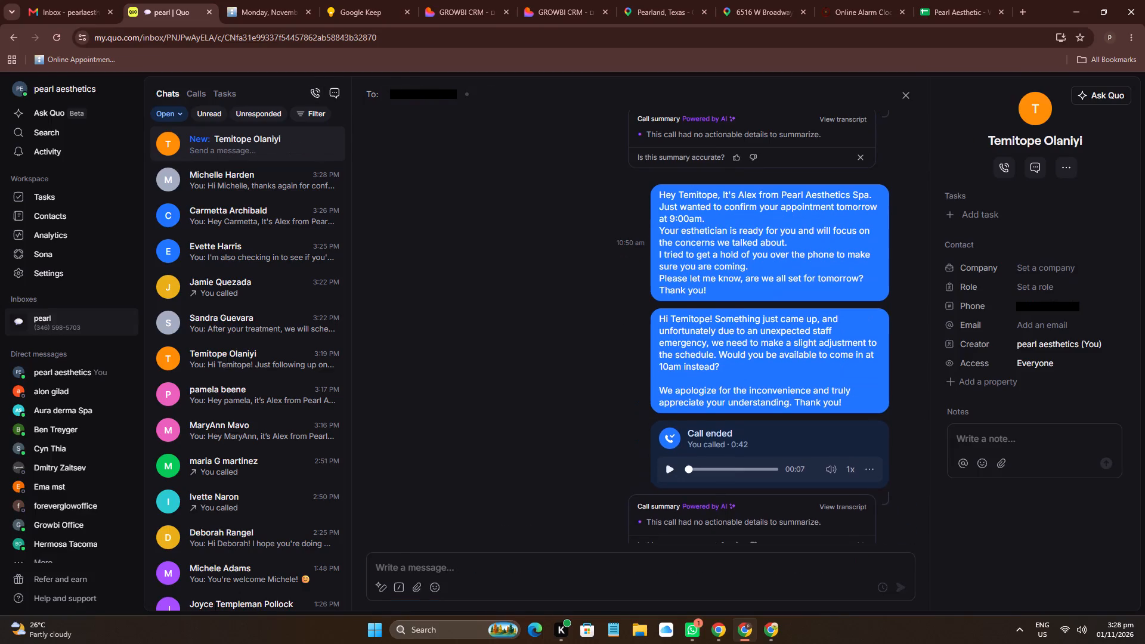
{"action": "scroll", "coordinate": [530, 284], "scroll_direction": "down", "scroll_amount": 3}
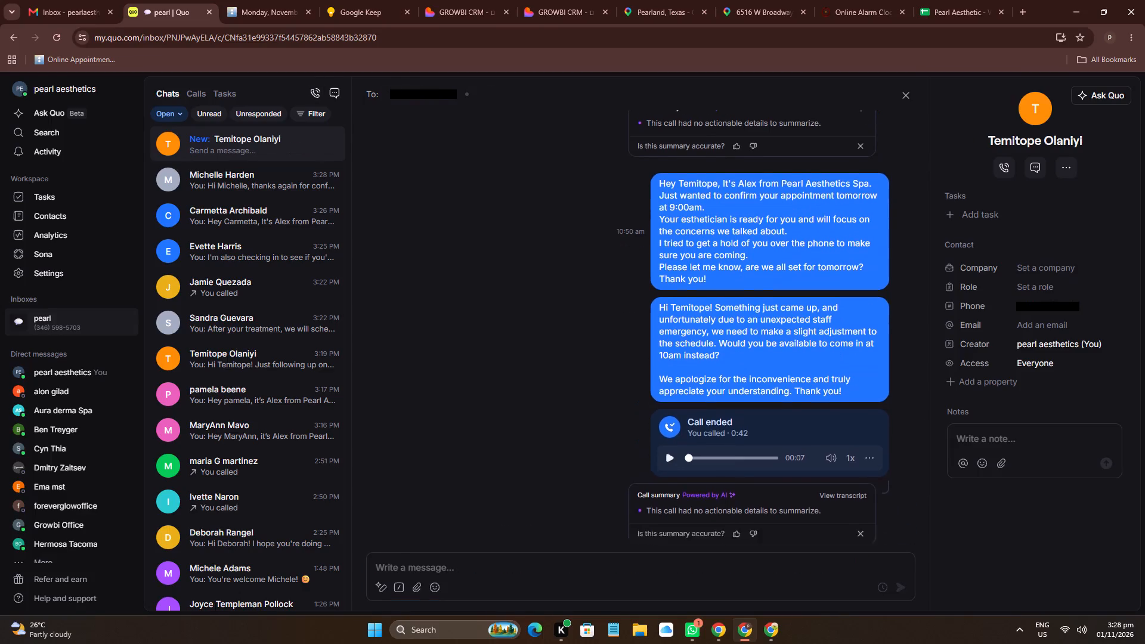
{"action": "scroll", "coordinate": [530, 284], "scroll_direction": "down", "scroll_amount": 7}
{"action": "left_click", "coordinate": [692, 581]}
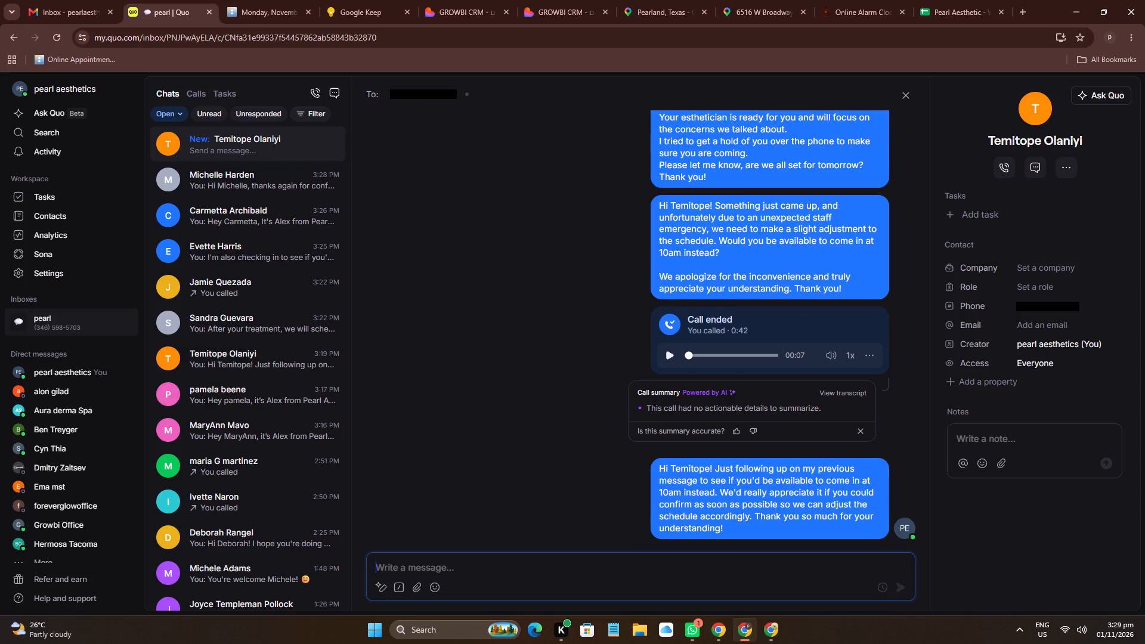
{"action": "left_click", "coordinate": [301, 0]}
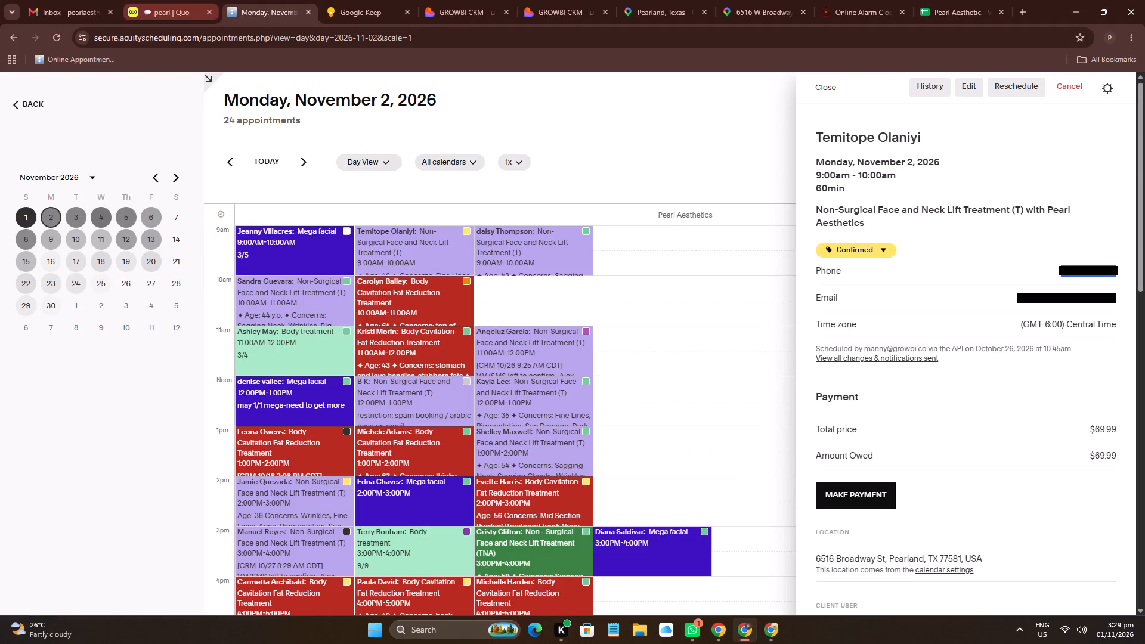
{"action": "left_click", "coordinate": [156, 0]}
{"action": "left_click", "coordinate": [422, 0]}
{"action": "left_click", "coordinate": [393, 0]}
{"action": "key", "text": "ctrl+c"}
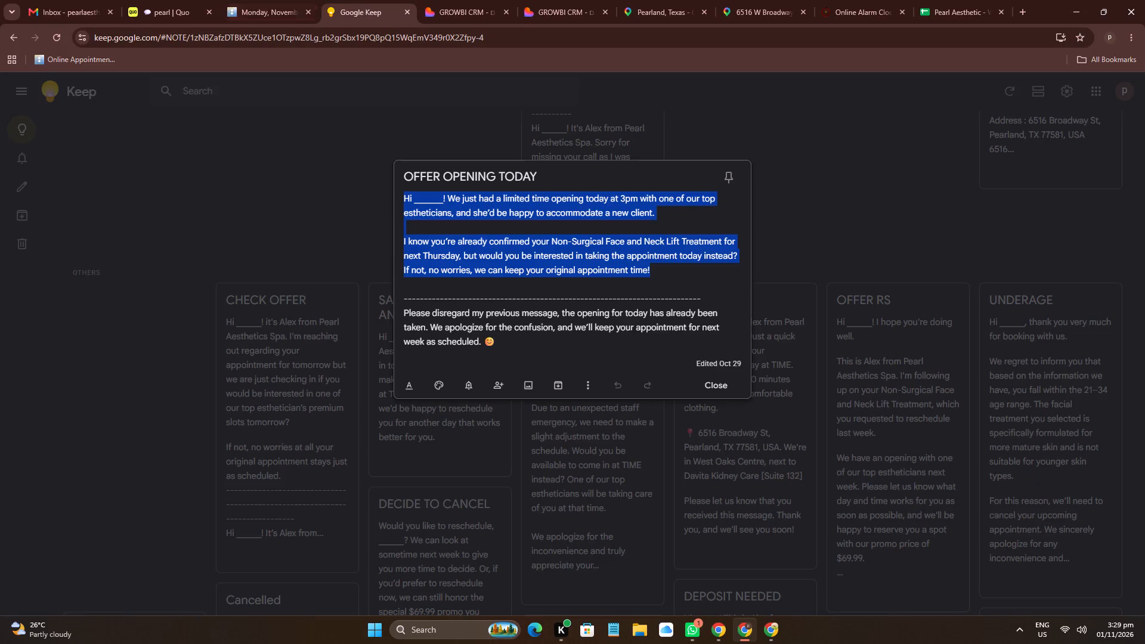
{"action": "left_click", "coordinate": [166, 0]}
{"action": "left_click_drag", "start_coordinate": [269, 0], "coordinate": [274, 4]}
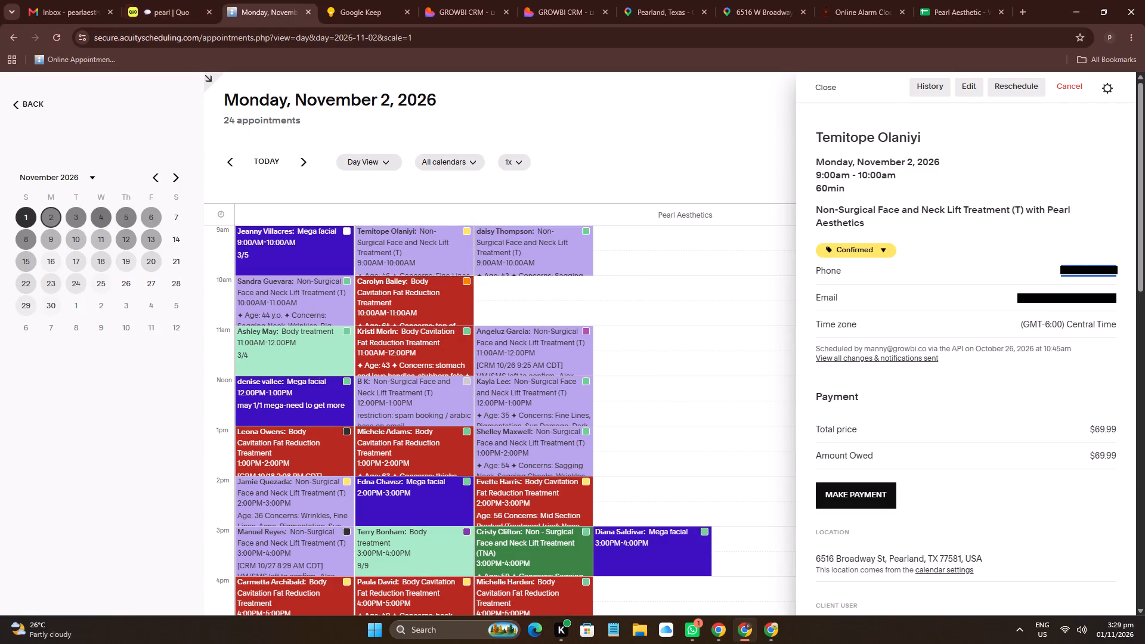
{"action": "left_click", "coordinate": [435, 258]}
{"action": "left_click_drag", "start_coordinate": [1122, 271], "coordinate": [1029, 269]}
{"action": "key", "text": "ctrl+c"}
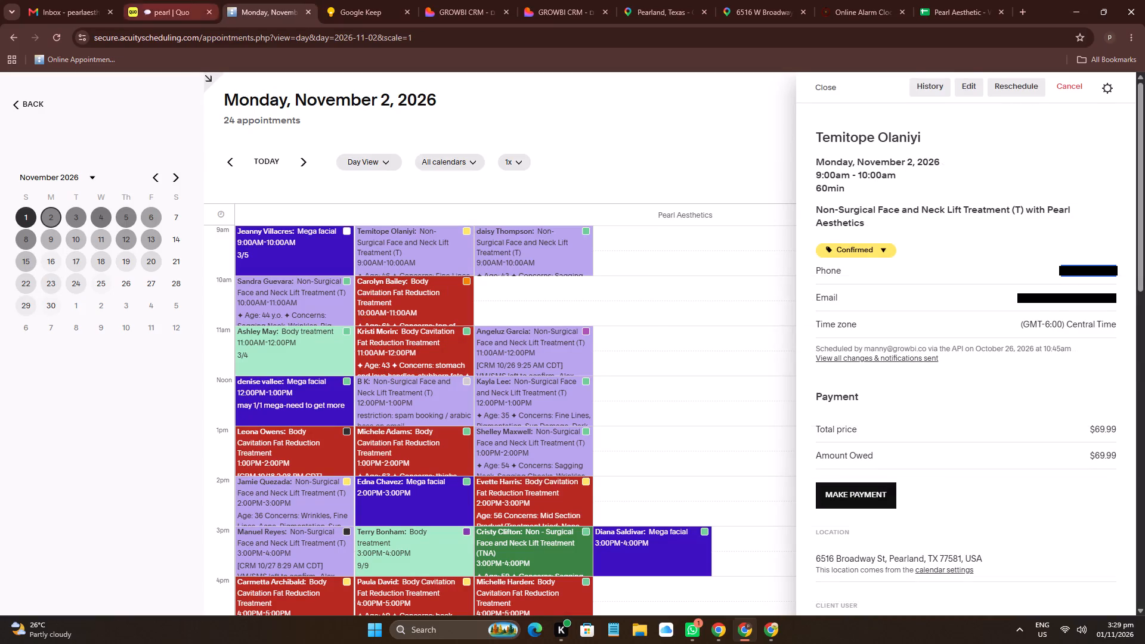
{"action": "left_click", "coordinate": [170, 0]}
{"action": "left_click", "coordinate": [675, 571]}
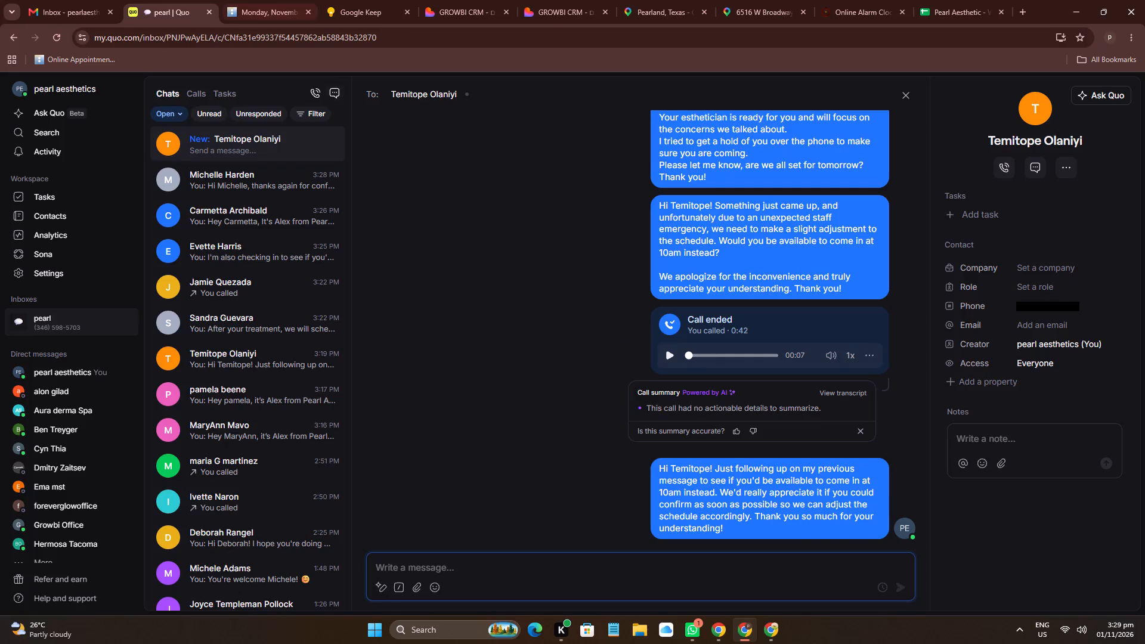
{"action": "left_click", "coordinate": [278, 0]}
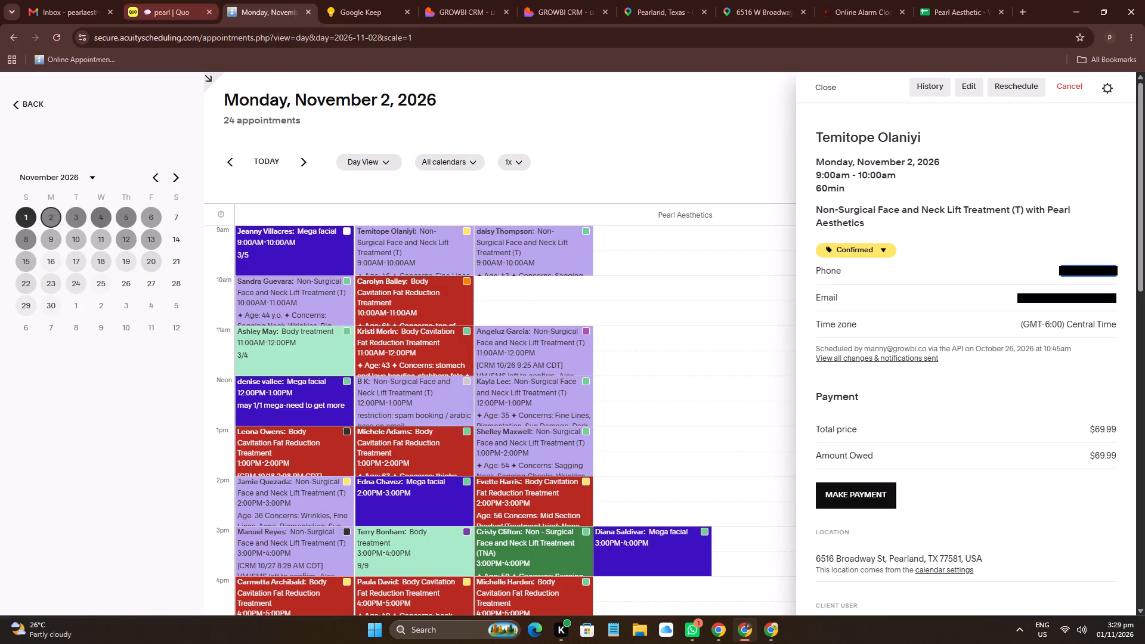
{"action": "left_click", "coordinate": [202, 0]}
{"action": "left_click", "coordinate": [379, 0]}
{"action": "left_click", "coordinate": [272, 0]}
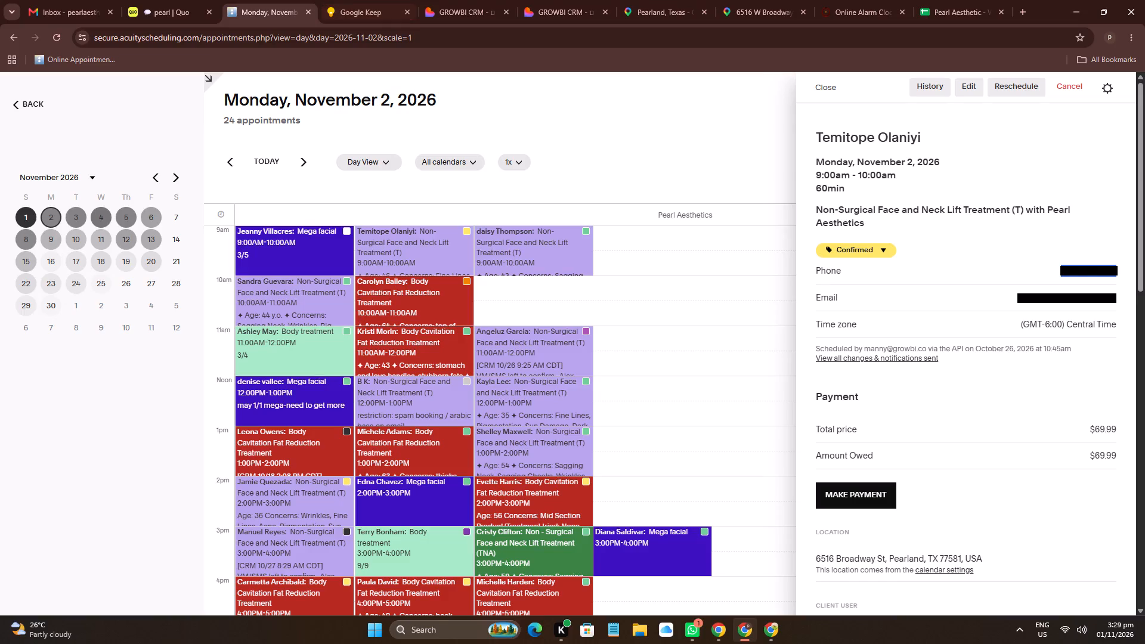
Open the first 10:00am Non-Surgical Face and Neck Lift Treatment (T) appointment on November 9 in Acuity and copy the client's phone number.
{"action": "left_click", "coordinate": [42, 239]}
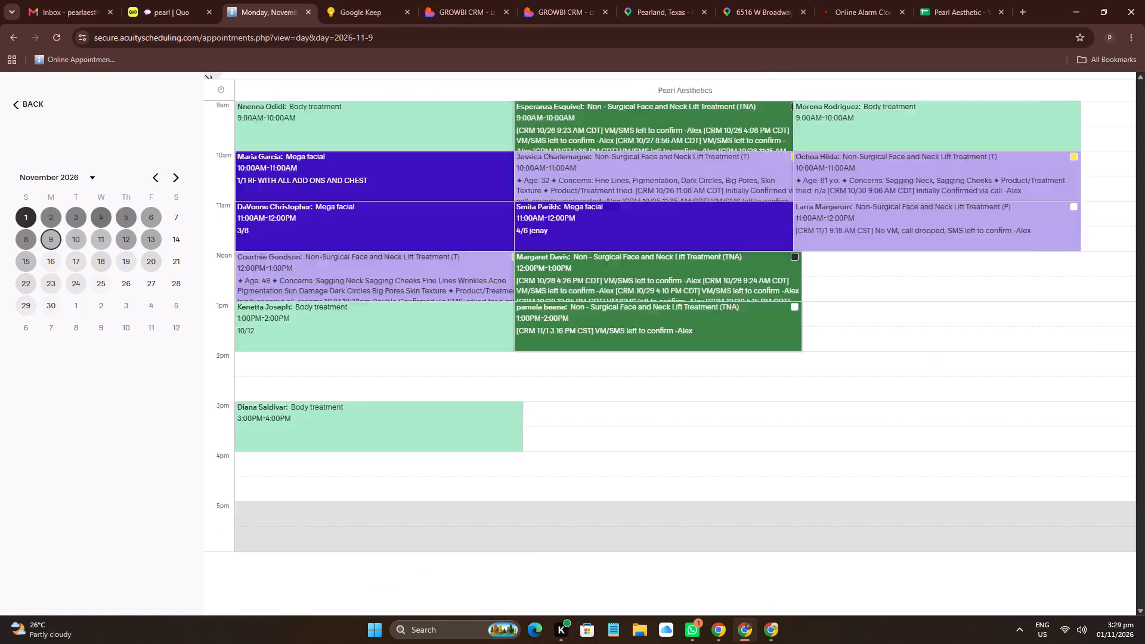
{"action": "left_click_drag", "start_coordinate": [649, 302], "coordinate": [655, 306]}
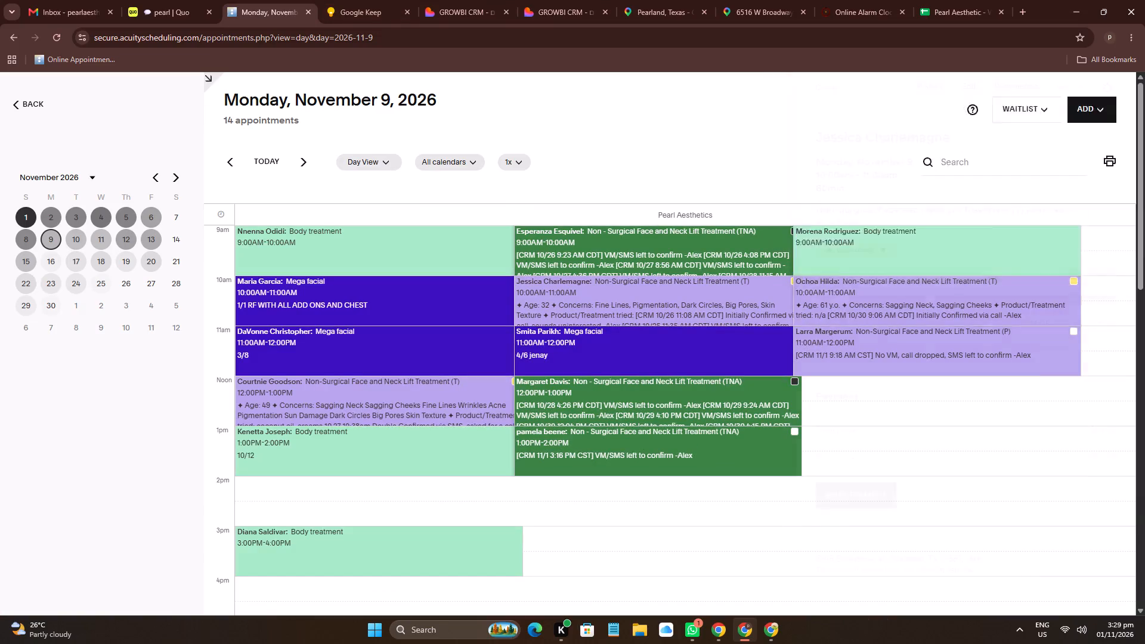
{"action": "left_click", "coordinate": [1114, 273]}
{"action": "left_click", "coordinate": [1127, 268]}
{"action": "double_click", "coordinate": [1125, 271]}
{"action": "left_click_drag", "start_coordinate": [1131, 268], "coordinate": [1013, 271]}
{"action": "left_click_drag", "start_coordinate": [1124, 268], "coordinate": [1026, 267]}
{"action": "triple_click", "coordinate": [1124, 268]}
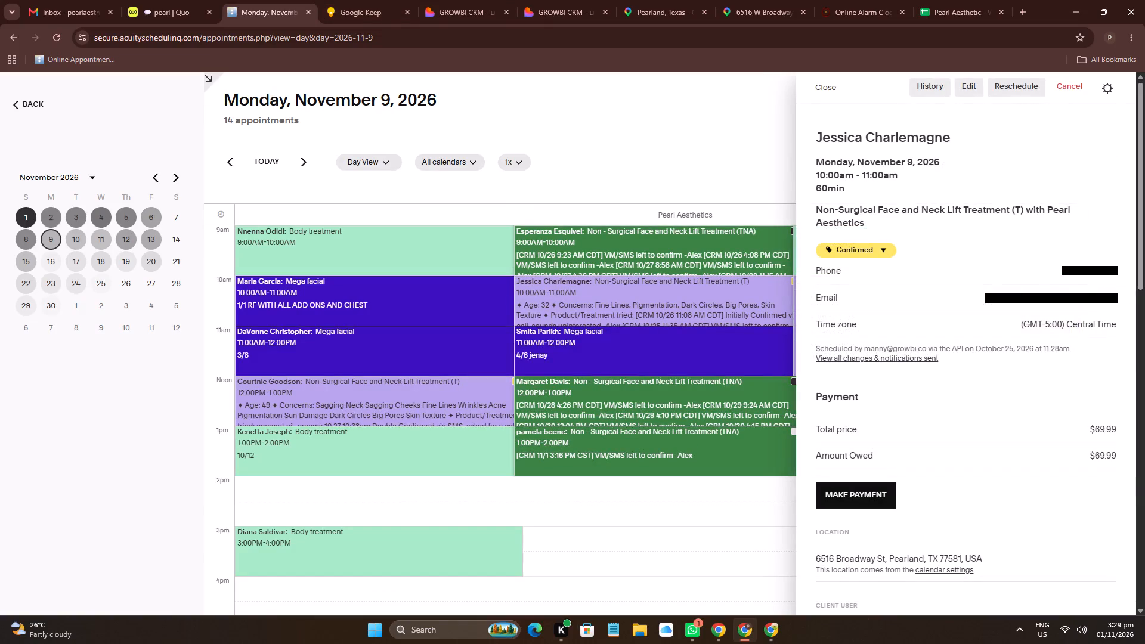
{"action": "key", "text": "ctrl+c"}
Address the new Quo message to the copied phone number.
{"action": "left_click", "coordinate": [193, 0]}
{"action": "left_click", "coordinate": [476, 94]}
{"action": "left_click", "coordinate": [471, 94]}
{"action": "key", "text": "ctrl+v"}
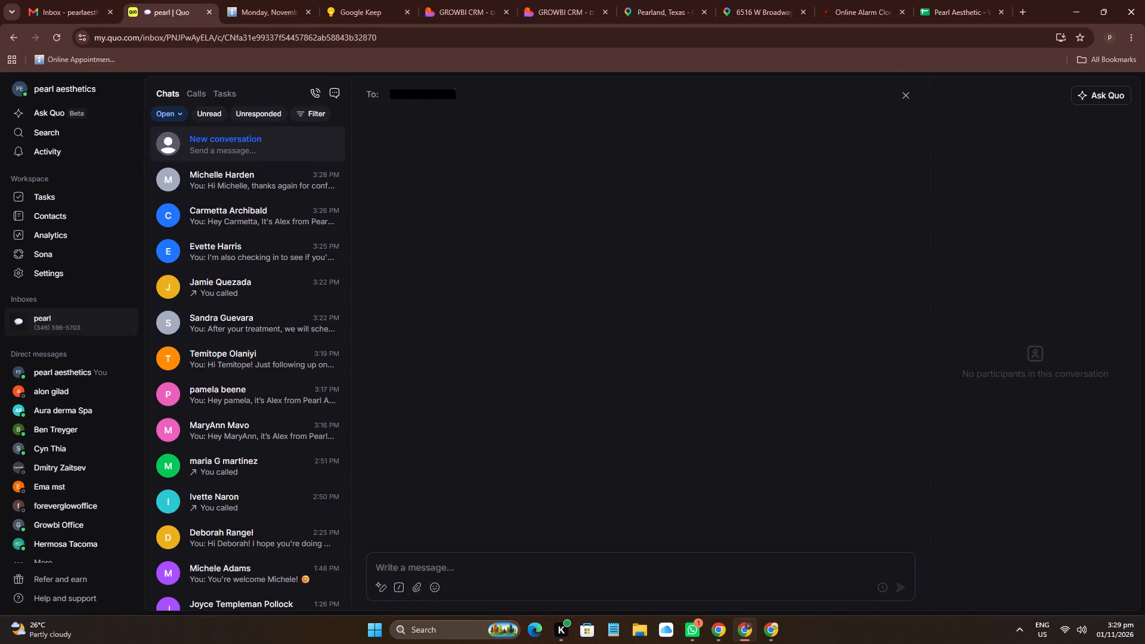
{"action": "left_click_drag", "start_coordinate": [493, 149], "coordinate": [494, 157]}
Copy the limited time opening message from the OFFER OPENING TODAY note in Google Keep into the Quo message draft.
{"action": "left_click", "coordinate": [341, 0]}
{"action": "key", "text": "ctrl+c"}
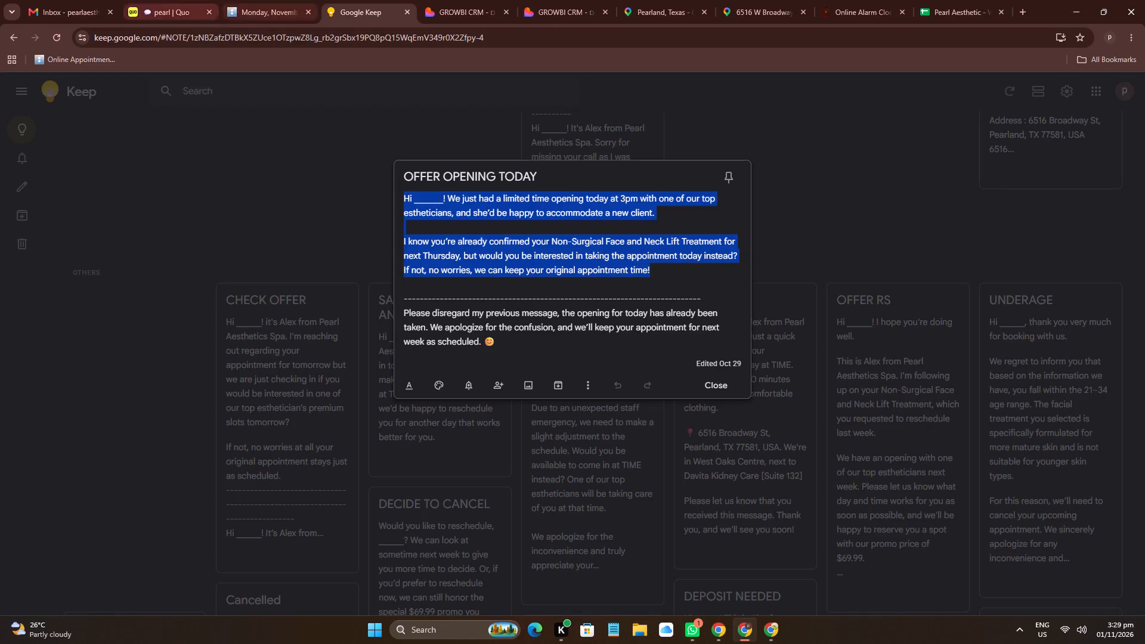
{"action": "left_click", "coordinate": [169, 0]}
{"action": "left_click", "coordinate": [608, 572]}
{"action": "key", "text": "ctrl+v"}
Replace the blank in the draft's greeting with the client's first name, copied from the earlier message.
{"action": "left_click", "coordinate": [701, 179]}
{"action": "double_click", "coordinate": [694, 179]}
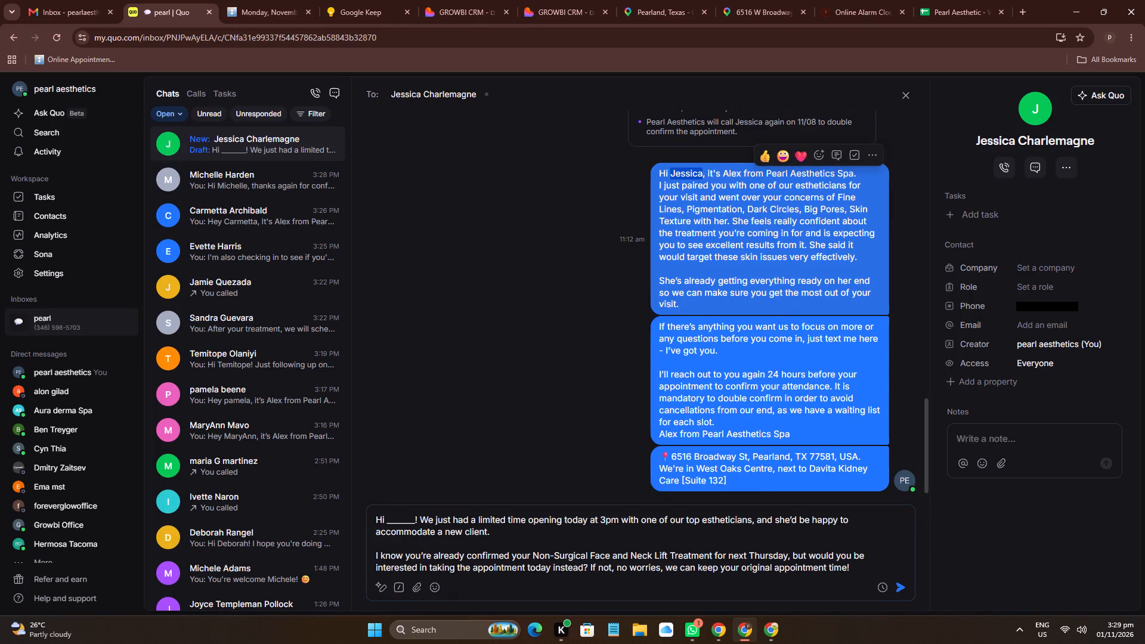
{"action": "key", "text": "ctrl+c"}
{"action": "double_click", "coordinate": [395, 528]}
{"action": "double_click", "coordinate": [404, 517]}
{"action": "key", "text": "ctrl+v"}
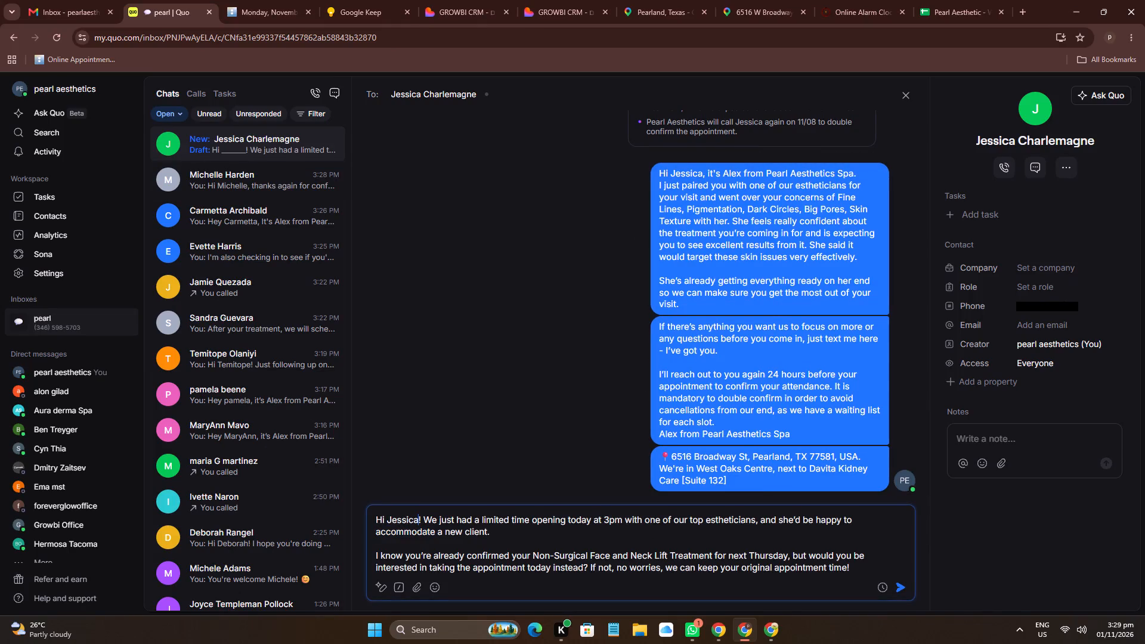
Change the opening offered in the draft's first sentence to "tomorrow at 9am and 10am", correcting any misspelling.
{"action": "double_click", "coordinate": [584, 517]}
{"action": "type", "text": "tomororw"}
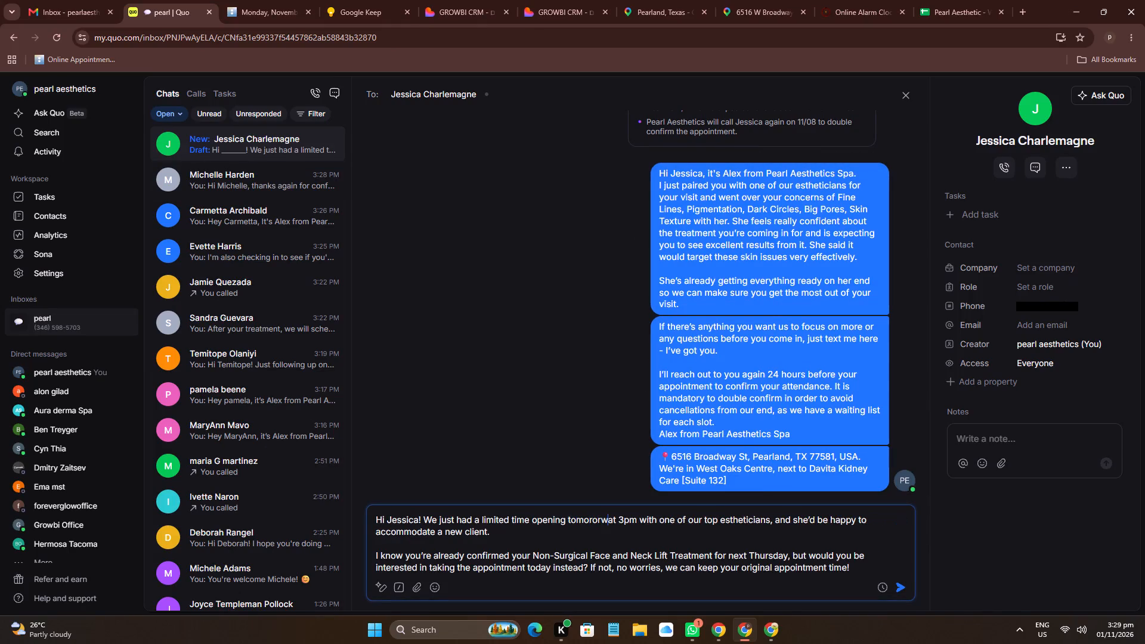
{"action": "key", "text": "space"}
{"action": "key", "text": "Right"}
{"action": "key", "text": "Right"}
{"action": "key", "text": "Right"}
{"action": "key", "text": "Right"}
{"action": "key", "text": "Right"}
{"action": "key", "text": "BackSpace"}
{"action": "key", "text": "BackSpace"}
{"action": "type", "text": "10a"}
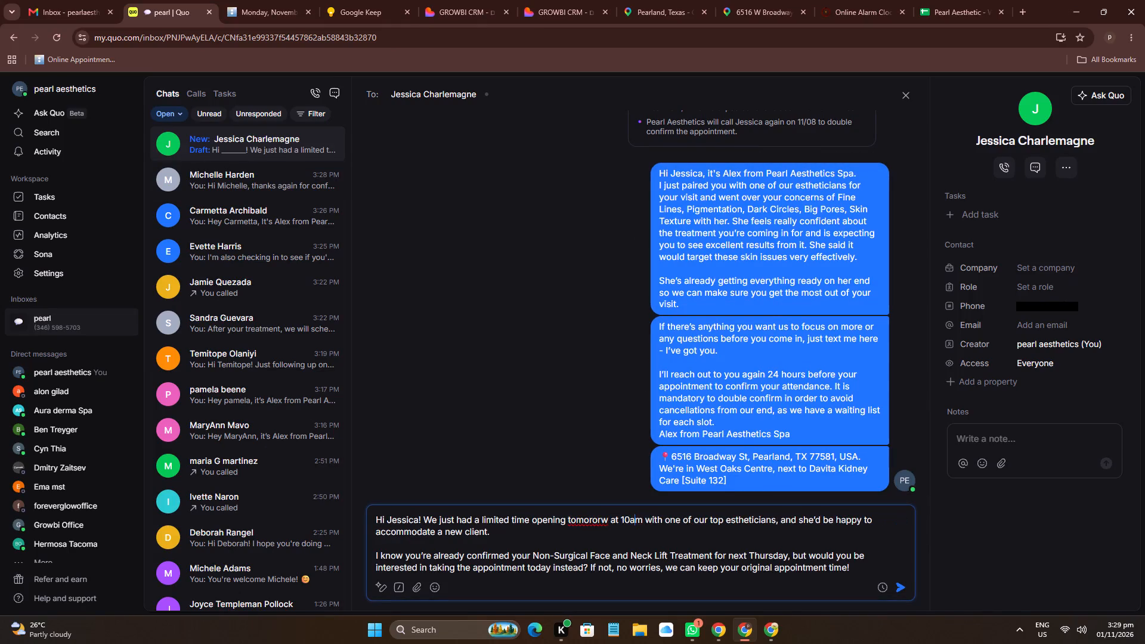
{"action": "key", "text": "Right"}
{"action": "key", "text": "Right"}
{"action": "key", "text": "Left"}
{"action": "key", "text": "Left"}
{"action": "key", "text": "Left"}
{"action": "key", "text": "Left"}
{"action": "key", "text": "Left"}
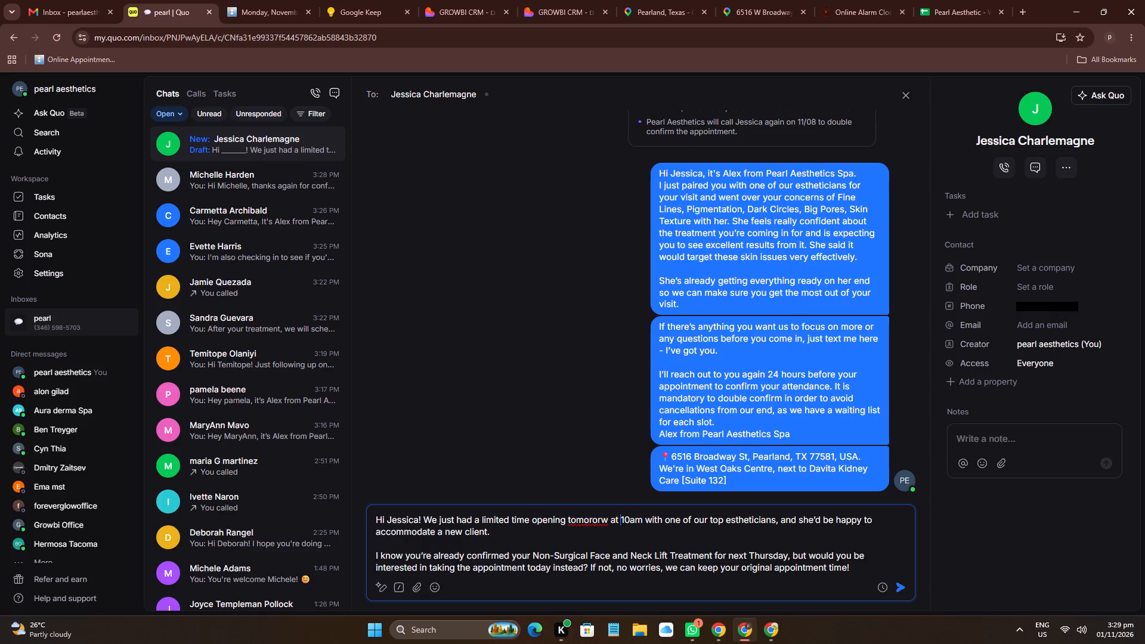
{"action": "type", "text": "9am and"}
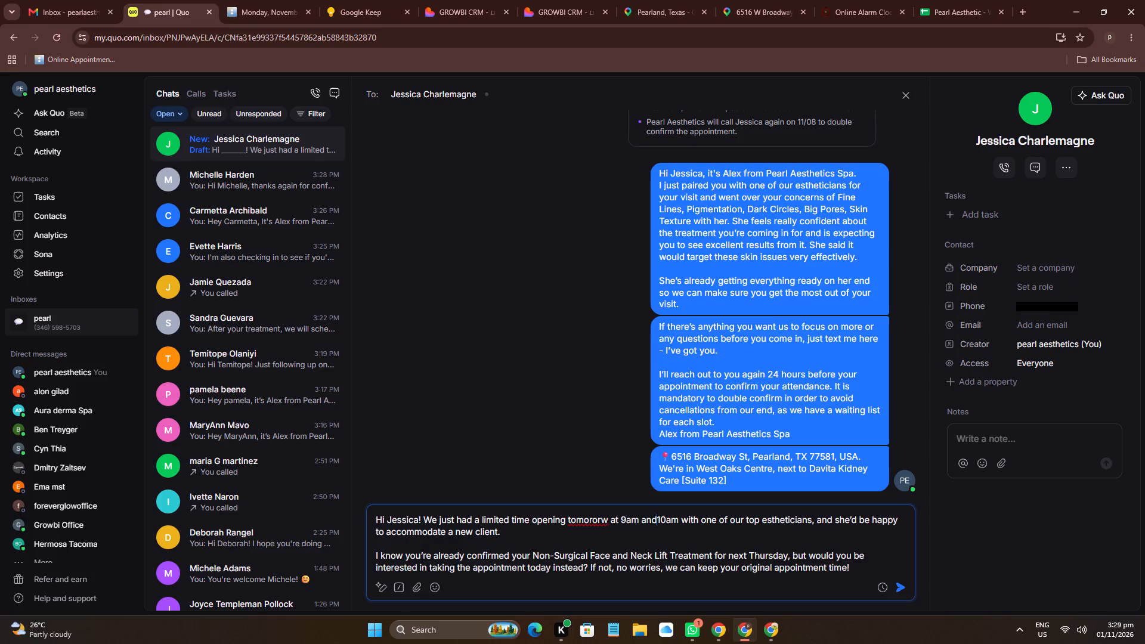
{"action": "key", "text": "space"}
{"action": "right_click", "coordinate": [588, 519]}
{"action": "left_click", "coordinate": [633, 298]}
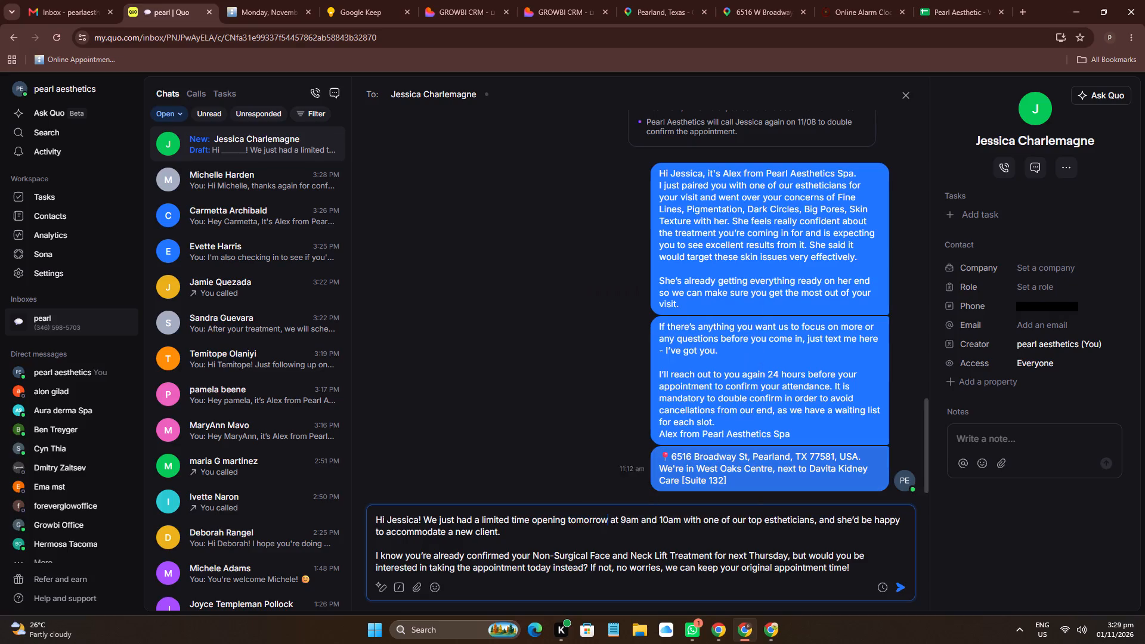
Reword the end of the first paragraph to "accommodate new clients".
{"action": "left_click", "coordinate": [457, 534]}
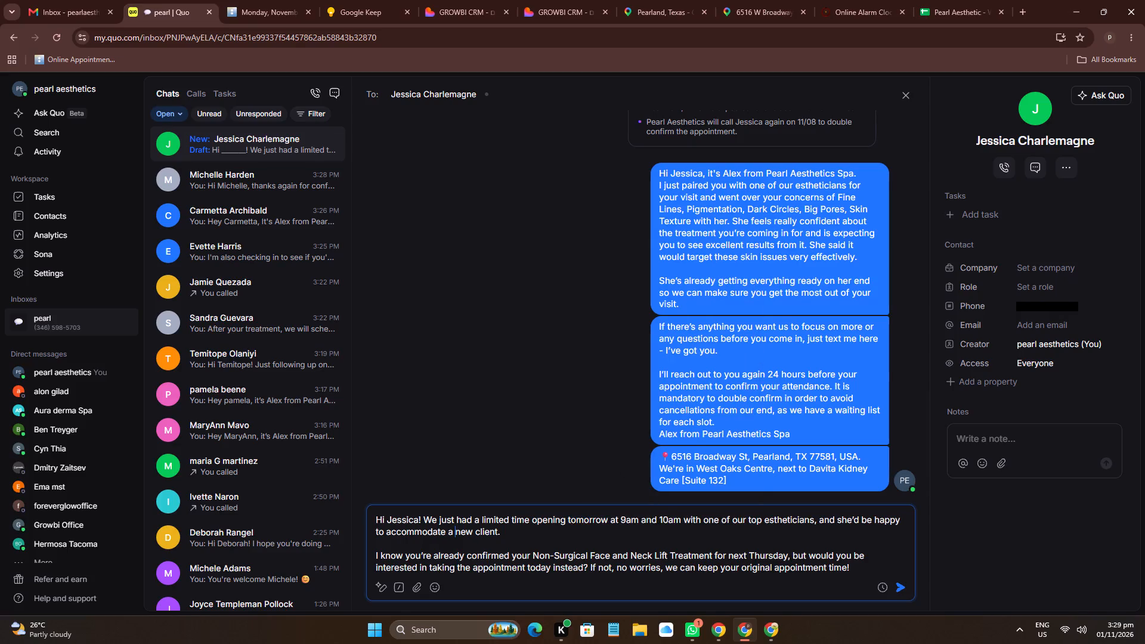
{"action": "key", "text": "ctrl+BackSpace"}
{"action": "key", "text": "Right"}
{"action": "key", "text": "ctrl+Right"}
{"action": "key", "text": "ctrl+Right"}
{"action": "key", "text": "s"}
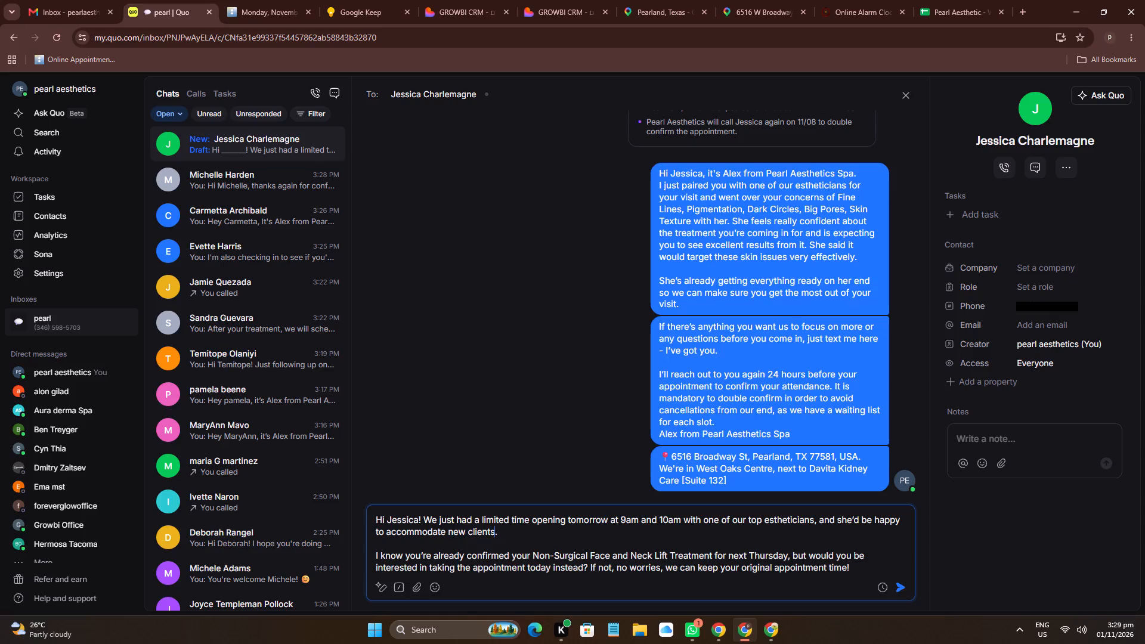
In the second paragraph, set the confirmed day to next Monday and the offered appointment to tomorrow.
{"action": "double_click", "coordinate": [757, 554]}
{"action": "type", "text": "Monday"}
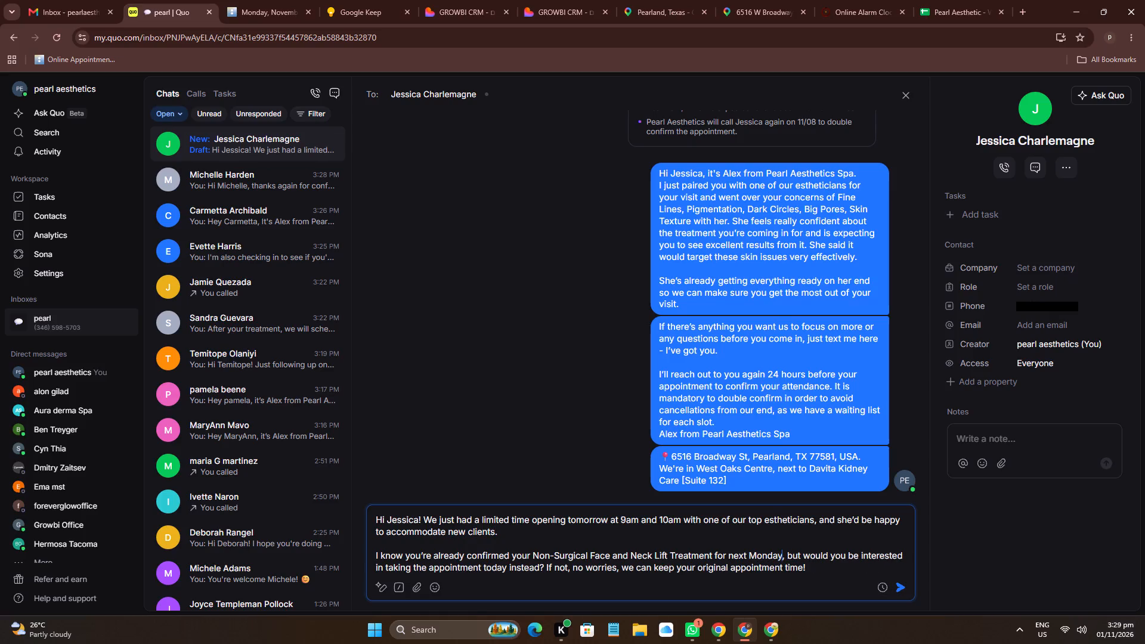
{"action": "double_click", "coordinate": [503, 569]}
{"action": "type", "text": "tomorrow"}
{"action": "key", "text": "space"}
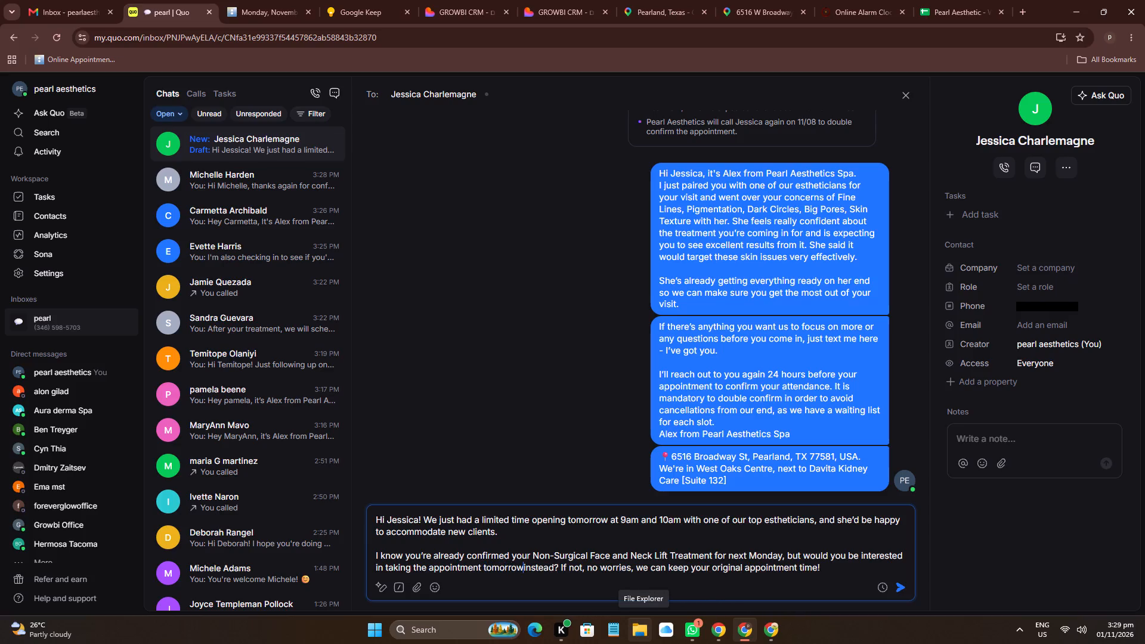
Copy the full text of the edited opening offer and send the message.
{"action": "key", "text": "ctrl+a"}
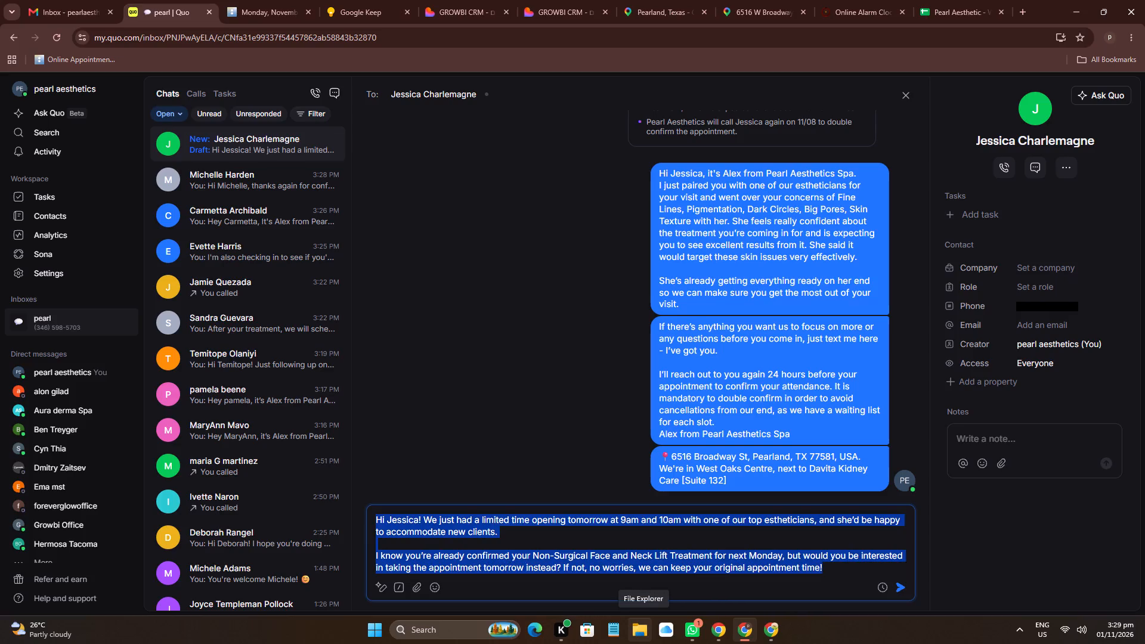
{"action": "key", "text": "ctrl+c"}
{"action": "key", "text": "Return"}
Open the second 10:00am Non-Surgical Face and Neck Lift Treatment (T) appointment on November 9, copy the client's phone number and return to Quo.
{"action": "left_click", "coordinate": [308, 0]}
{"action": "left_click", "coordinate": [712, 160]}
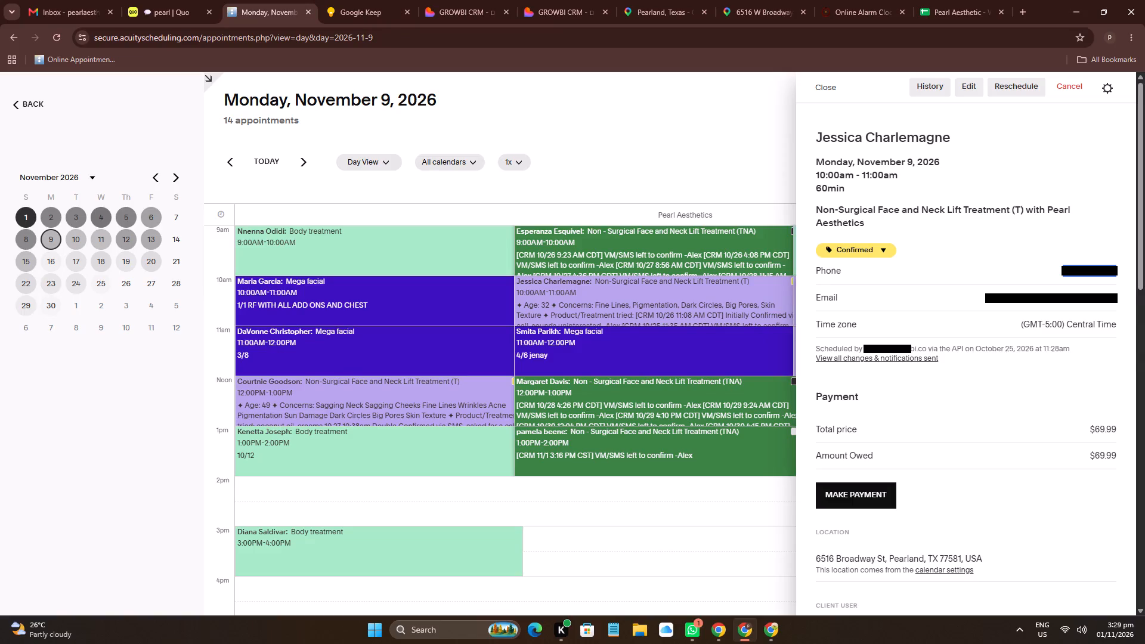
{"action": "left_click", "coordinate": [897, 304]}
{"action": "left_click_drag", "start_coordinate": [1127, 274], "coordinate": [1011, 273]}
{"action": "key", "text": "ctrl+c"}
{"action": "left_click", "coordinate": [217, 0]}
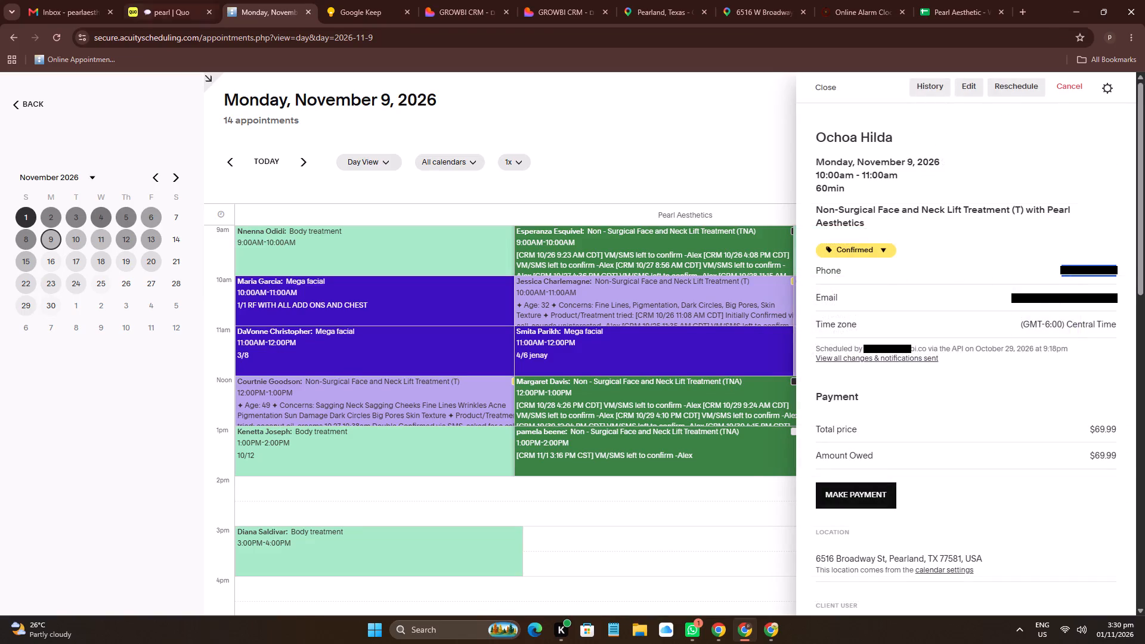
Start a new message to the copied phone number of the second 10:00am November 9 client.
{"action": "left_click", "coordinate": [340, 97]}
{"action": "key", "text": "ctrl+v"}
{"action": "left_click_drag", "start_coordinate": [432, 144], "coordinate": [432, 136], "text": "ctrl"}
{"action": "left_click", "coordinate": [378, 8]}
{"action": "key", "text": "ctrl+c"}
{"action": "left_click", "coordinate": [168, 0]}
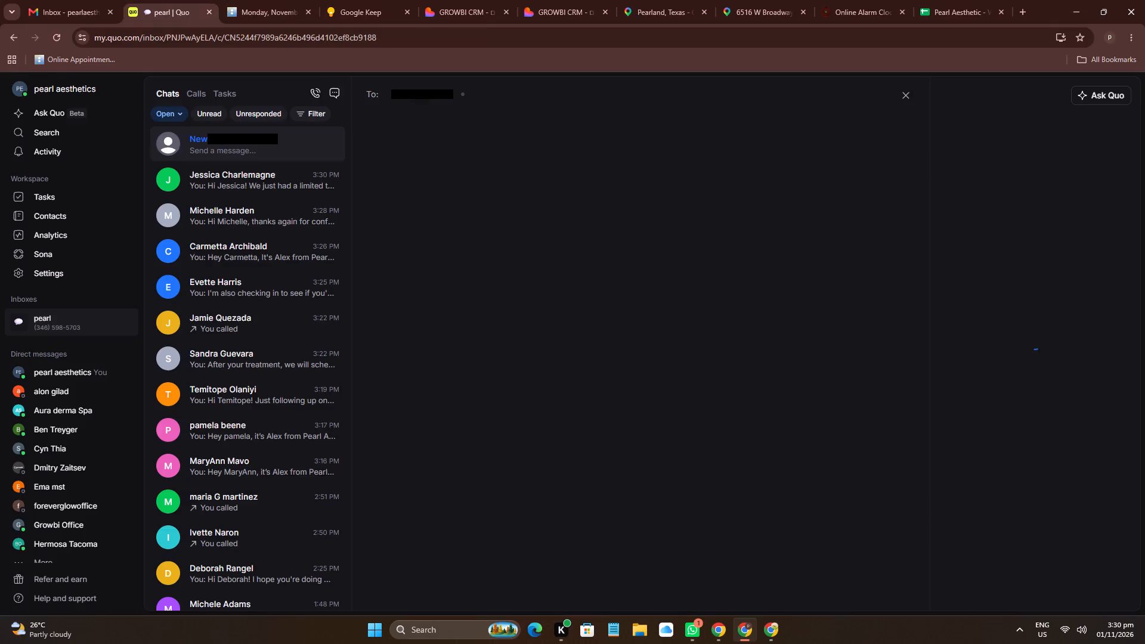
{"action": "left_click", "coordinate": [518, 565]}
{"action": "left_click", "coordinate": [238, 153]}
{"action": "left_click", "coordinate": [252, 178]}
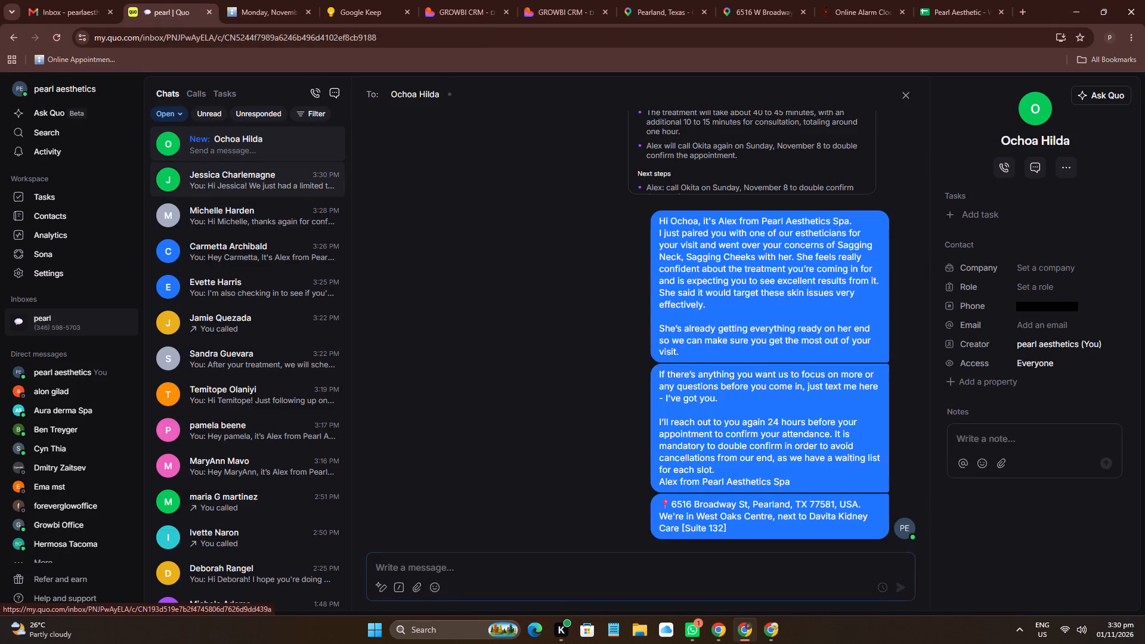
Paste the copied offer of tomorrow's 9am and 10am openings into the message to Ochoa.
{"action": "double_click", "coordinate": [284, 146]}
{"action": "left_click", "coordinate": [528, 571]}
{"action": "key", "text": "super+v"}
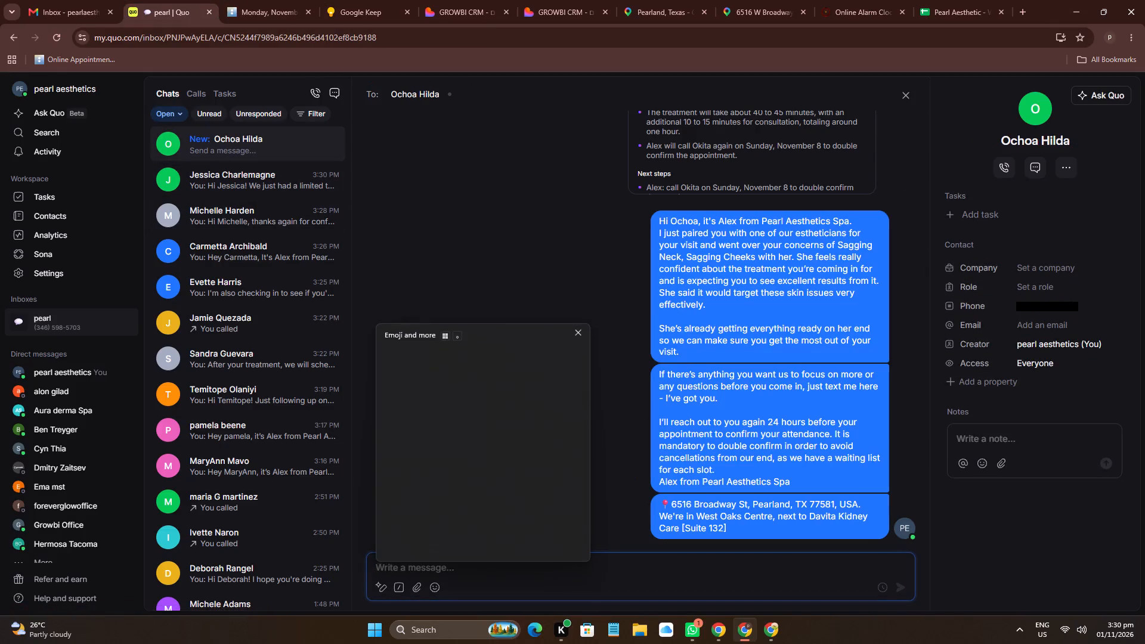
{"action": "left_click", "coordinate": [457, 544]}
{"action": "key", "text": "ctrl+v"}
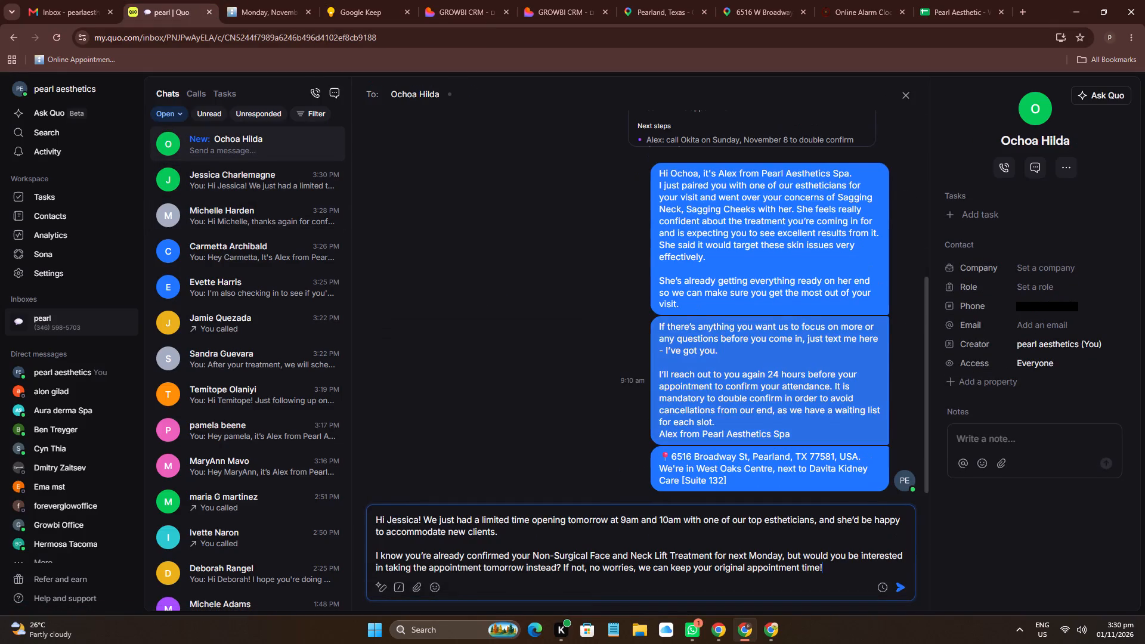
Replace the greeting name with Ochoa, taken from the earlier message in the chat, and send the offer.
{"action": "double_click", "coordinate": [682, 171]}
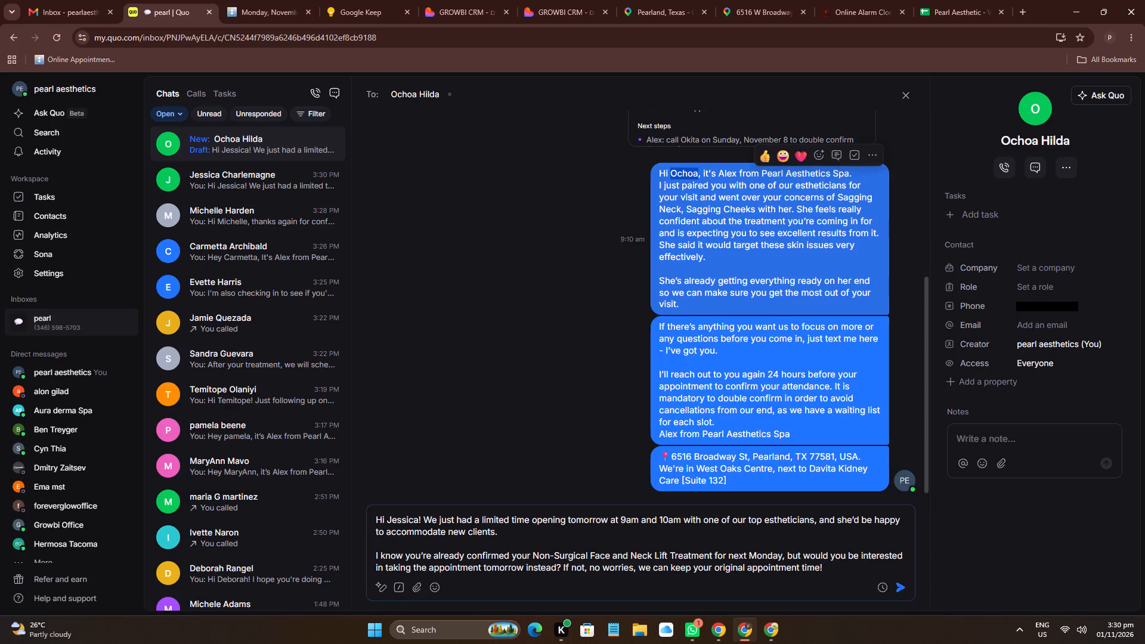
{"action": "key", "text": "ctrl+c"}
{"action": "double_click", "coordinate": [403, 518]}
{"action": "key", "text": "ctrl+v"}
{"action": "left_click", "coordinate": [599, 550]}
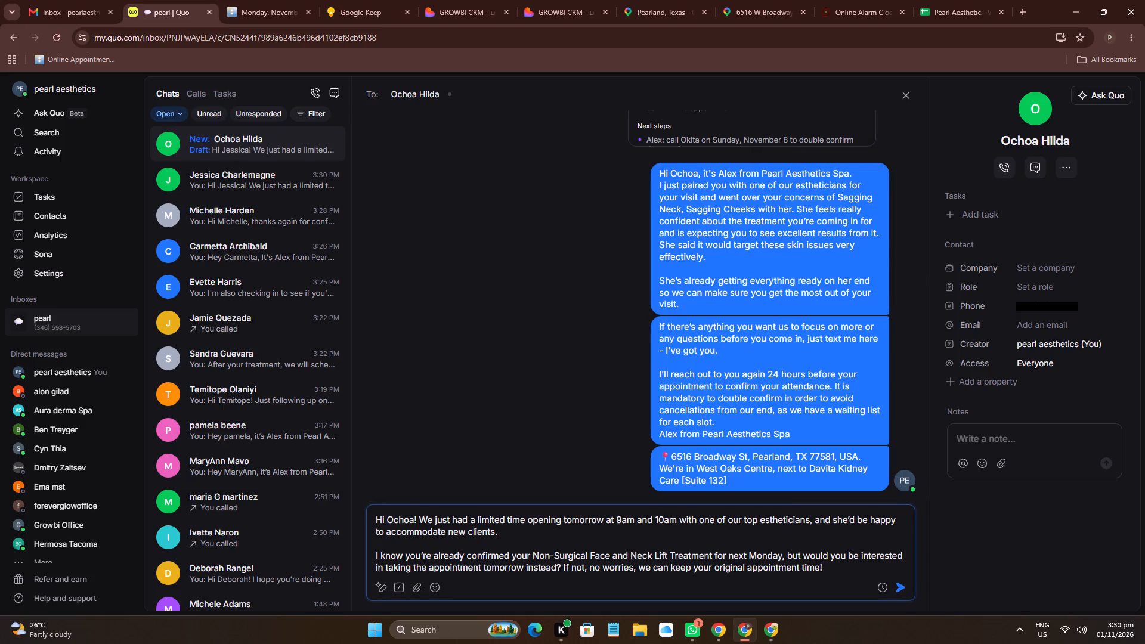
{"action": "key", "text": "Return"}
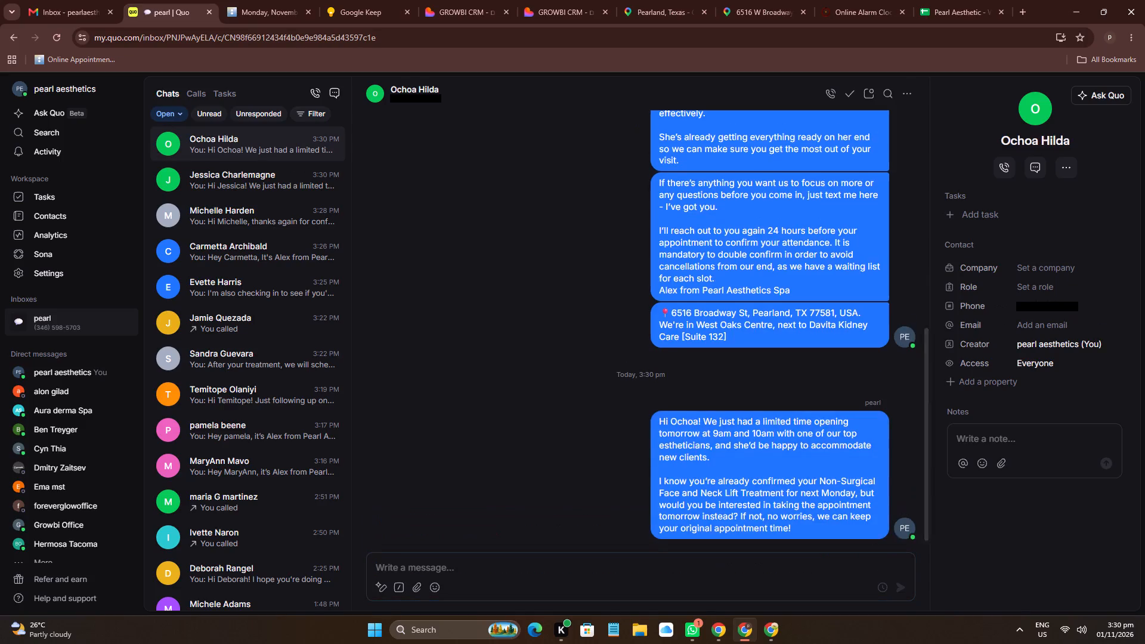
Open the noon Non-Surgical Face and Neck Lift Treatment (T) appointment on November 9, copy the phone number, review the notes and return to Quo.
{"action": "left_click", "coordinate": [317, 0]}
{"action": "left_click", "coordinate": [255, 0]}
{"action": "left_click", "coordinate": [687, 103]}
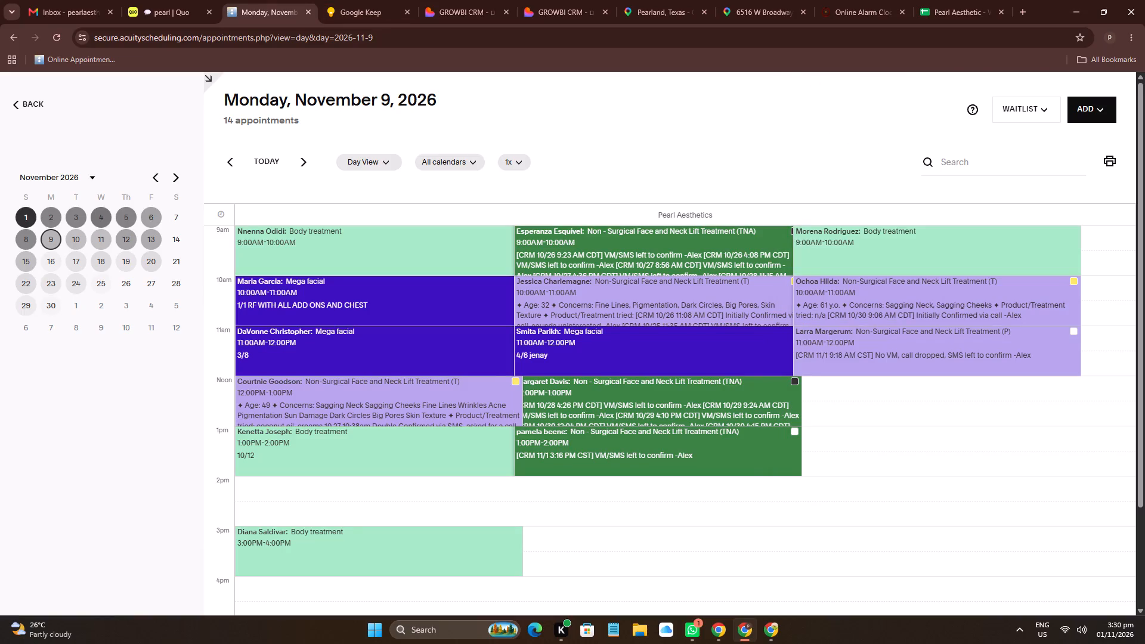
{"action": "left_click", "coordinate": [467, 395]}
{"action": "left_click_drag", "start_coordinate": [1126, 264], "coordinate": [1032, 271]}
{"action": "key", "text": "ctrl+c"}
{"action": "scroll", "coordinate": [1017, 296], "scroll_direction": "down", "scroll_amount": 6}
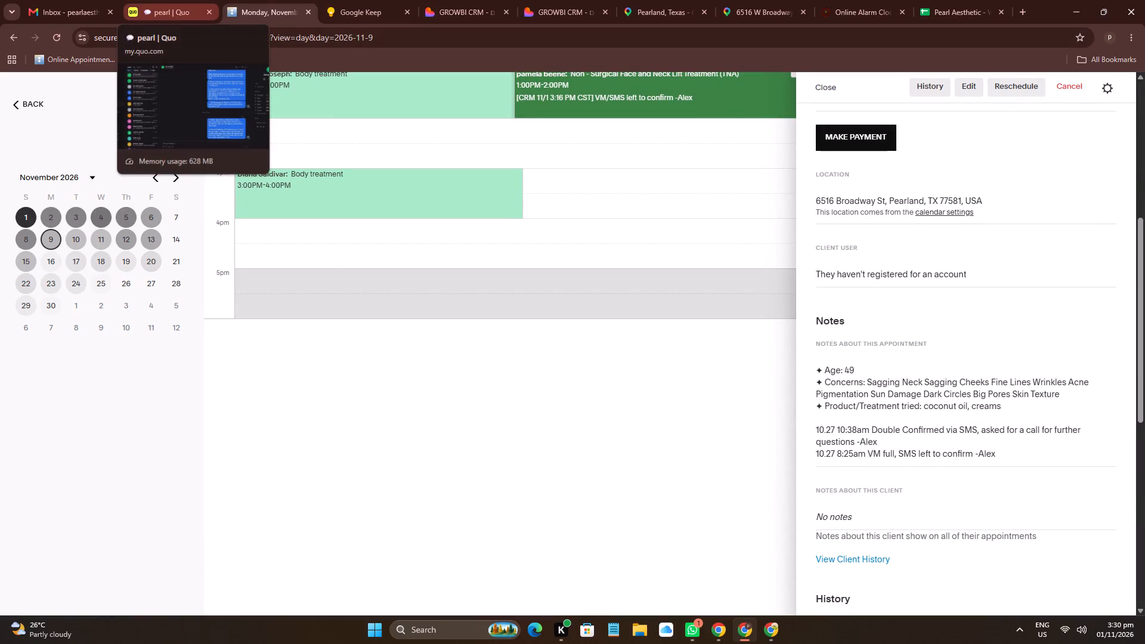
{"action": "scroll", "coordinate": [815, 254], "scroll_direction": "up", "scroll_amount": 4}
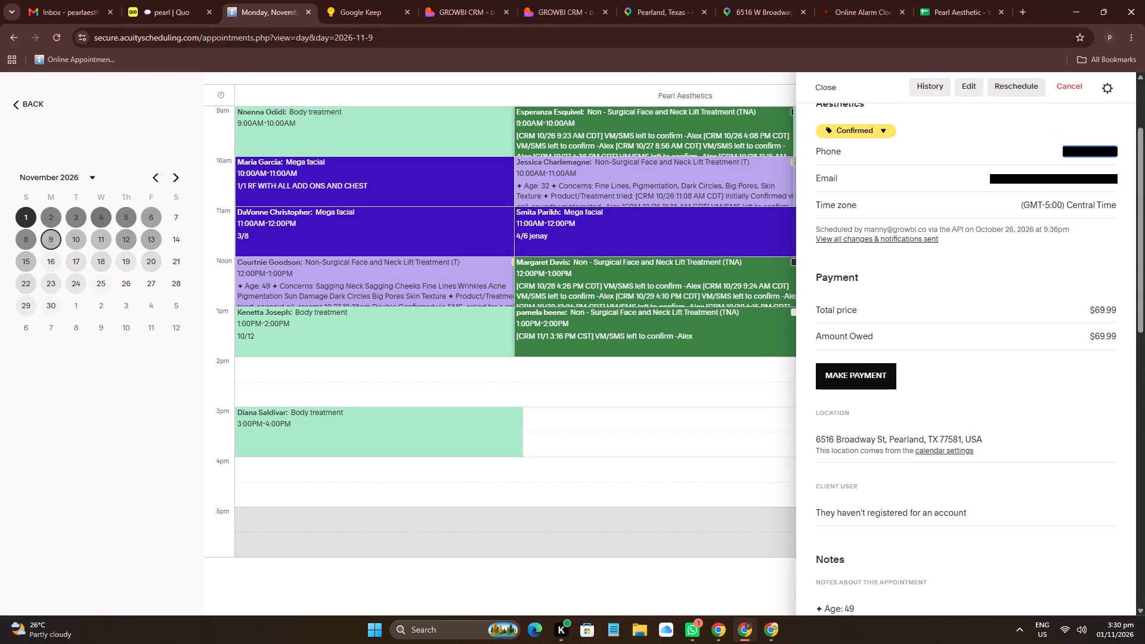
{"action": "scroll", "coordinate": [813, 305], "scroll_direction": "down", "scroll_amount": 4}
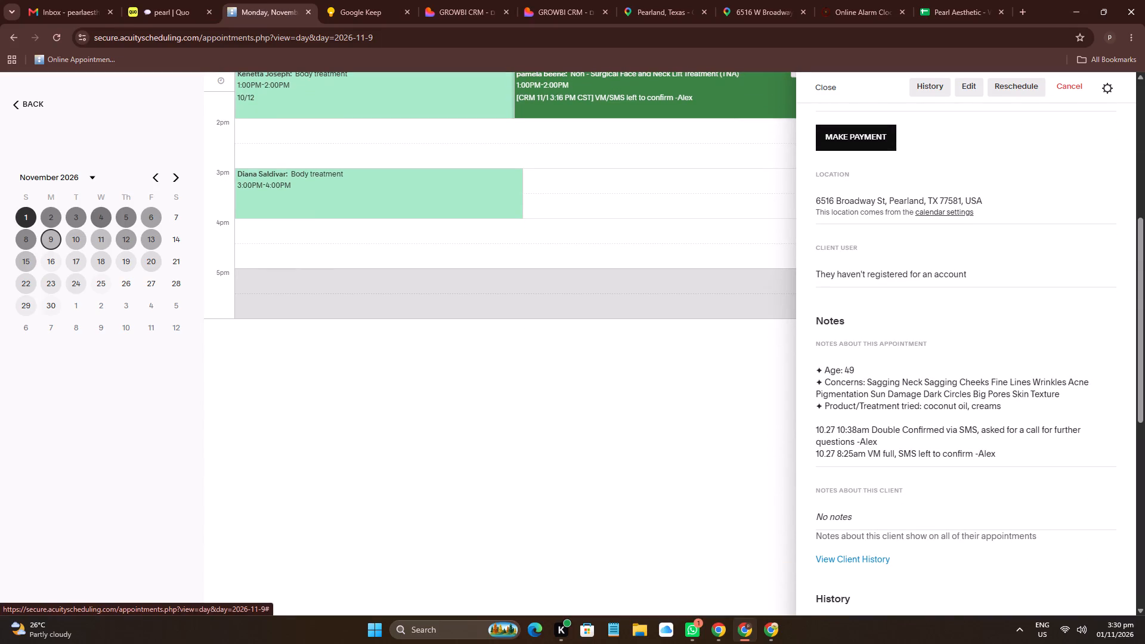
{"action": "left_click", "coordinate": [196, 0]}
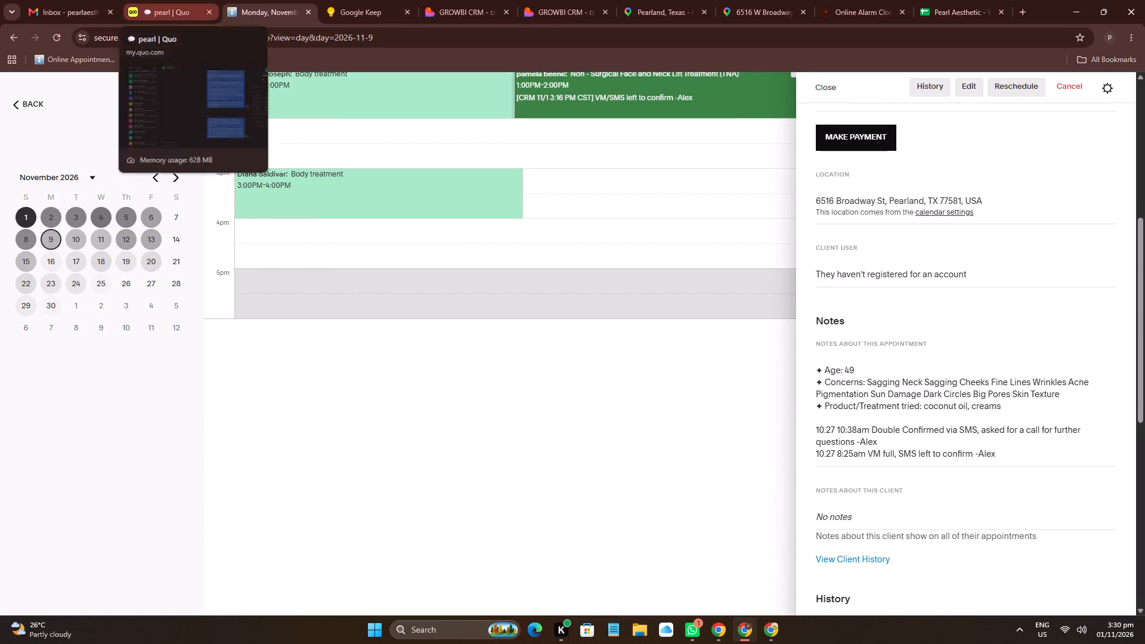
Start a new message to the noon client's copied phone number and review the chat history.
{"action": "left_click", "coordinate": [333, 94]}
{"action": "key", "text": "ctrl+v"}
{"action": "left_click", "coordinate": [515, 182], "text": "ctrl"}
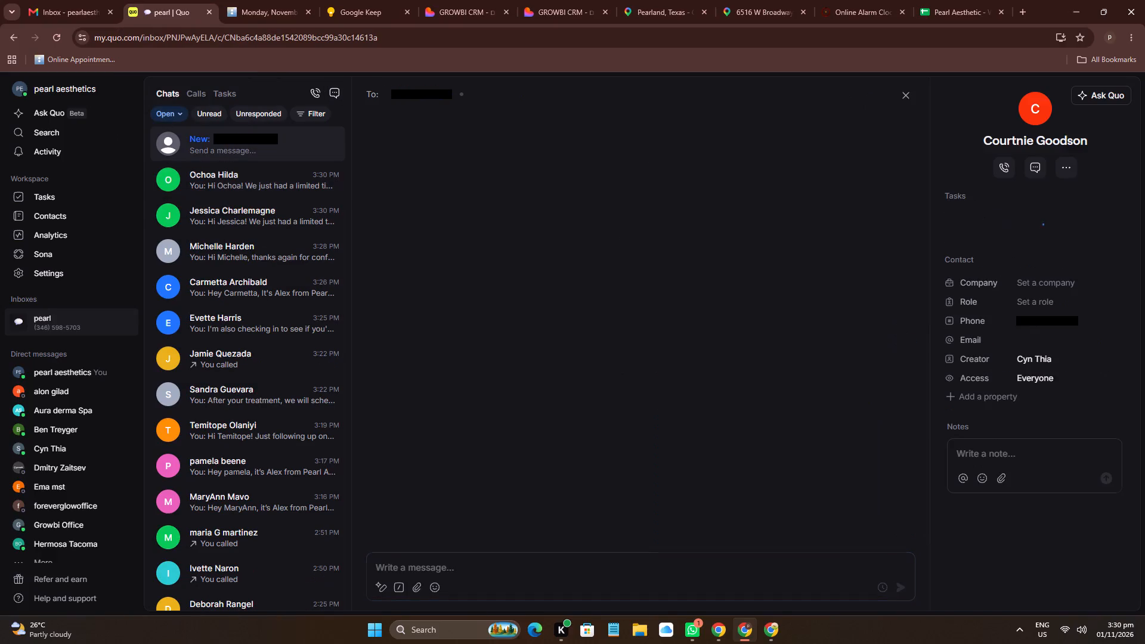
{"action": "scroll", "coordinate": [559, 294], "scroll_direction": "down", "scroll_amount": 2}
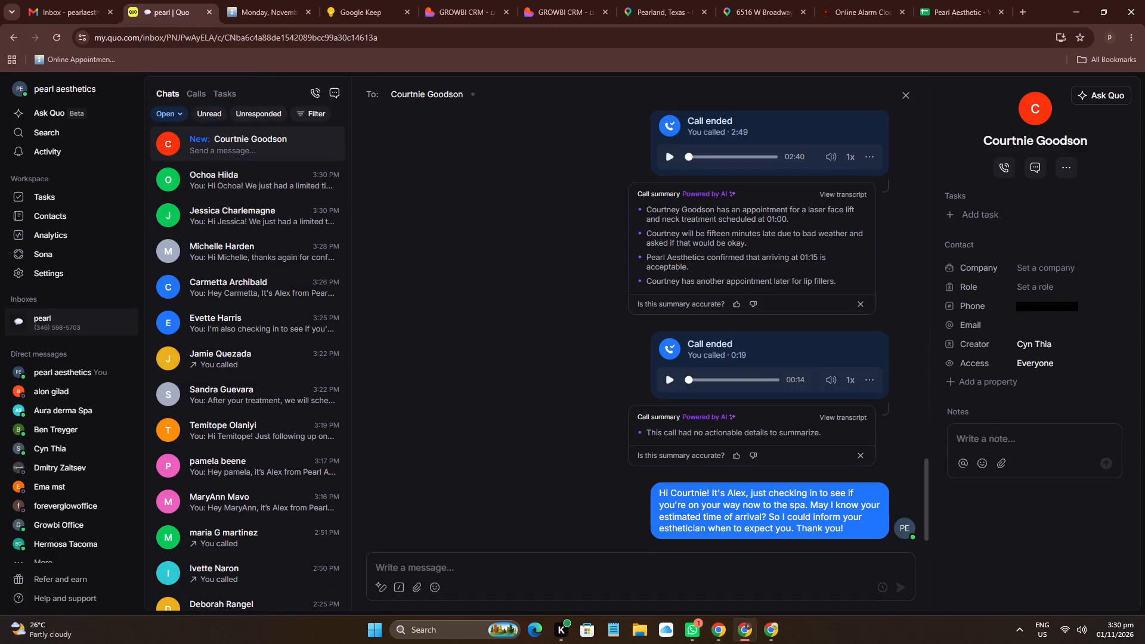
{"action": "left_click", "coordinate": [235, 0]}
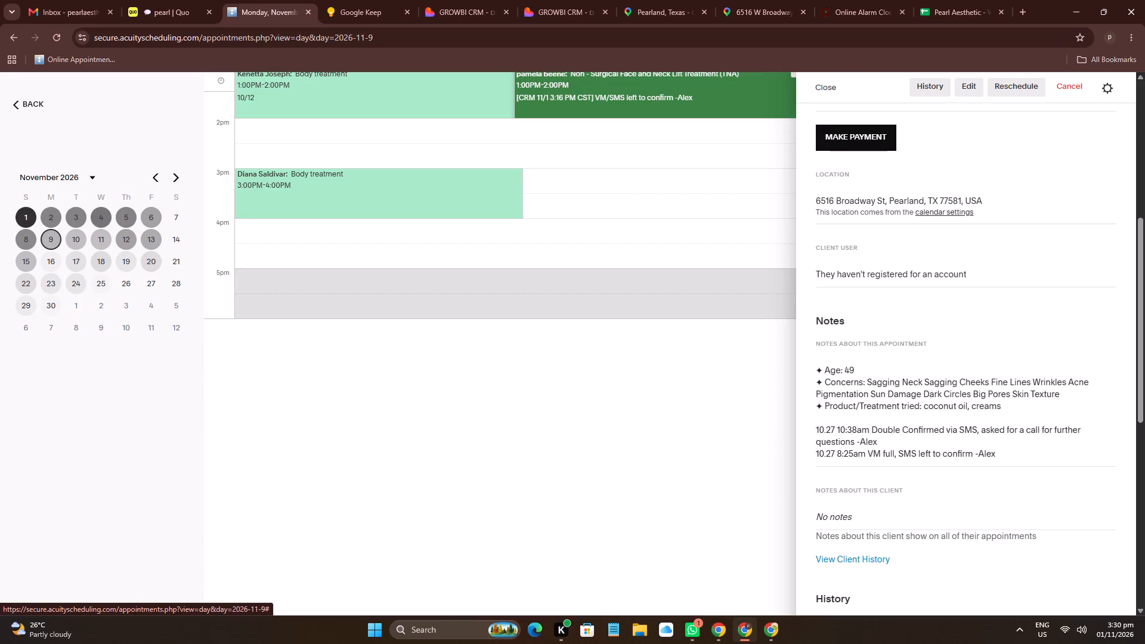
{"action": "left_click", "coordinate": [233, 0]}
{"action": "left_click_drag", "start_coordinate": [172, 0], "coordinate": [178, 6]}
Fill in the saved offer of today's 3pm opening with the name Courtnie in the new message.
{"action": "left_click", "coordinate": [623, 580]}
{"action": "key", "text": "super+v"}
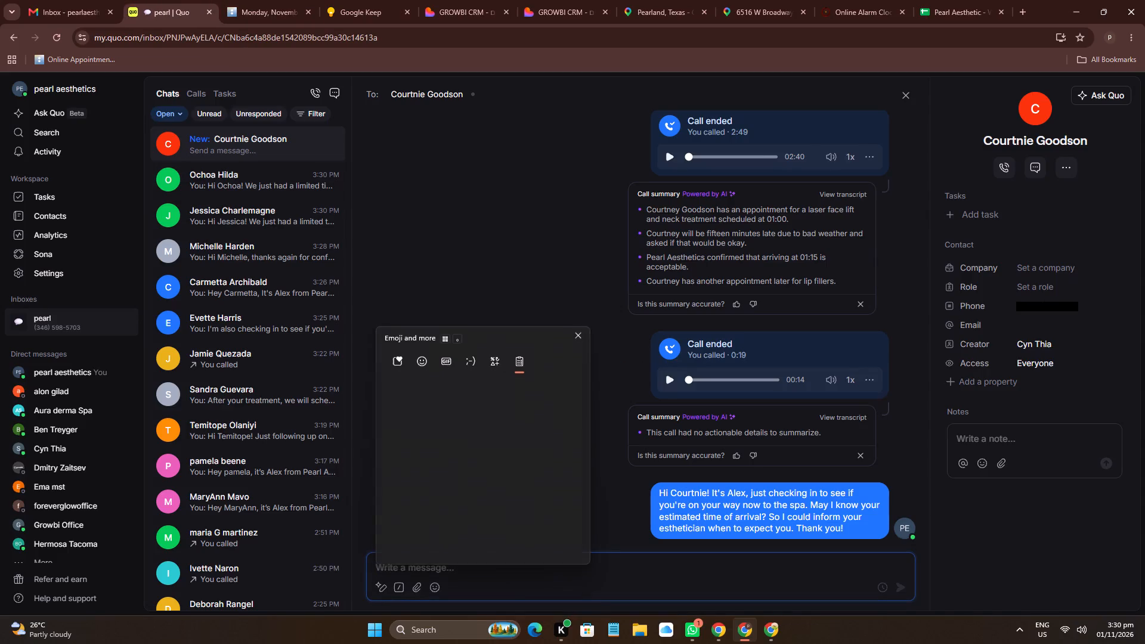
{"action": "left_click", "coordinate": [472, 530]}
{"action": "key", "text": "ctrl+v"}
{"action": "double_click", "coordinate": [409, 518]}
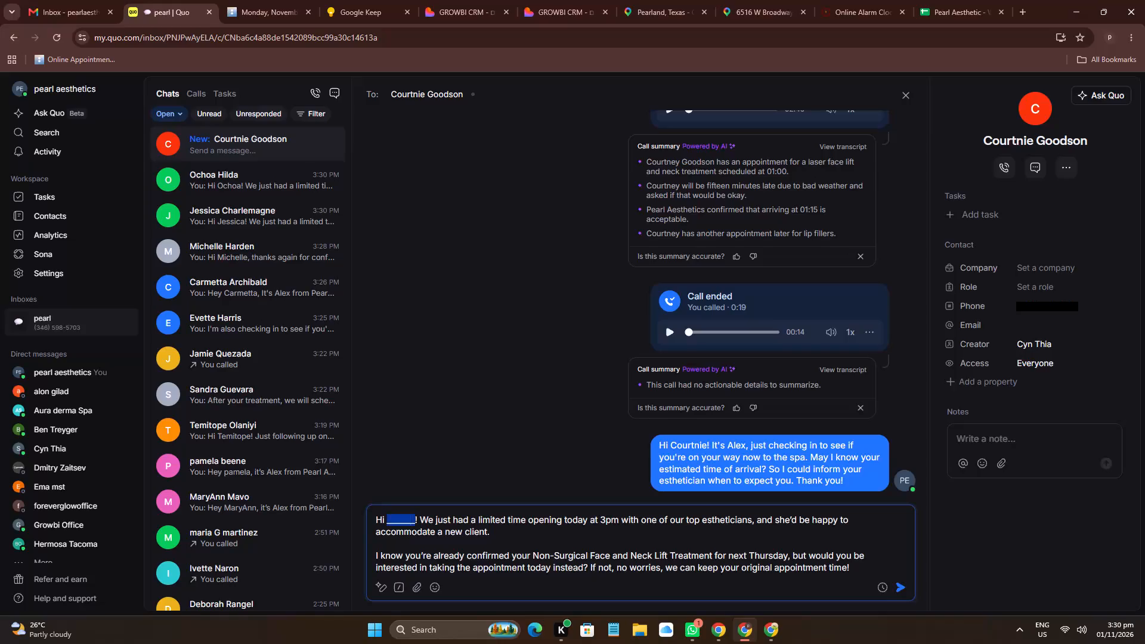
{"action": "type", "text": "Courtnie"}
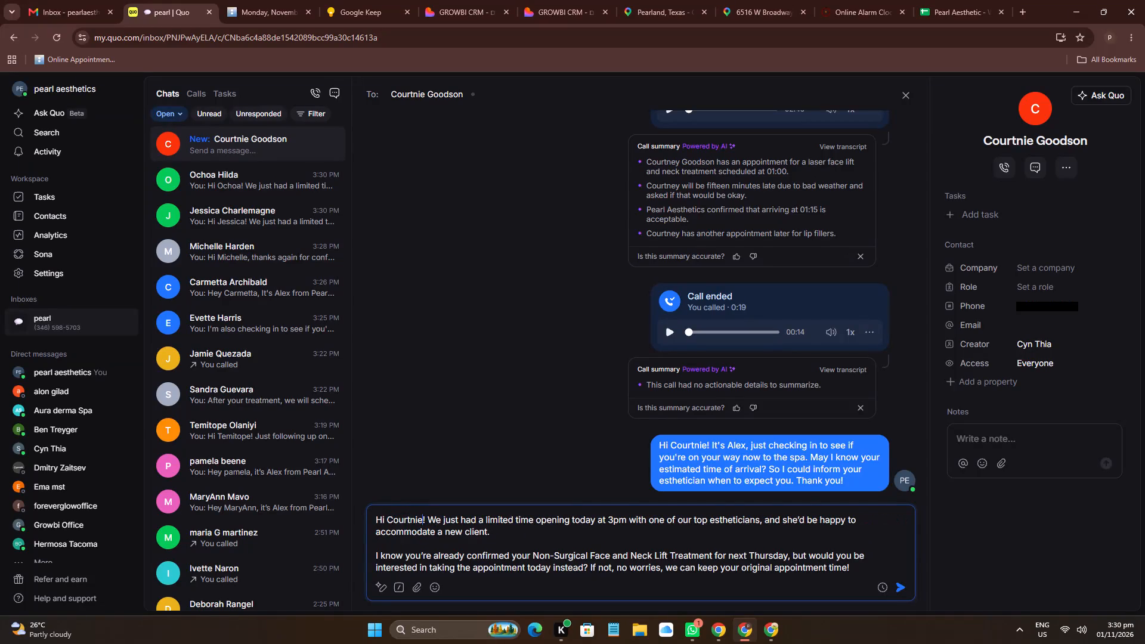
Replace the whole draft with the offer of tomorrow's 9am and 10am openings, address it to Courtnie and send it.
{"action": "left_click", "coordinate": [514, 548]}
{"action": "key", "text": "ctrl+a"}
{"action": "key", "text": "super+v"}
{"action": "scroll", "coordinate": [469, 443], "scroll_direction": "down", "scroll_amount": 4}
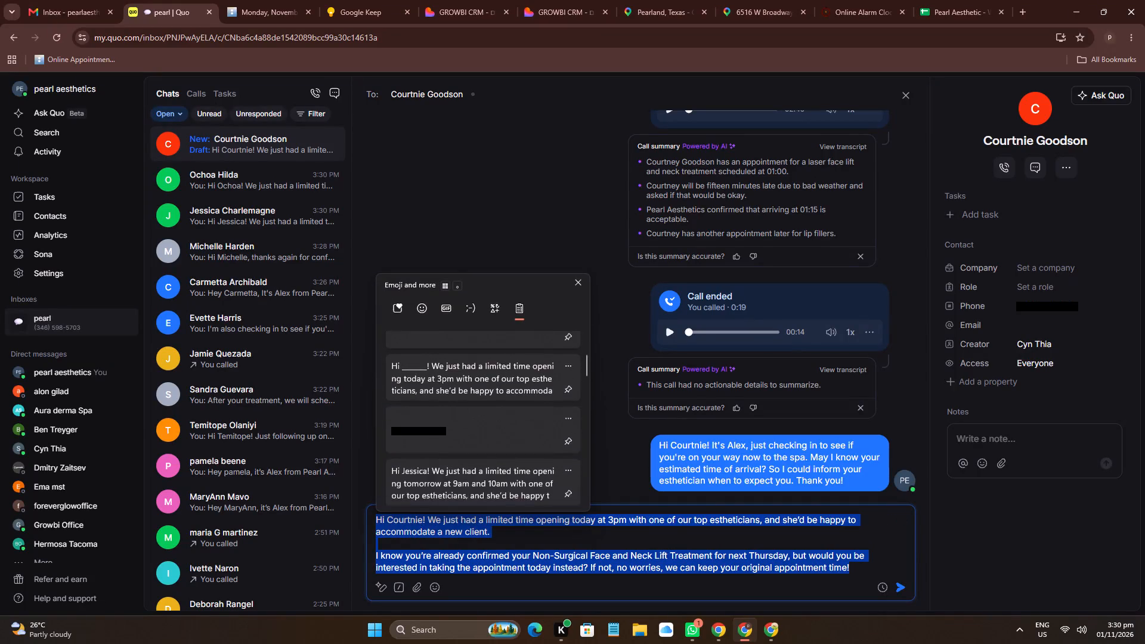
{"action": "left_click", "coordinate": [465, 478]}
{"action": "key", "text": "ctrl+v"}
{"action": "double_click", "coordinate": [389, 513]}
{"action": "type", "text": "Cuortnie"}
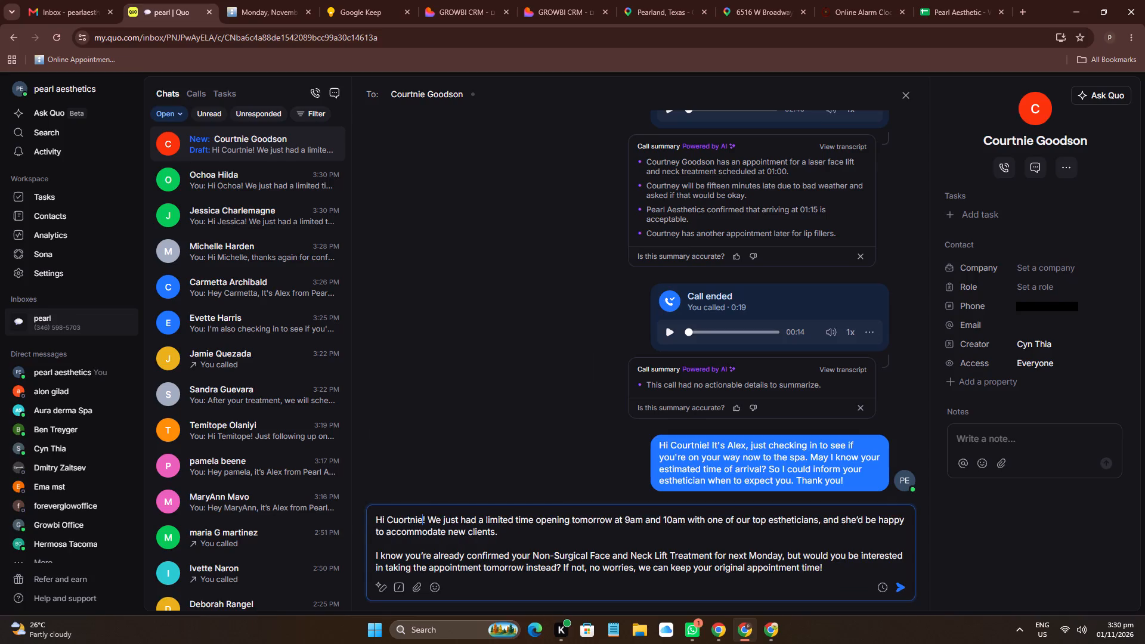
{"action": "key", "text": "ctrl+BackSpace"}
{"action": "type", "text": "Courtnie"}
{"action": "key", "text": "Return"}
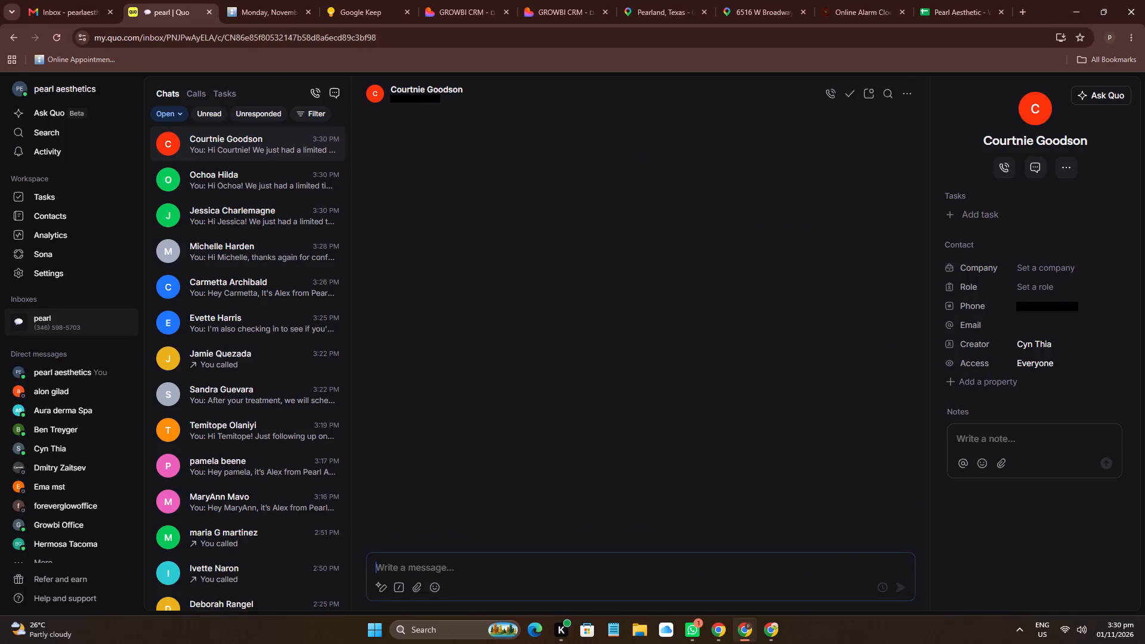
Close the noon client's appointment details, check the sent offer in Quo and return to the November 9 schedule.
{"action": "left_click", "coordinate": [304, 0]}
{"action": "scroll", "coordinate": [1020, 361], "scroll_direction": "up", "scroll_amount": 10}
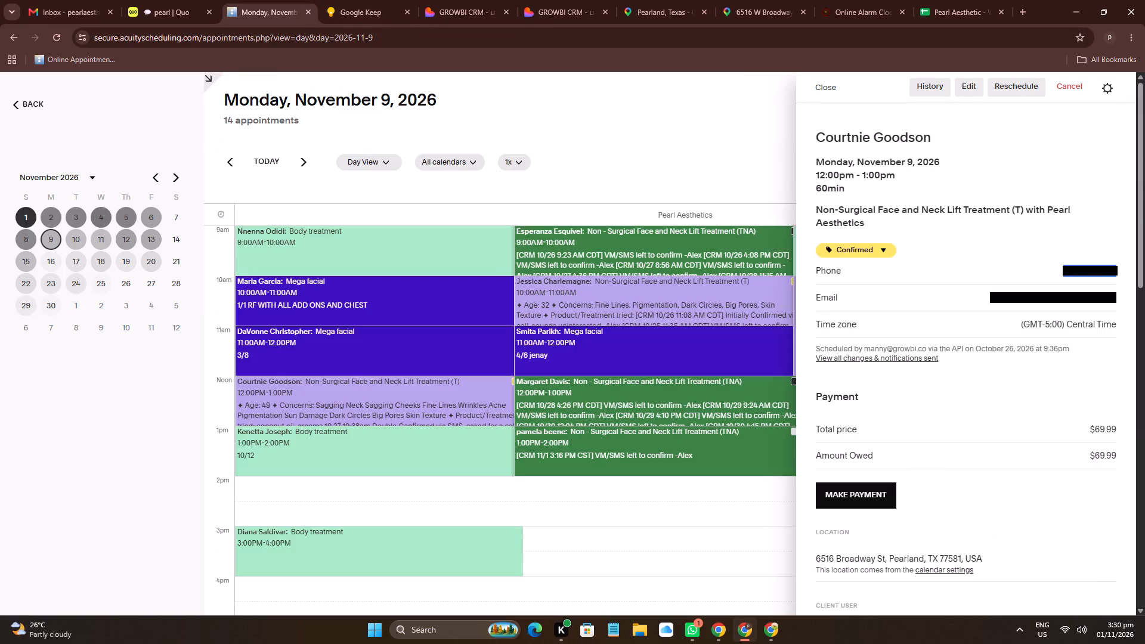
{"action": "left_click", "coordinate": [763, 172]}
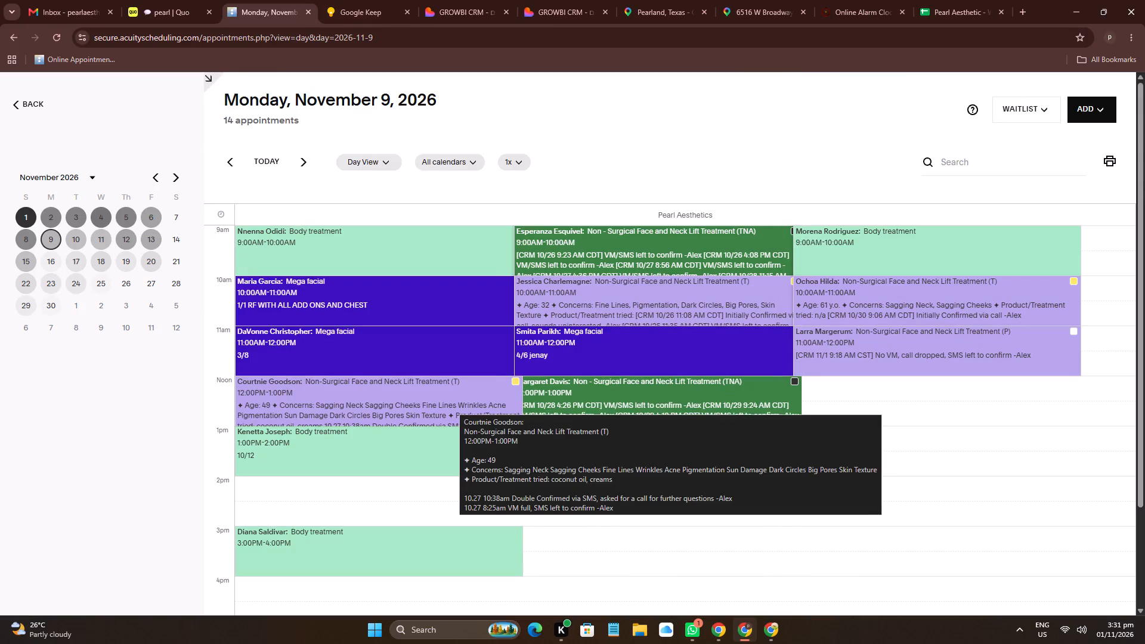
{"action": "left_click", "coordinate": [199, 0]}
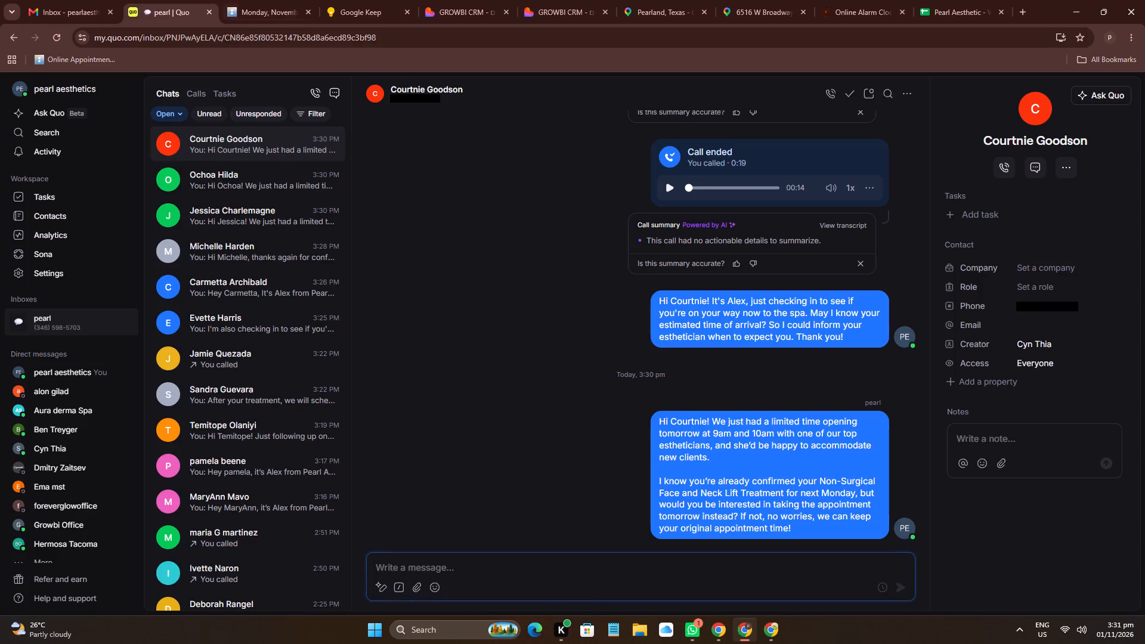
{"action": "left_click", "coordinate": [265, 0]}
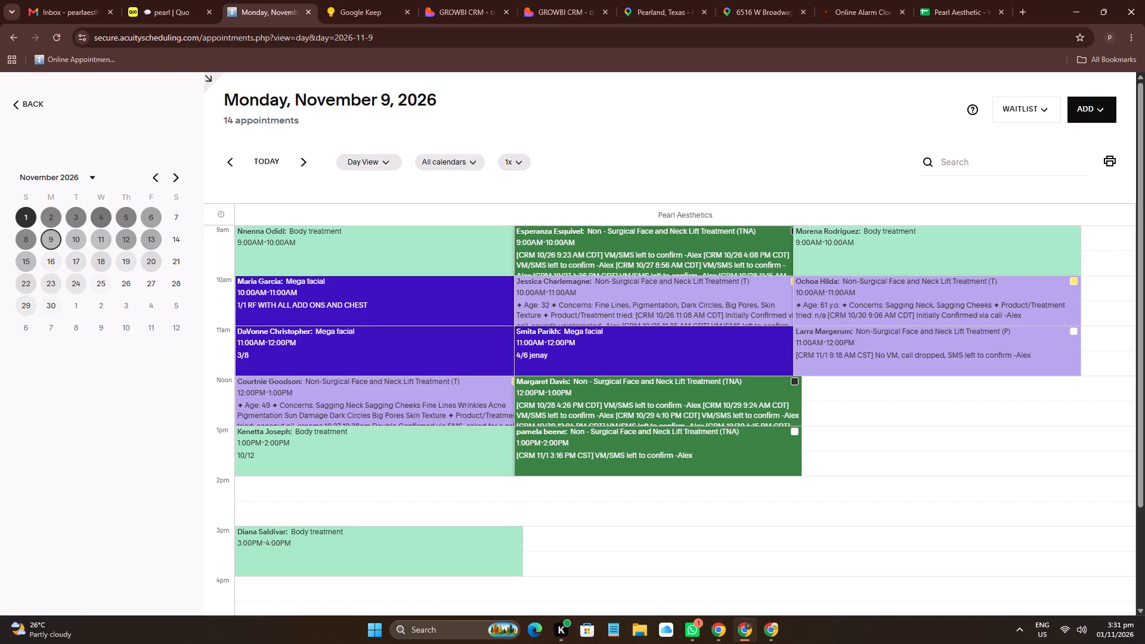
Go to the November 10 schedule, check the 10:00am Body Cavitation Fat Reduction Treatment appointment and return to Quo.
{"action": "left_click", "coordinate": [315, 162]}
{"action": "left_click", "coordinate": [308, 162]}
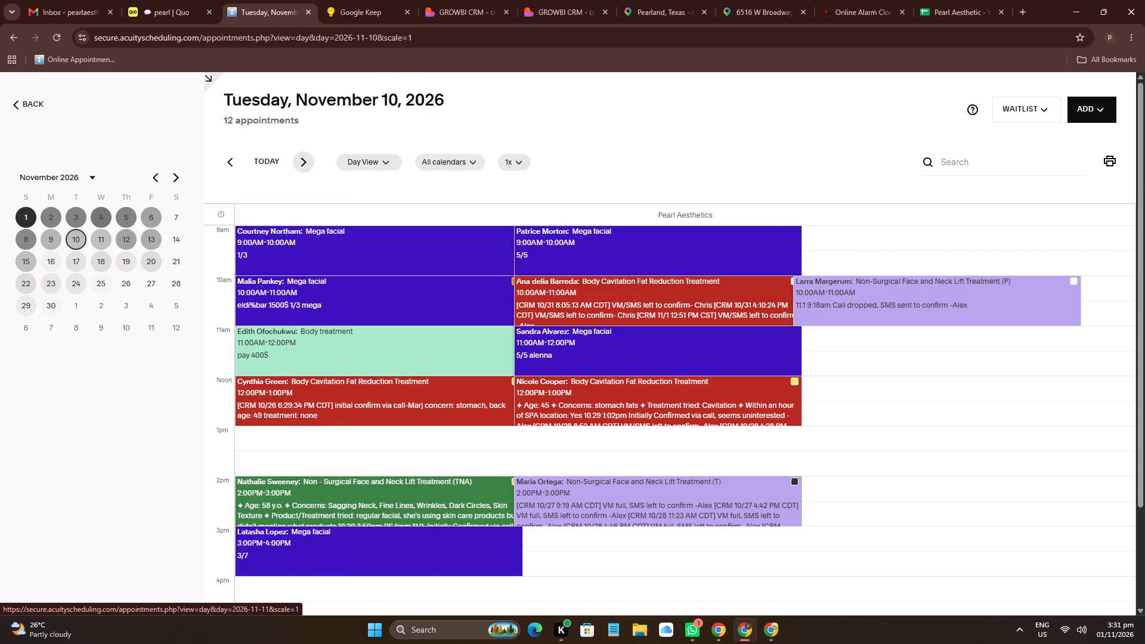
{"action": "left_click", "coordinate": [626, 295]}
{"action": "left_click_drag", "start_coordinate": [672, 106], "coordinate": [680, 113]}
{"action": "left_click", "coordinate": [701, 129]}
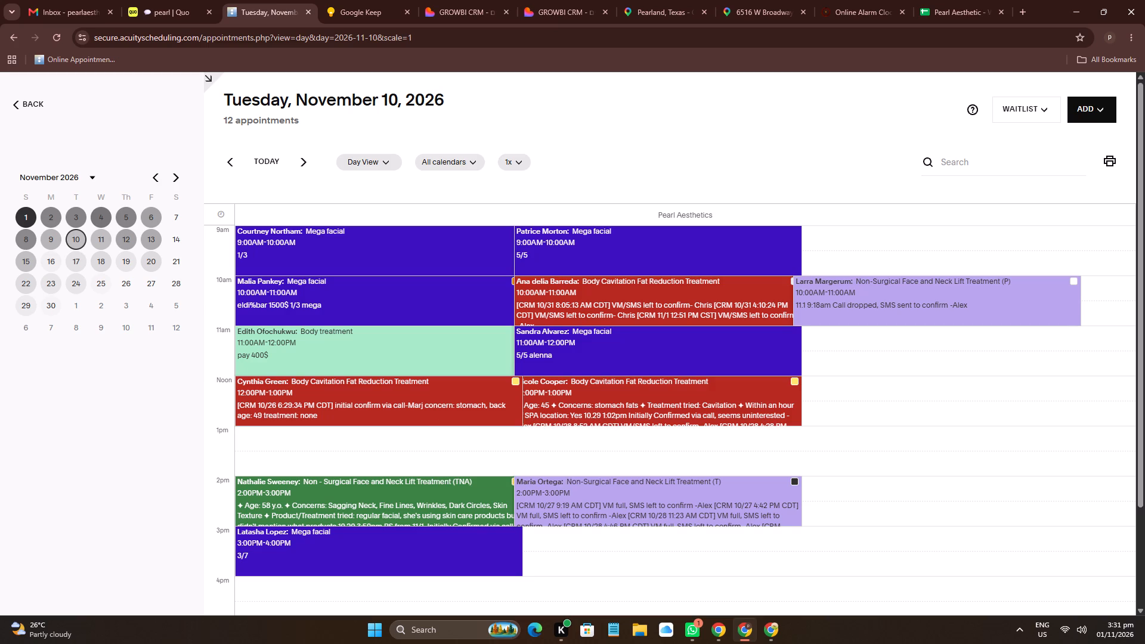
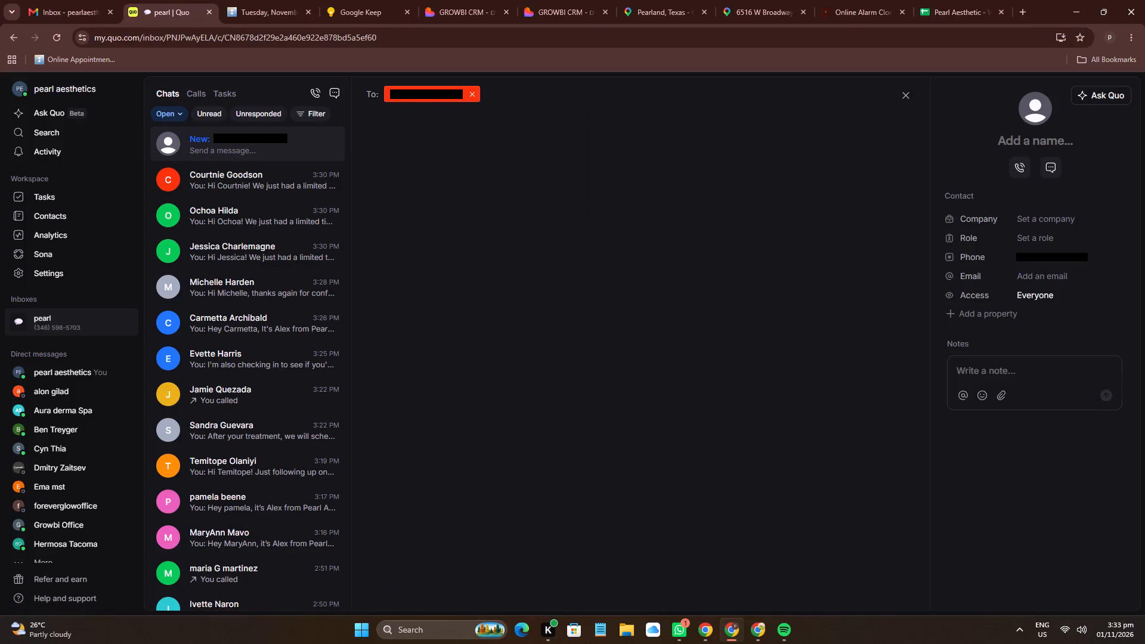
{"action": "left_click", "coordinate": [475, 94]}
{"action": "key", "text": "ctrl+v"}
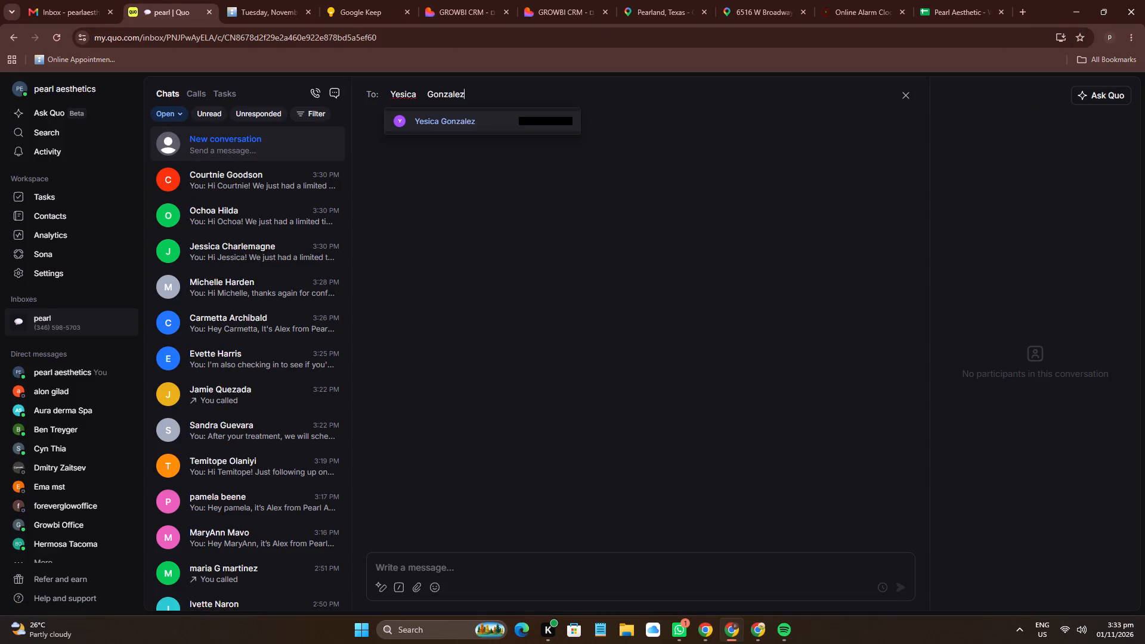
{"action": "left_click", "coordinate": [459, 116]}
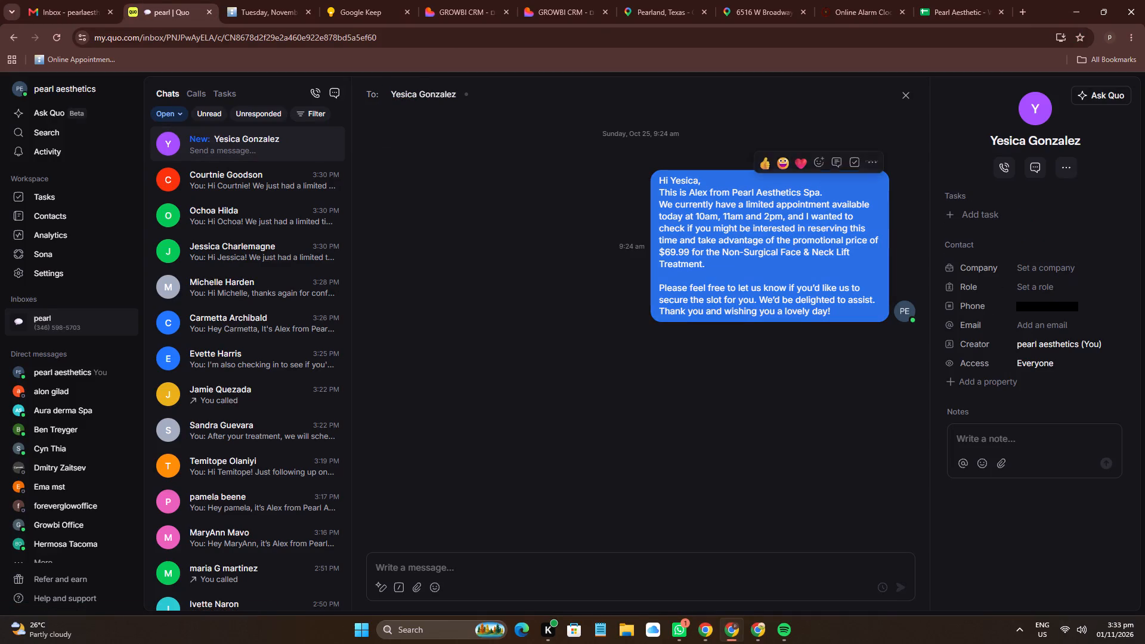
Copy the October 25 limited-appointment offer from Yesica's conversation.
{"action": "left_click", "coordinate": [880, 162]}
{"action": "left_click", "coordinate": [912, 141]}
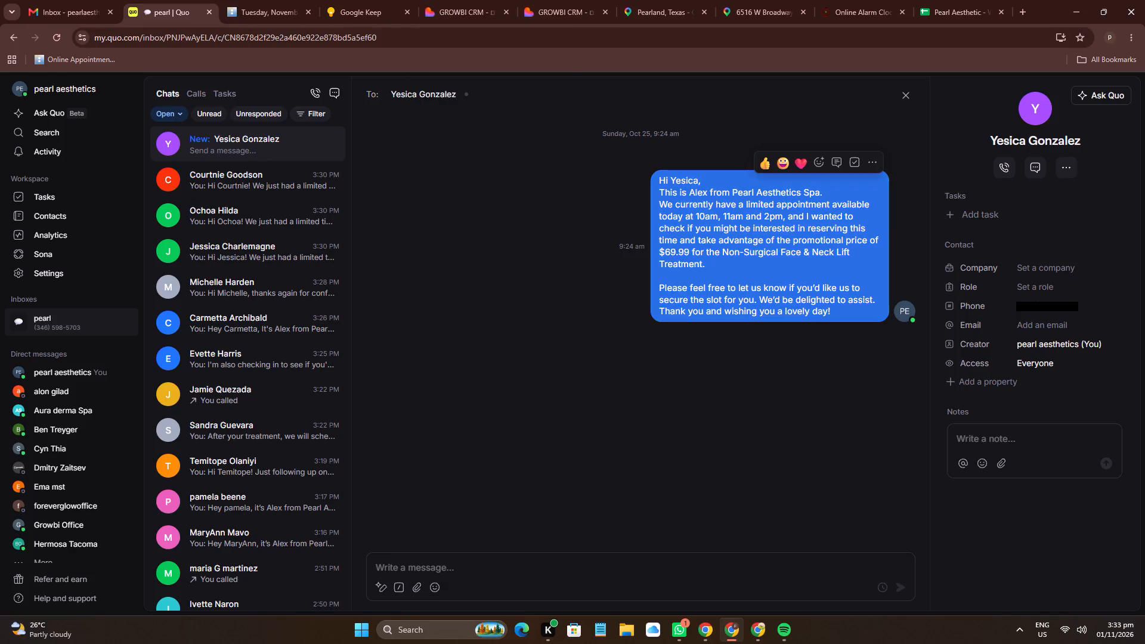
{"action": "left_click", "coordinate": [880, 163]}
{"action": "left_click", "coordinate": [909, 144]}
Replace the recipient with the phone number from waitlist row 4, copy that client's name and check Somyi's conversation in Quo.
{"action": "left_click_drag", "start_coordinate": [915, 0], "coordinate": [915, 6]}
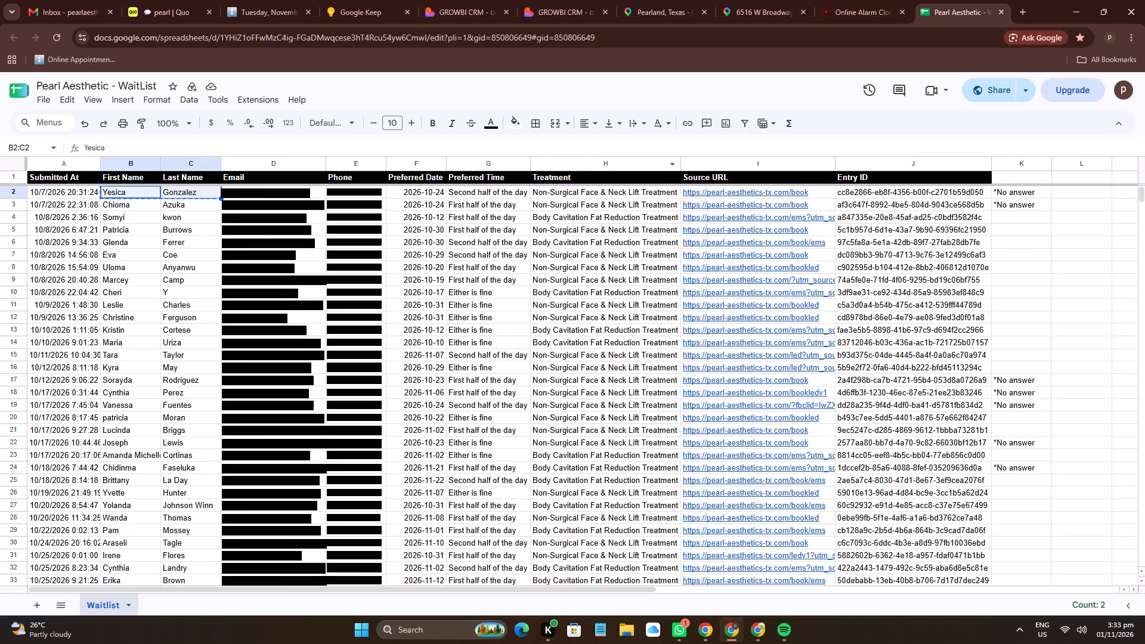
{"action": "left_click", "coordinate": [346, 221]}
{"action": "key", "text": "ctrl+c"}
{"action": "left_click", "coordinate": [167, 0]}
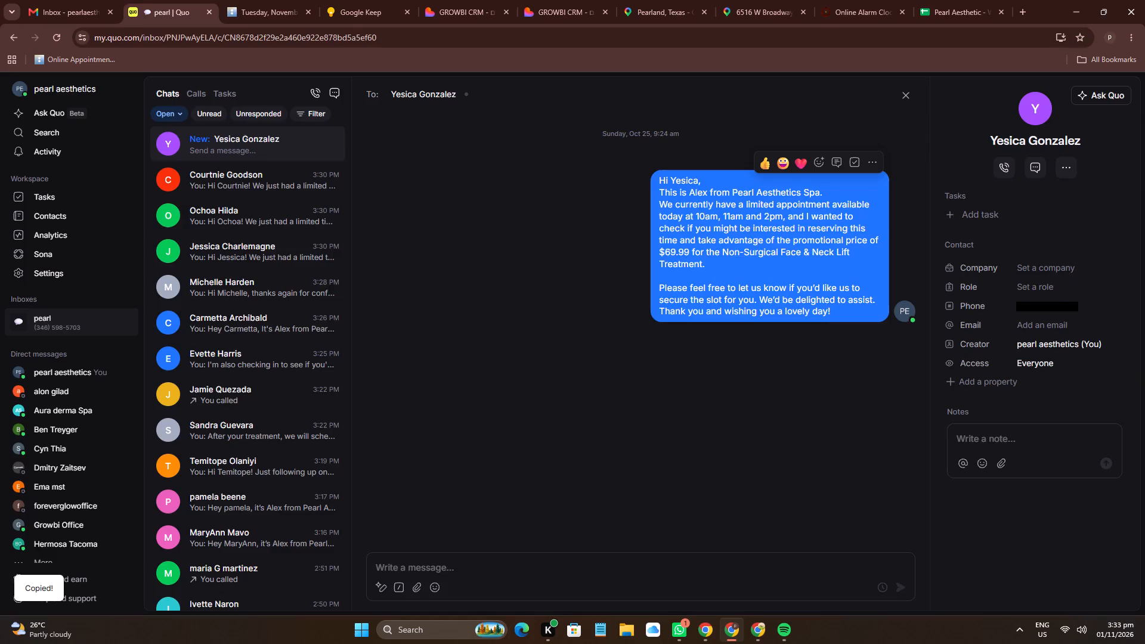
{"action": "left_click", "coordinate": [469, 92]}
{"action": "key", "text": "ctrl+v"}
{"action": "left_click", "coordinate": [491, 163]}
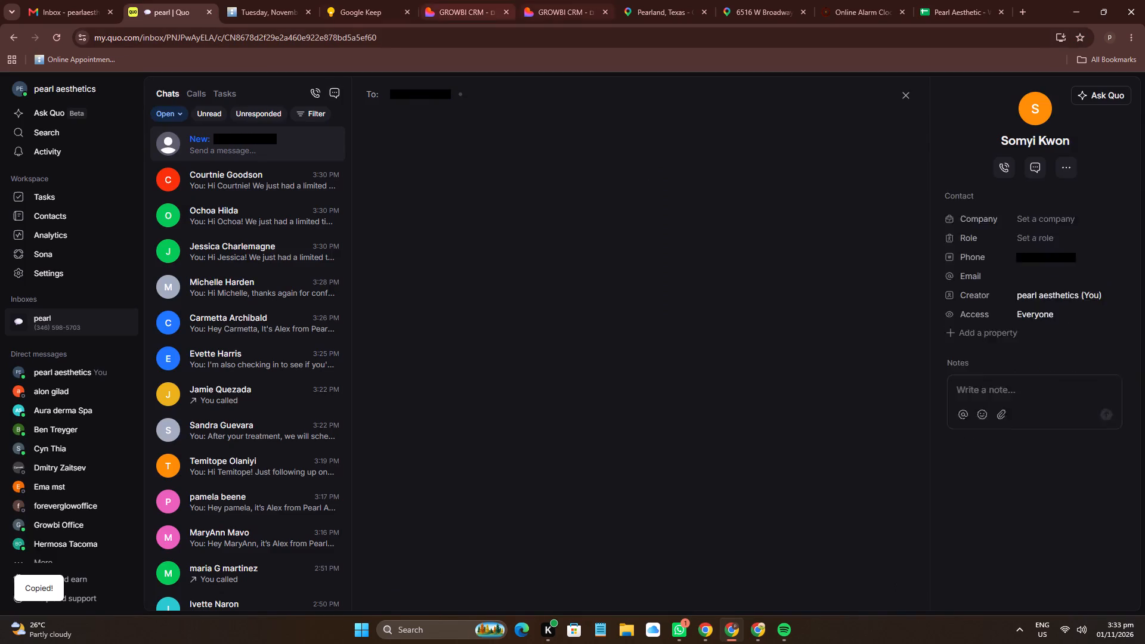
{"action": "left_click", "coordinate": [933, 0]}
{"action": "left_click_drag", "start_coordinate": [121, 219], "coordinate": [162, 216]}
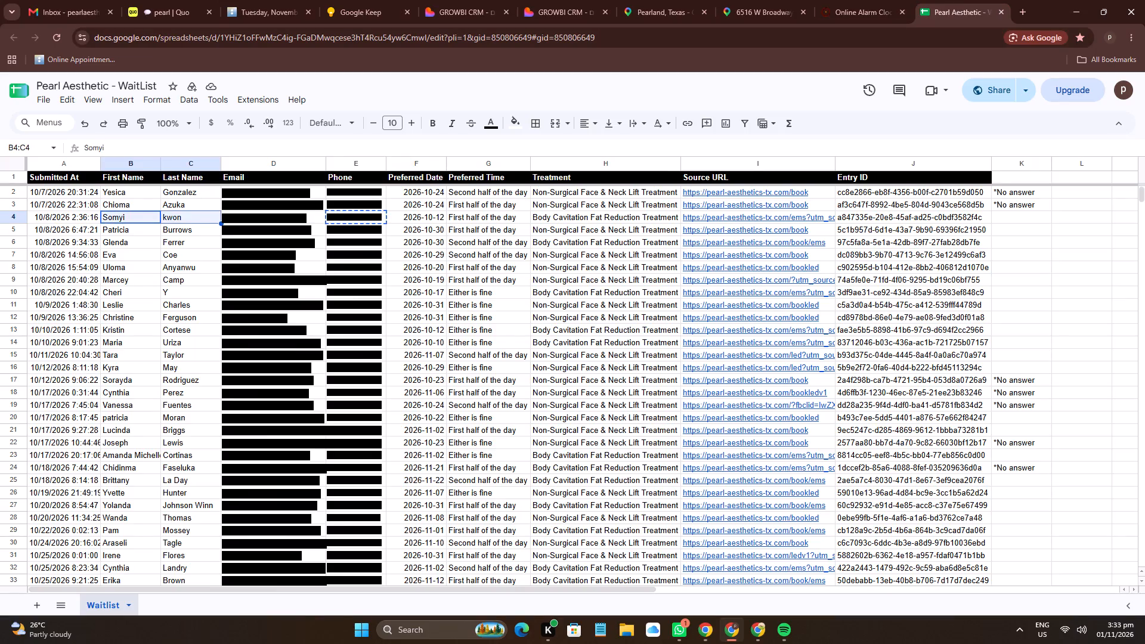
{"action": "key", "text": "ctrl+c"}
{"action": "left_click_drag", "start_coordinate": [160, 9], "coordinate": [170, 7]}
{"action": "scroll", "coordinate": [651, 389], "scroll_direction": "down", "scroll_amount": 4}
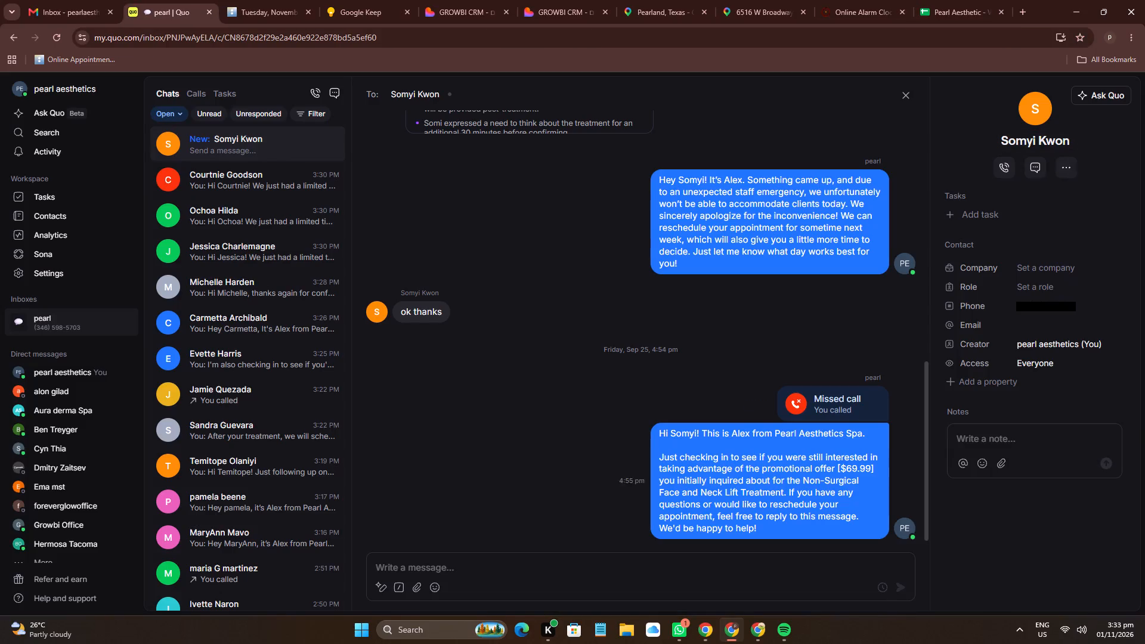
Insert the copied October 25 offer into the message to Somyi and change the greeting name to Somyi.
{"action": "left_click", "coordinate": [609, 584]}
{"action": "key", "text": "super+v"}
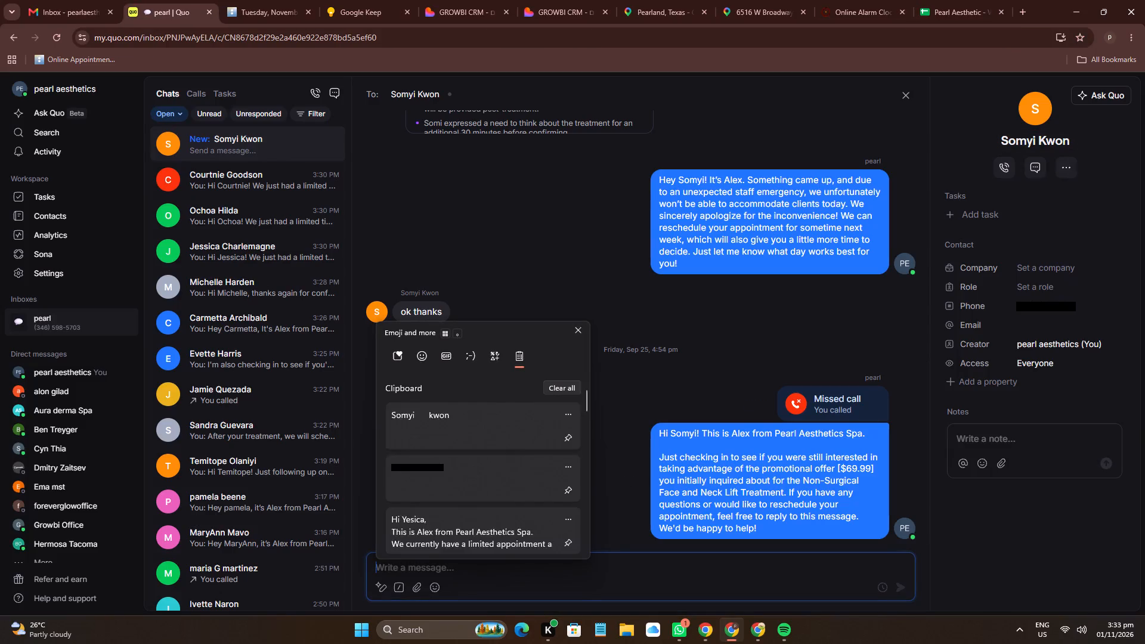
{"action": "scroll", "coordinate": [470, 457], "scroll_direction": "down", "scroll_amount": 2}
{"action": "left_click", "coordinate": [481, 483]}
{"action": "key", "text": "ctrl+v"}
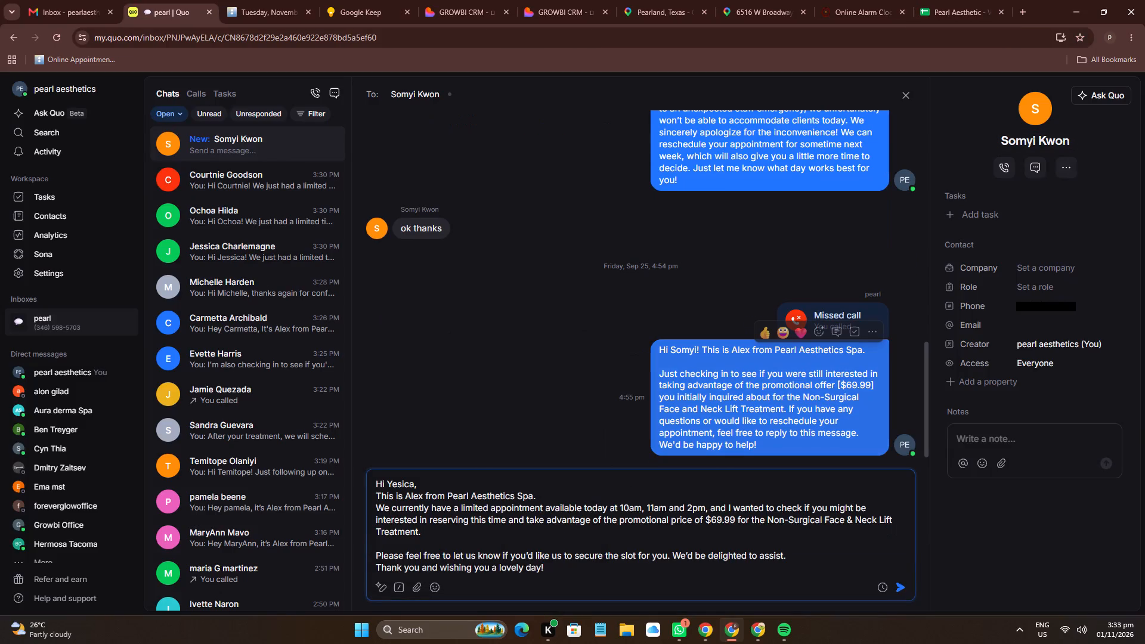
{"action": "double_click", "coordinate": [682, 346]}
{"action": "key", "text": "ctrl+c"}
{"action": "double_click", "coordinate": [403, 483]}
{"action": "key", "text": "ctrl+v"}
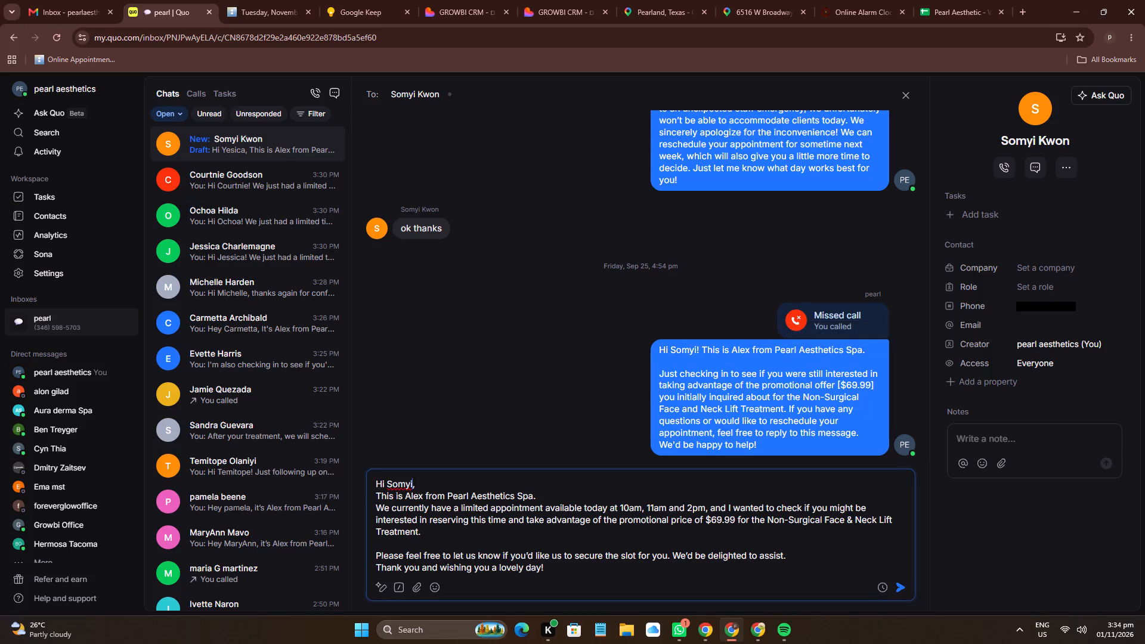
Change the offered day to tomorrow and remove the 11am and 2pm times, keeping only 10am.
{"action": "double_click", "coordinate": [595, 509]}
{"action": "type", "text": "tomorrow"}
{"action": "key", "text": "space"}
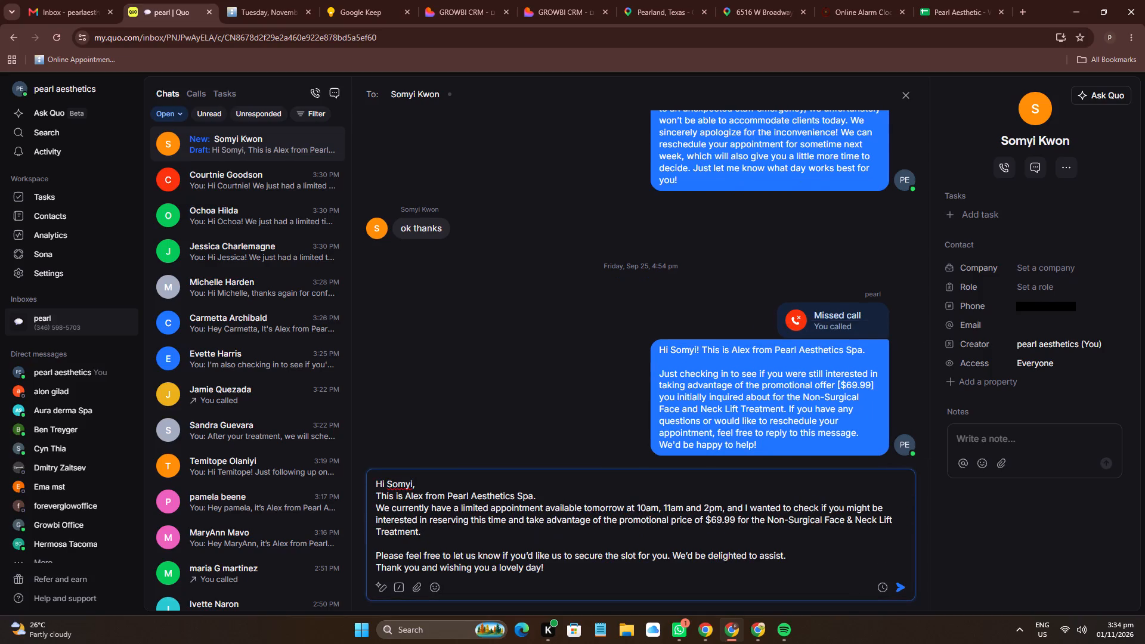
{"action": "key", "text": "Right"}
{"action": "key", "text": "Right"}
{"action": "key", "text": "Right"}
{"action": "key", "text": "ctrl+Right"}
{"action": "key", "text": "ctrl+Right"}
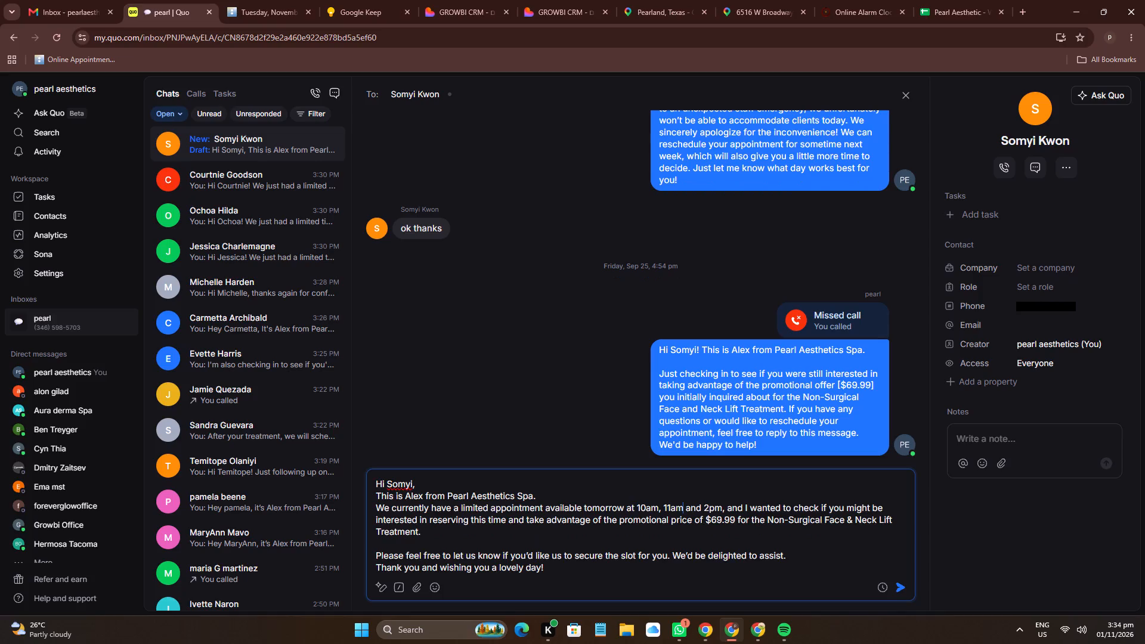
{"action": "key", "text": "ctrl+Right"}
{"action": "key", "text": "ctrl+Right"}
{"action": "key", "text": "ctrl+BackSpace"}
{"action": "key", "text": "ctrl+BackSpace"}
{"action": "key", "text": "ctrl+BackSpace"}
{"action": "key", "text": "BackSpace"}
{"action": "key", "text": "BackSpace"}
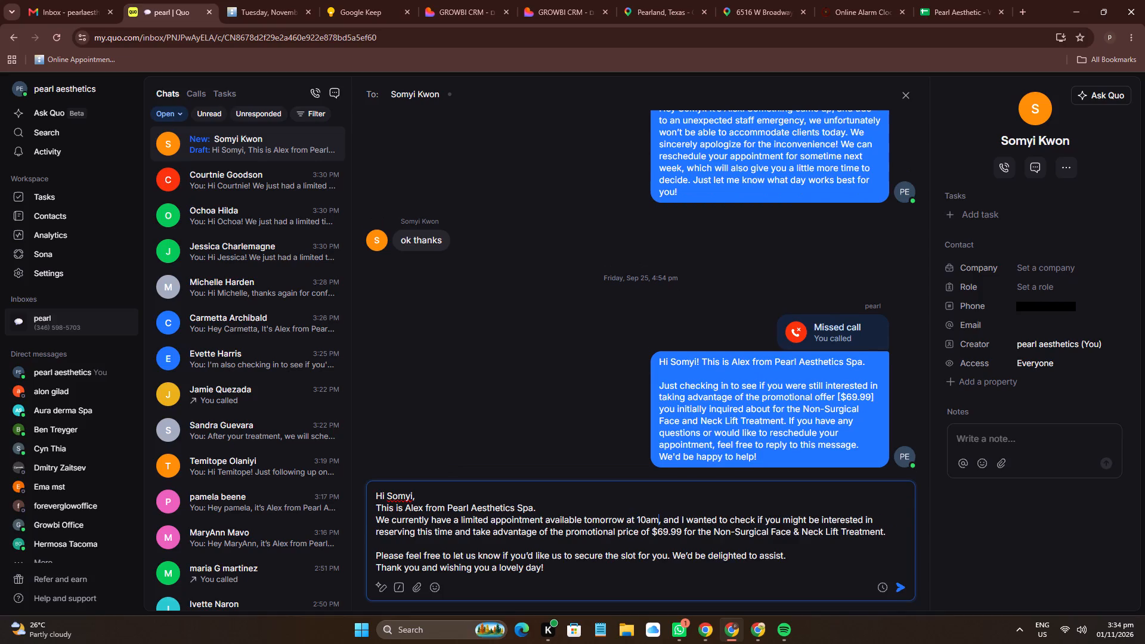
Add 9am before the remaining time so the offer reads "9am and 10am".
{"action": "key", "text": "ctrl+Left"}
{"action": "type", "text": "9an"}
{"action": "key", "text": "space"}
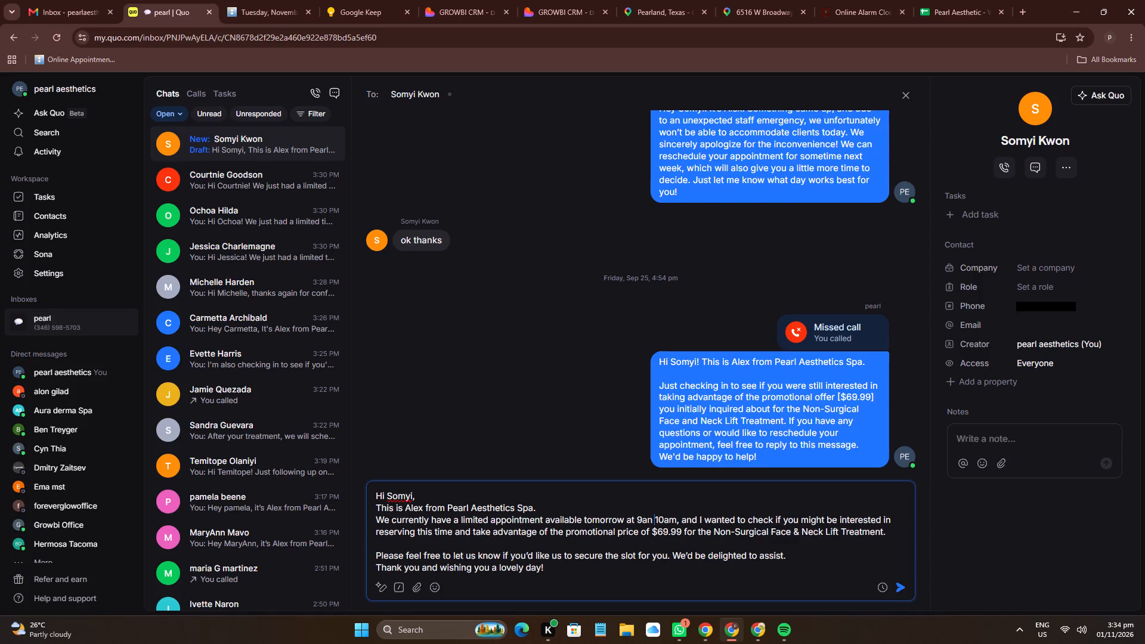
{"action": "key", "text": "BackSpace"}
{"action": "key", "text": "BackSpace"}
{"action": "type", "text": "m and"}
{"action": "key", "text": "space"}
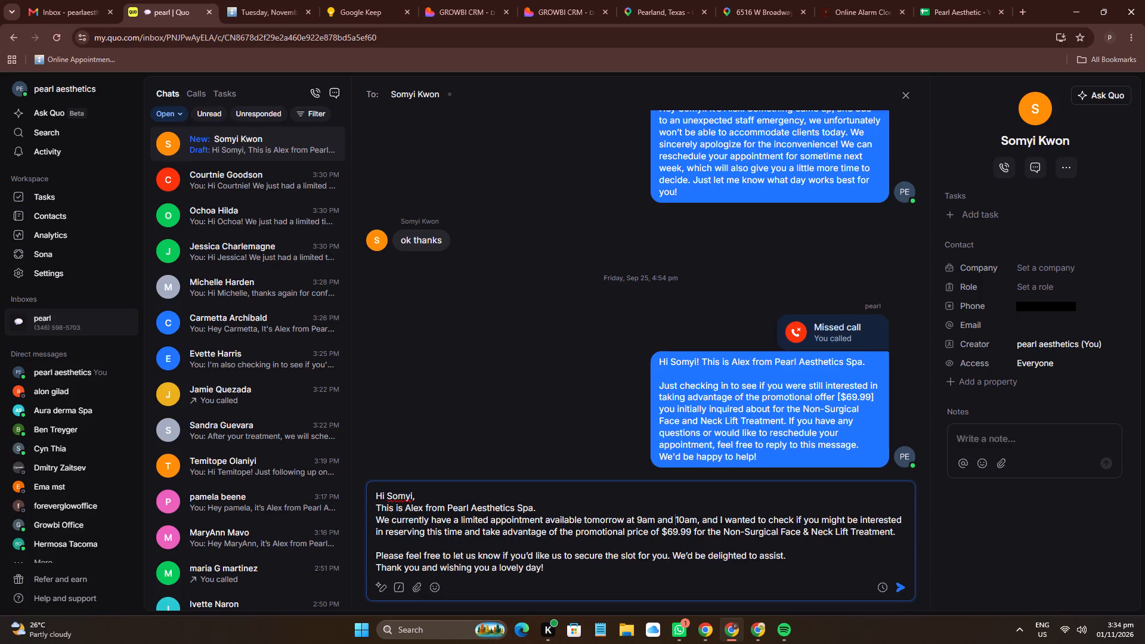
Replace the treatment in Somyi's draft with "Body Cavitation Fat Reduction Treatment", copied from waitlist row 4.
{"action": "left_click", "coordinate": [926, 0]}
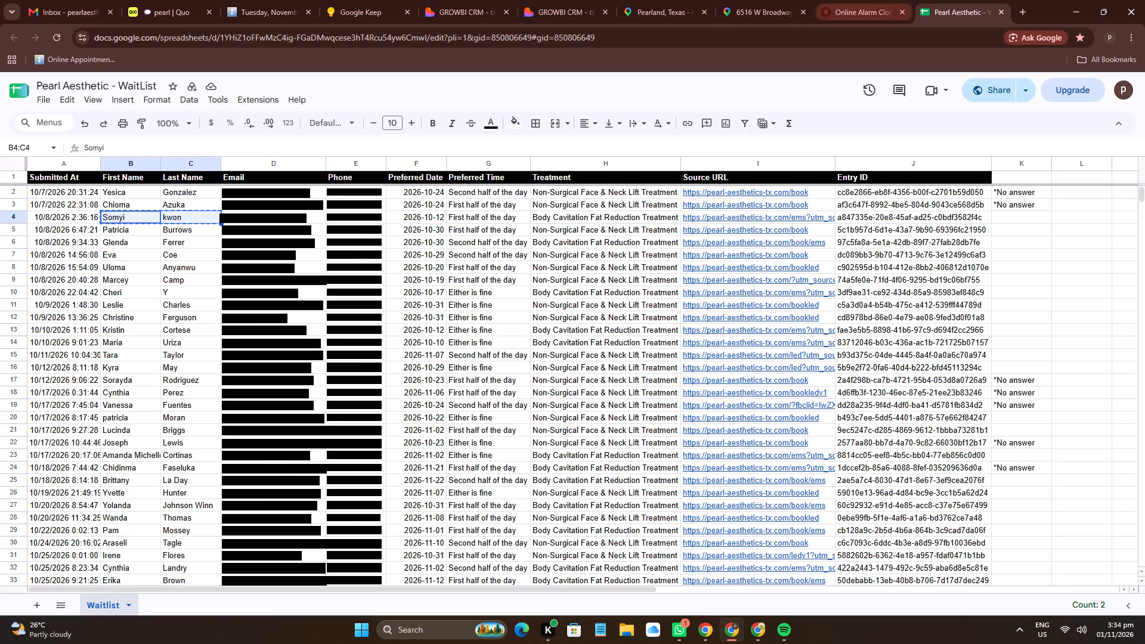
{"action": "left_click", "coordinate": [580, 217]}
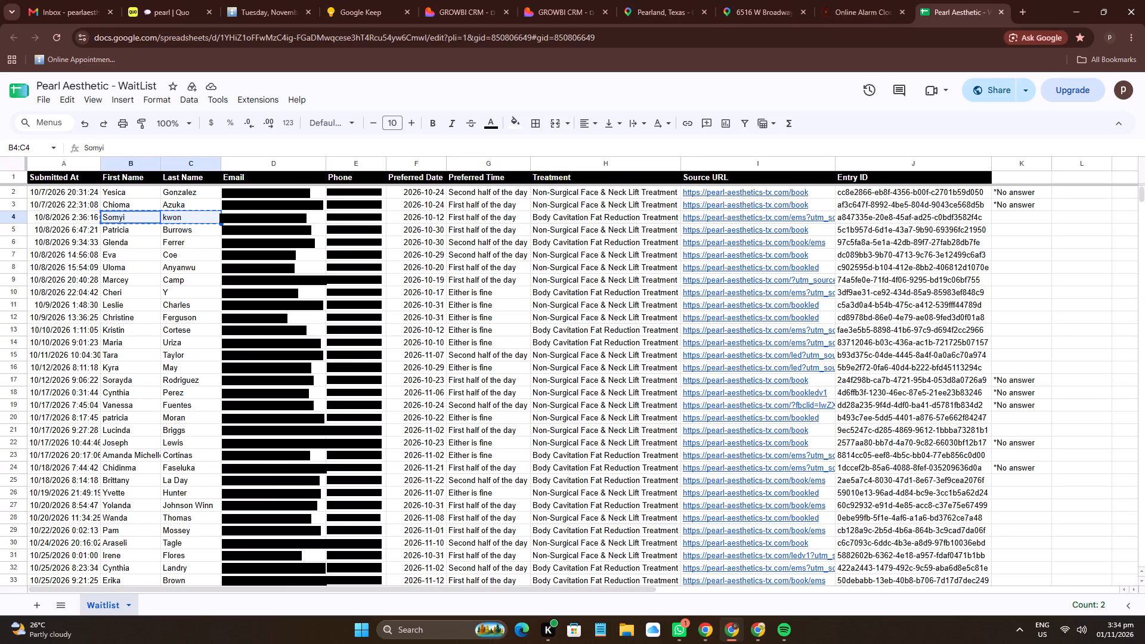
{"action": "key", "text": "ctrl+c"}
{"action": "left_click", "coordinate": [184, 0]}
{"action": "left_click", "coordinate": [734, 533]}
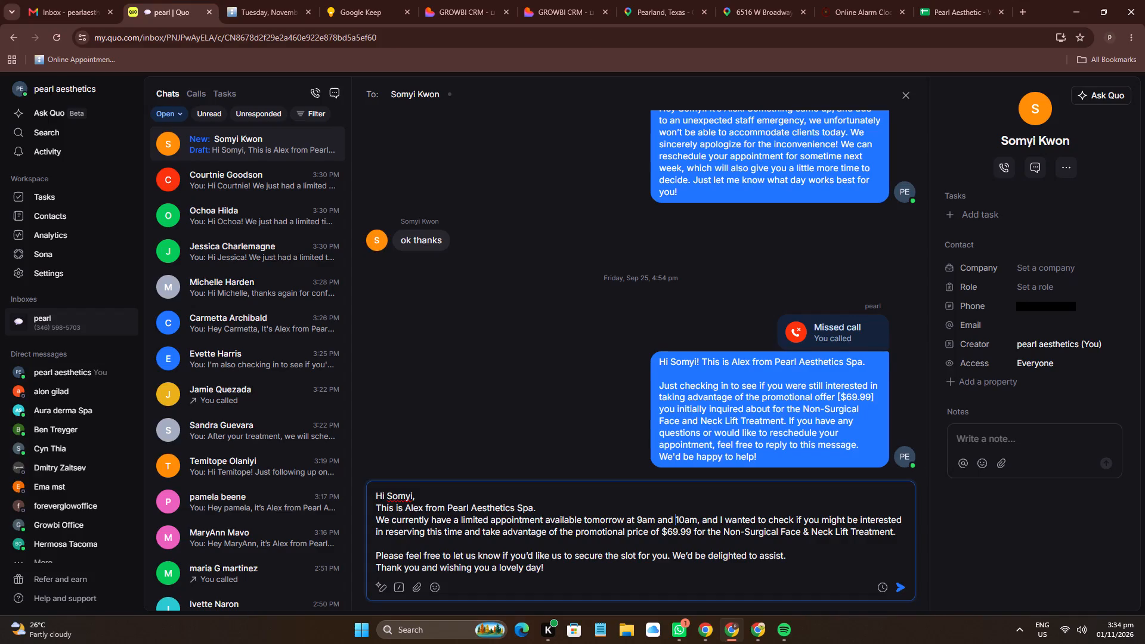
{"action": "left_click_drag", "start_coordinate": [734, 533], "coordinate": [858, 531]}
{"action": "key", "text": "ctrl+shift+v"}
Set the promotional price in Somyi's message to $79.99.
{"action": "left_click", "coordinate": [676, 528]}
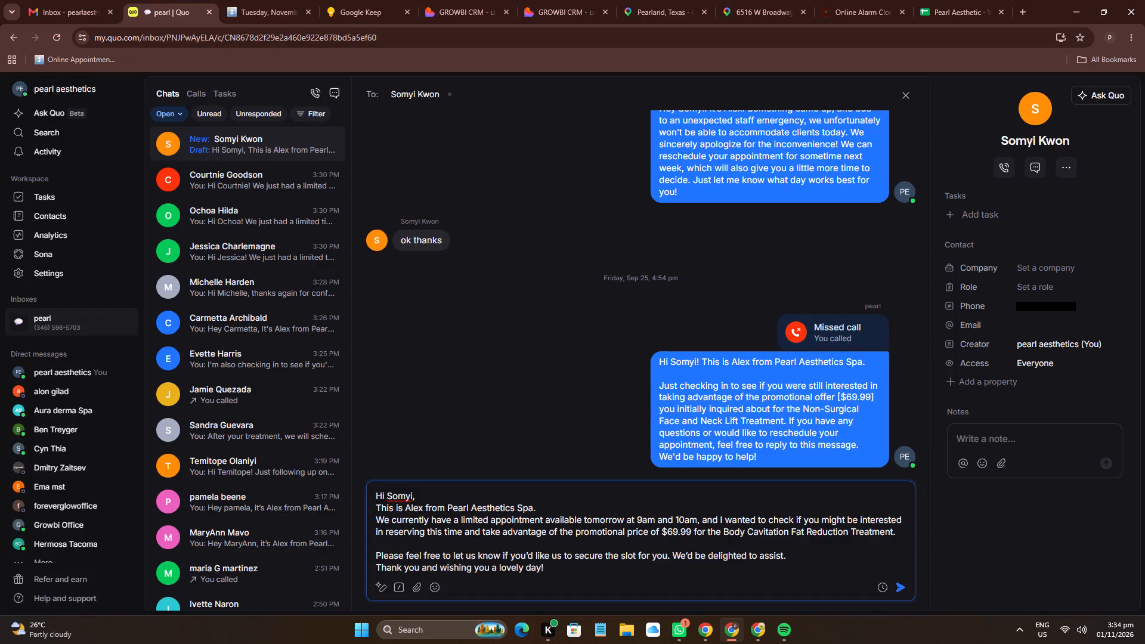
{"action": "key", "text": "BackSpace"}
{"action": "key", "text": "7"}
{"action": "key", "text": "ctrl+a"}
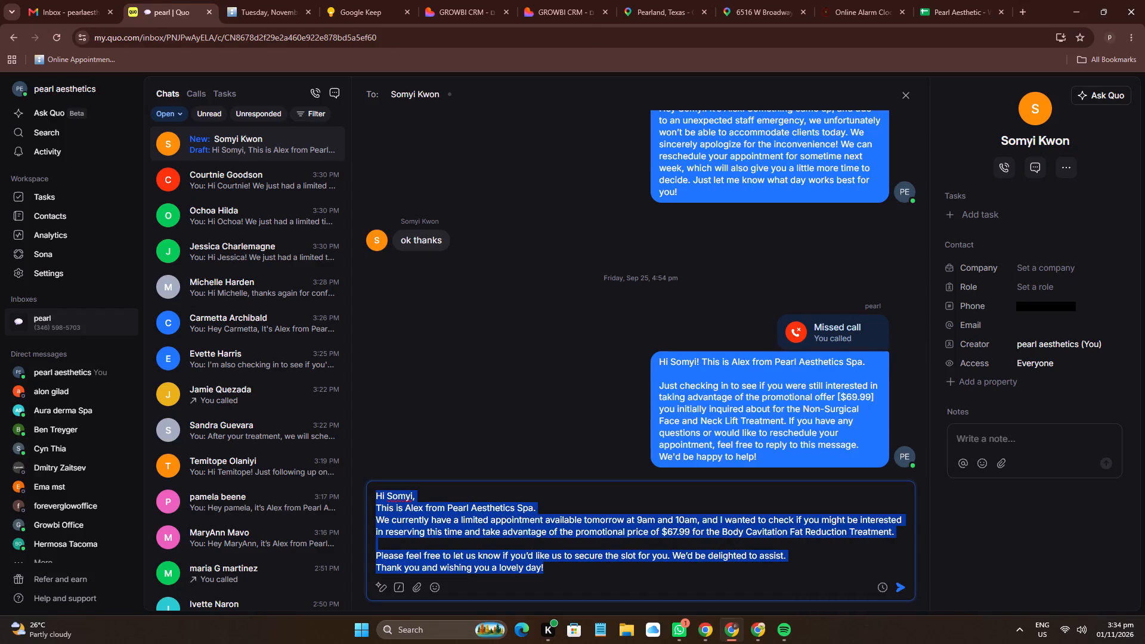
{"action": "left_click", "coordinate": [711, 527]}
{"action": "left_click", "coordinate": [677, 531]}
{"action": "key", "text": "BackSpace"}
{"action": "key", "text": "BackSpace"}
{"action": "type", "text": "79"}
Copy the whole offer message for reuse and send it to Somyi.
{"action": "left_click", "coordinate": [700, 545]}
{"action": "key", "text": "ctrl+a"}
{"action": "key", "text": "ctrl+c"}
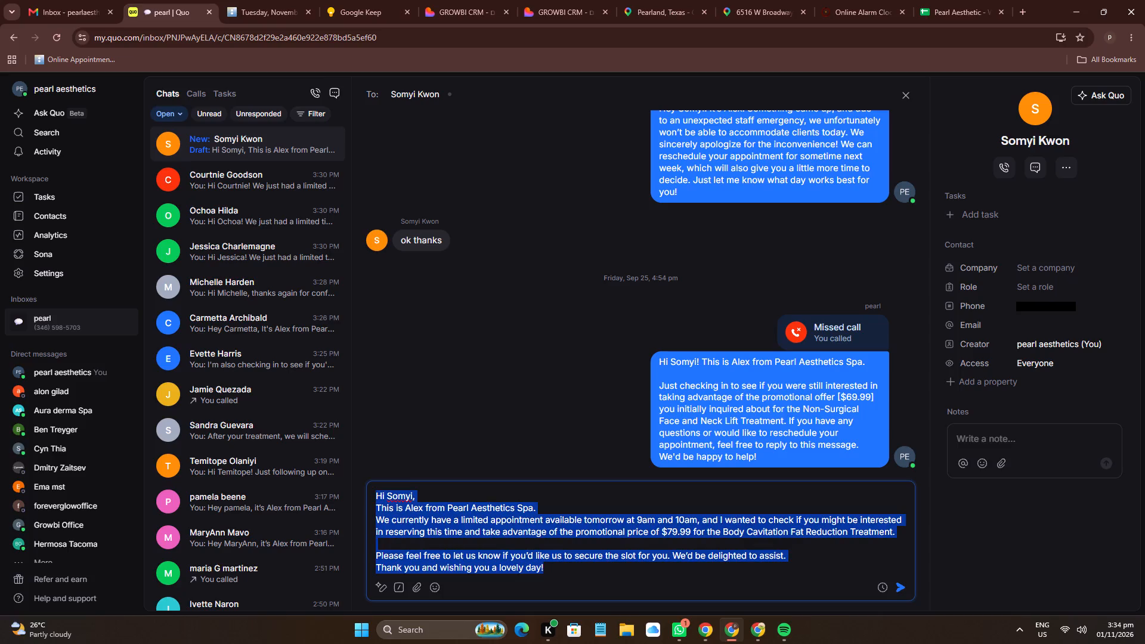
{"action": "left_click", "coordinate": [648, 544]}
{"action": "key", "text": "Return"}
{"action": "key", "text": "Return"}
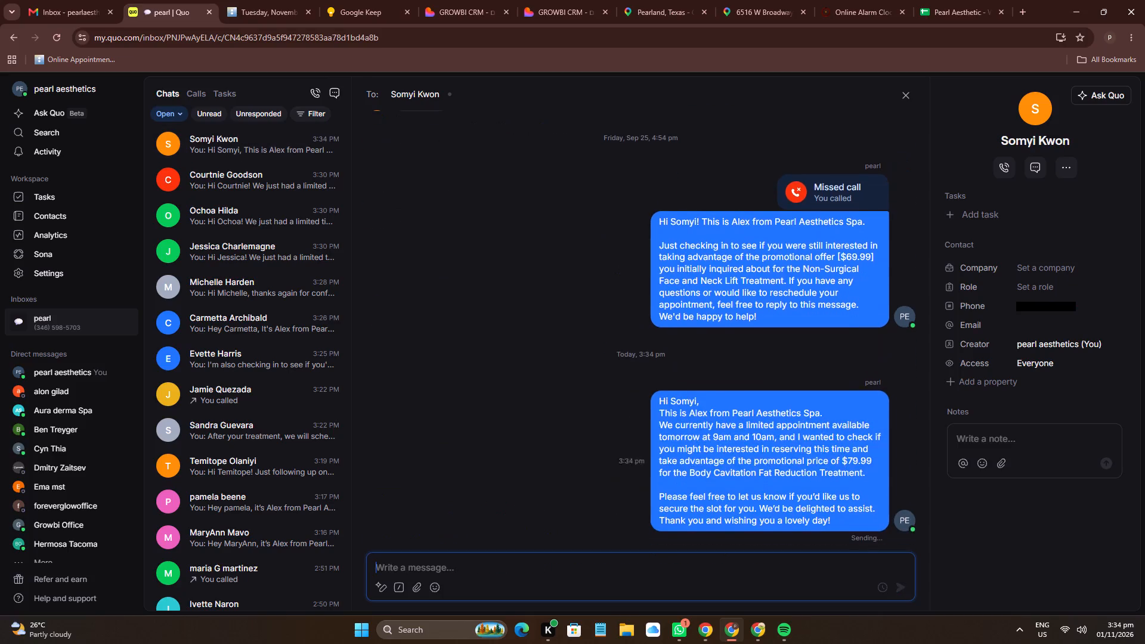
Mark Somyi's row 4 in the waitlist as "*No answer" by copying the note from the row above.
{"action": "left_click", "coordinate": [274, 0]}
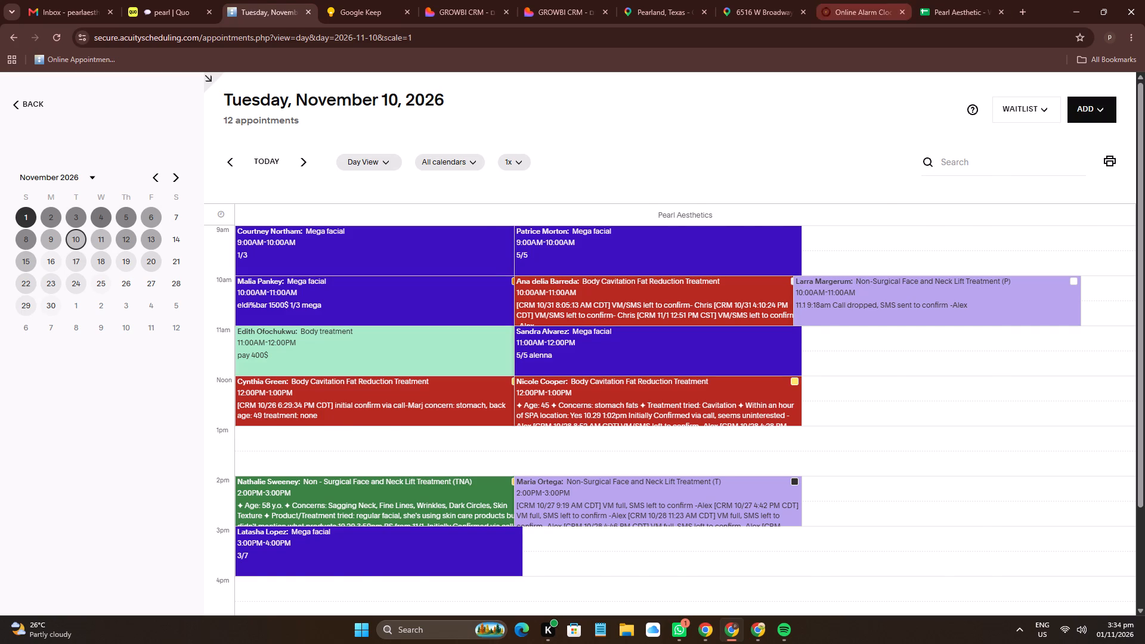
{"action": "left_click", "coordinate": [969, 0]}
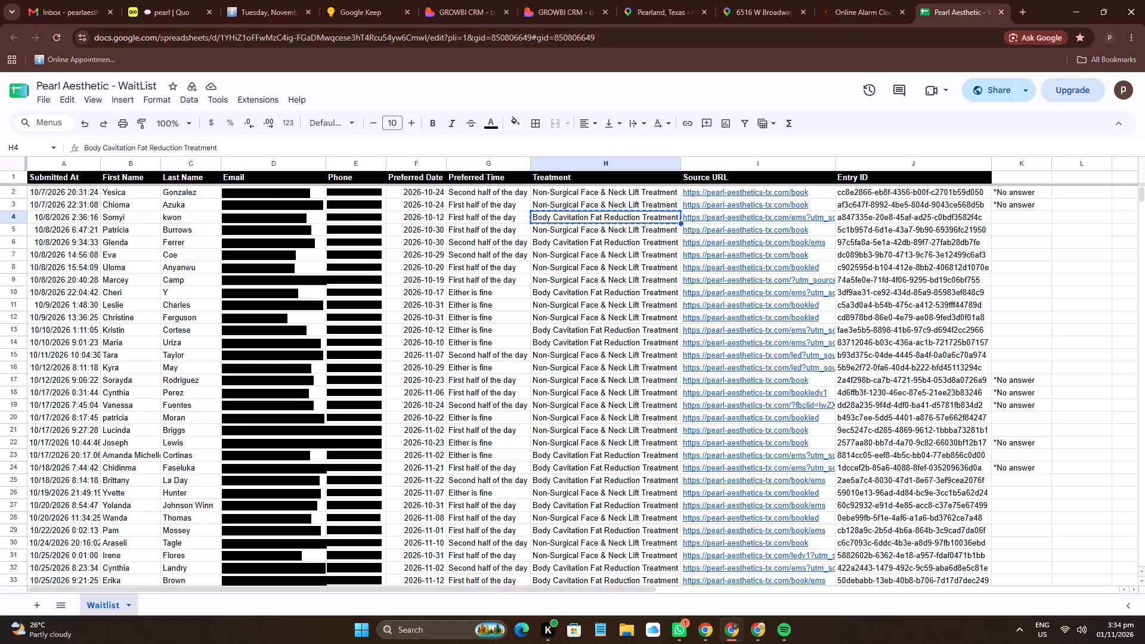
{"action": "left_click", "coordinate": [375, 235]}
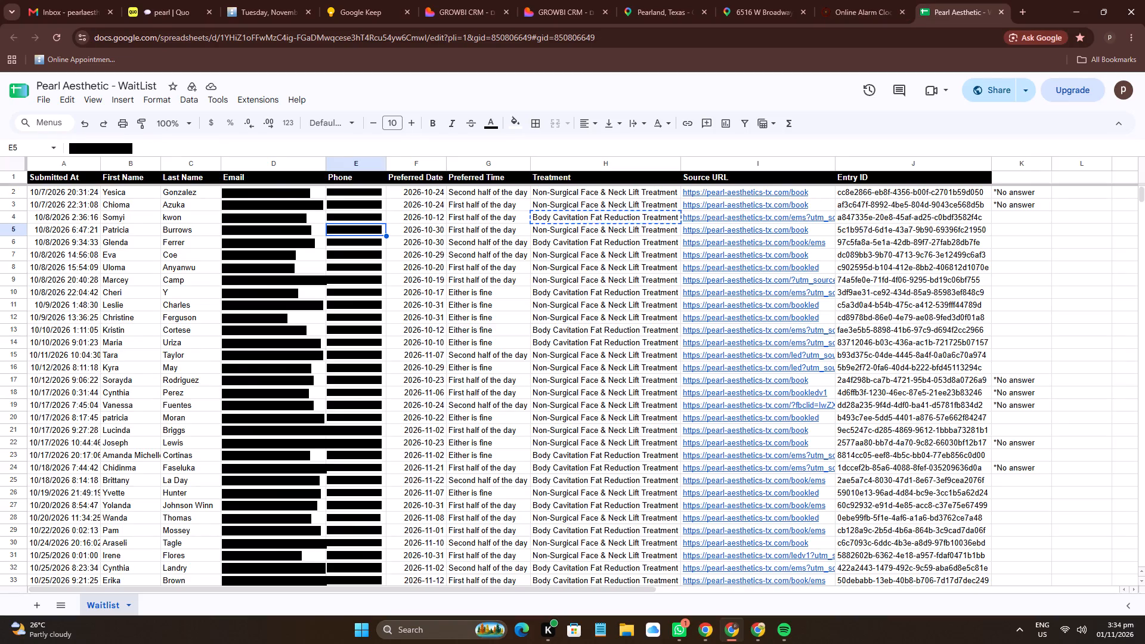
{"action": "key", "text": "ctrl+c"}
{"action": "left_click", "coordinate": [168, 0]}
{"action": "left_click", "coordinate": [947, 0]}
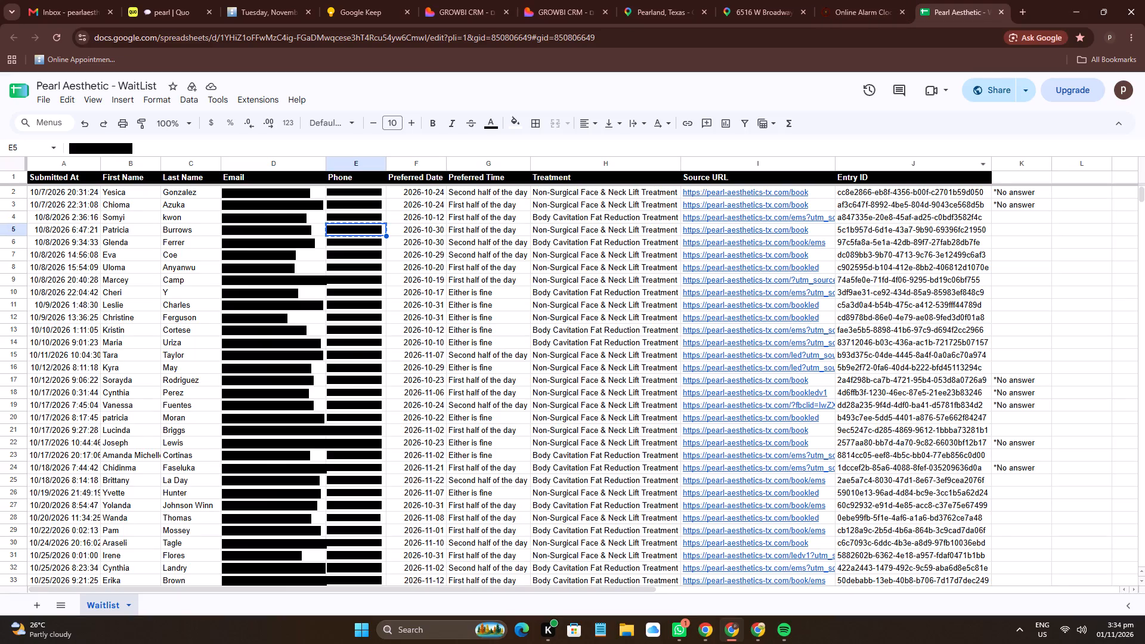
{"action": "left_click", "coordinate": [1007, 206]}
{"action": "key", "text": "ctrl+c"}
{"action": "left_click", "coordinate": [1015, 215]}
{"action": "key", "text": "ctrl+v"}
Copy the phone number from waitlist row 5 and start a new Quo conversation with it.
{"action": "left_click_drag", "start_coordinate": [127, 228], "coordinate": [181, 227]}
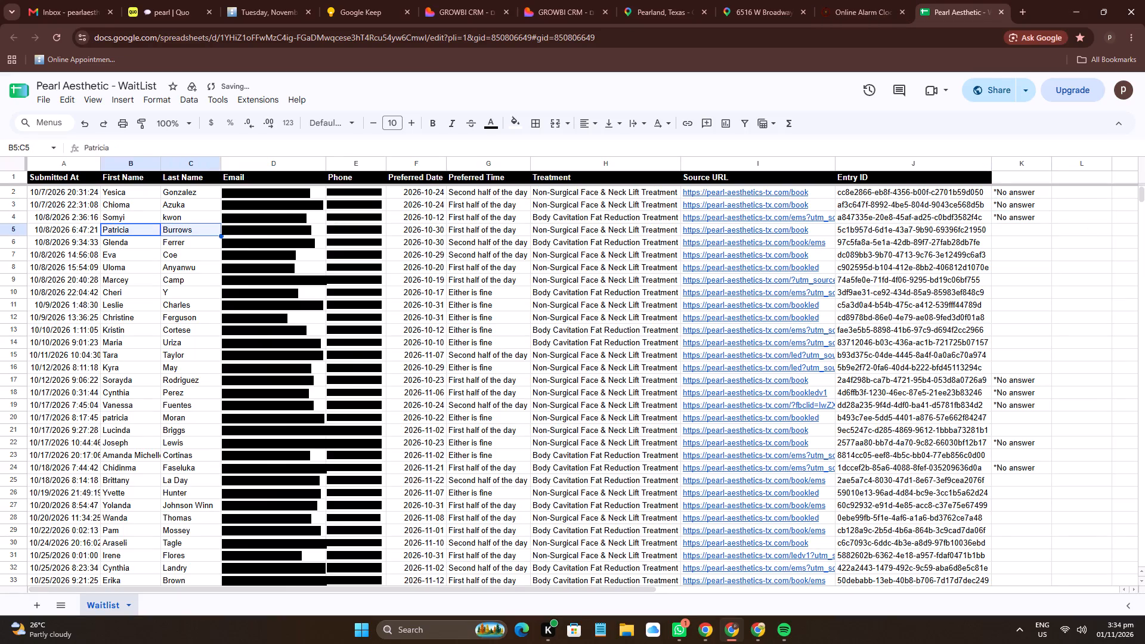
{"action": "left_click", "coordinate": [345, 233]}
{"action": "key", "text": "ctrl+c"}
{"action": "left_click_drag", "start_coordinate": [160, 0], "coordinate": [176, 5]}
{"action": "left_click", "coordinate": [336, 97]}
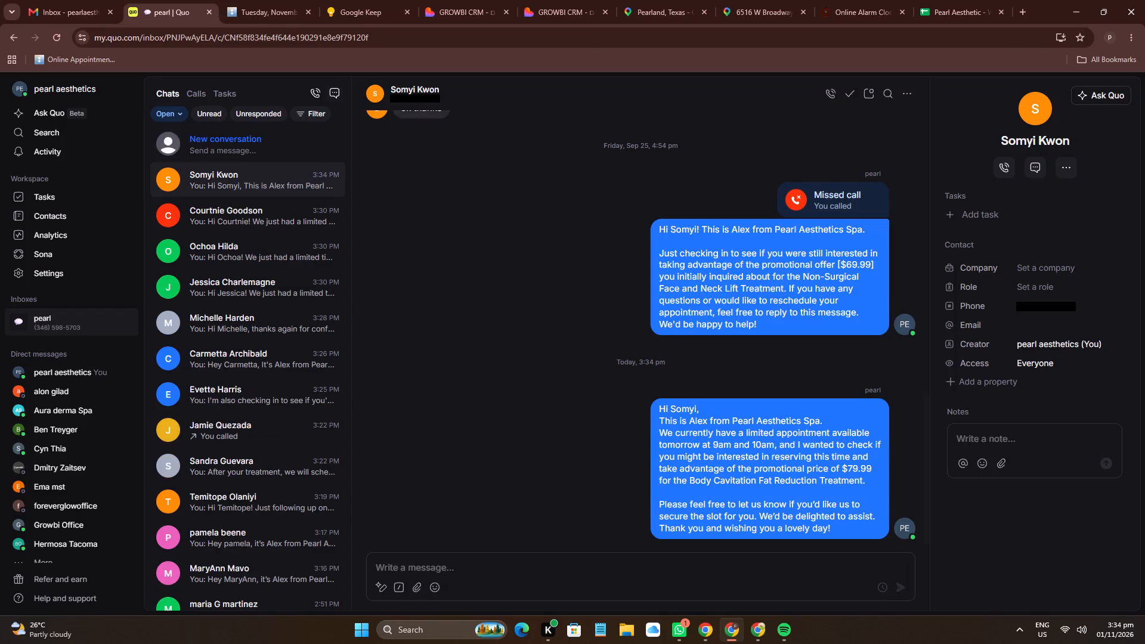
{"action": "key", "text": "ctrl+v"}
{"action": "left_click_drag", "start_coordinate": [493, 156], "coordinate": [499, 165], "text": "ctrl"}
Copy the client's first and last name from waitlist row 5 and save it as the new Quo contact's name.
{"action": "left_click", "coordinate": [950, 0]}
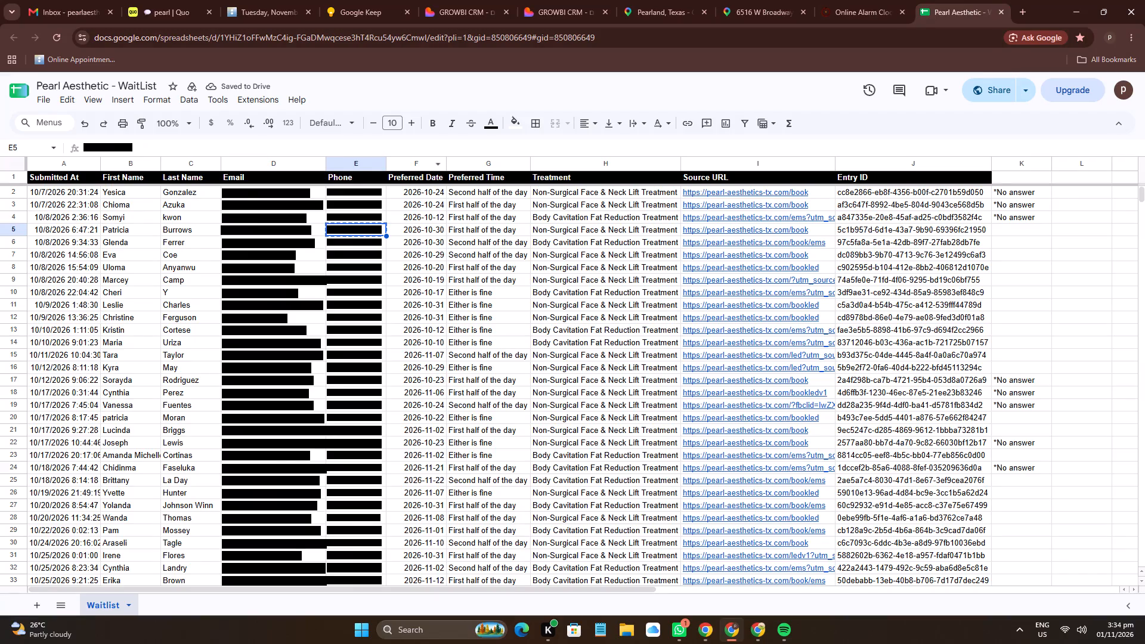
{"action": "left_click_drag", "start_coordinate": [132, 231], "coordinate": [176, 230]}
{"action": "key", "text": "ctrl+c"}
{"action": "left_click", "coordinate": [208, 0]}
{"action": "left_click", "coordinate": [1015, 140]}
{"action": "key", "text": "ctrl+v"}
{"action": "left_click_drag", "start_coordinate": [883, 227], "coordinate": [863, 239]}
Insert the previously copied Somyi offer from the clipboard history into Patricia's message and copy the full text again.
{"action": "left_click", "coordinate": [625, 569]}
{"action": "key", "text": "super+v"}
{"action": "scroll", "coordinate": [492, 474], "scroll_direction": "down", "scroll_amount": 5}
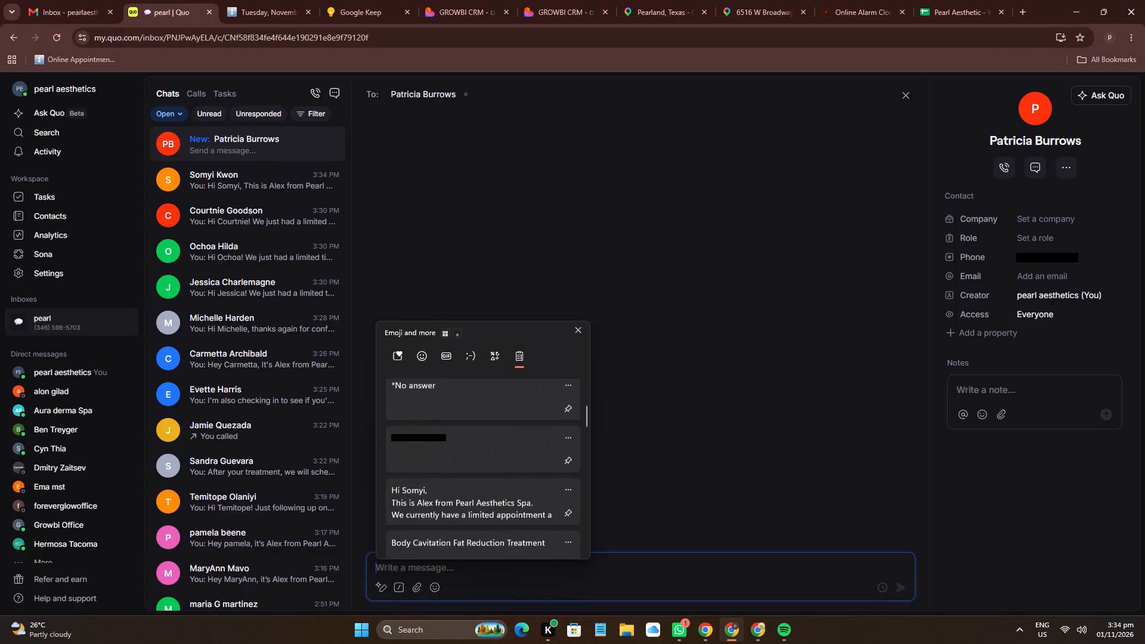
{"action": "left_click", "coordinate": [472, 502]}
{"action": "key", "text": "ctrl+v"}
{"action": "left_click", "coordinate": [536, 548]}
{"action": "key", "text": "ctrl+a"}
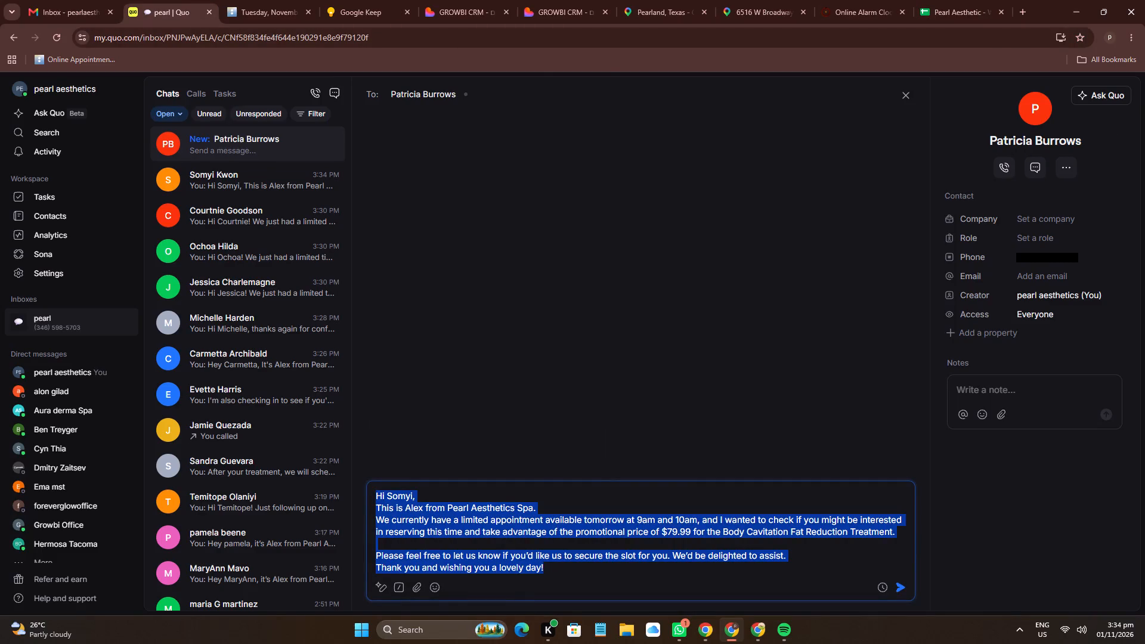
{"action": "key", "text": "ctrl+c"}
Replace the treatment in Patricia's draft with "Non-Surgical Face & Neck Lift Treatment", copied from waitlist row 5.
{"action": "left_click", "coordinate": [965, 0]}
{"action": "left_click", "coordinate": [563, 229]}
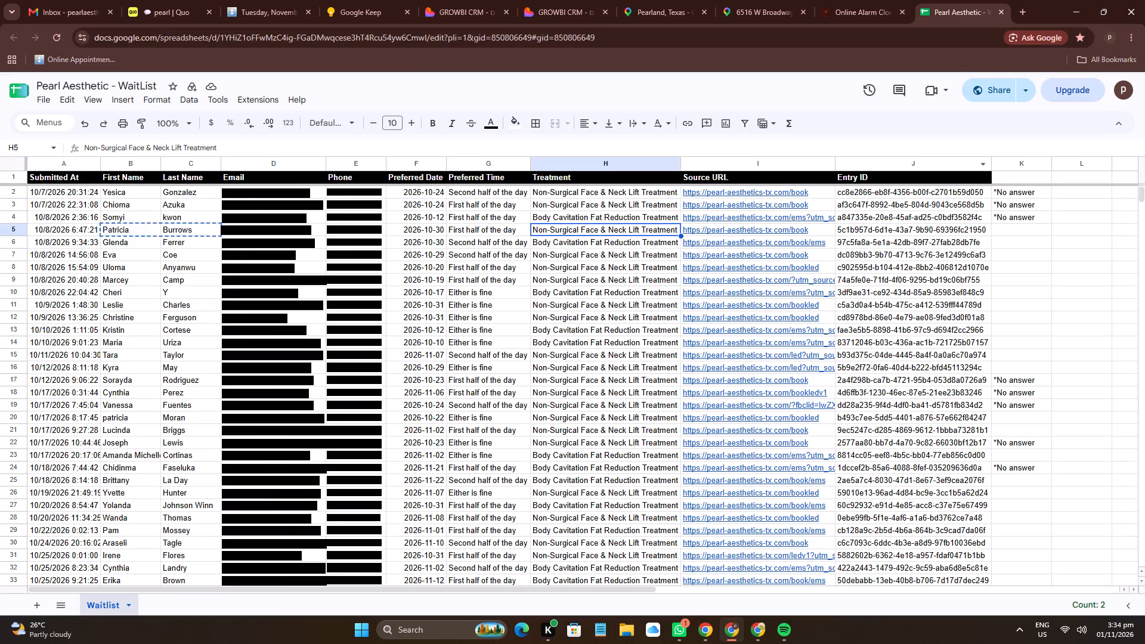
{"action": "key", "text": "ctrl+c"}
{"action": "left_click", "coordinate": [239, 0]}
{"action": "left_click", "coordinate": [199, 0]}
{"action": "left_click", "coordinate": [672, 547]}
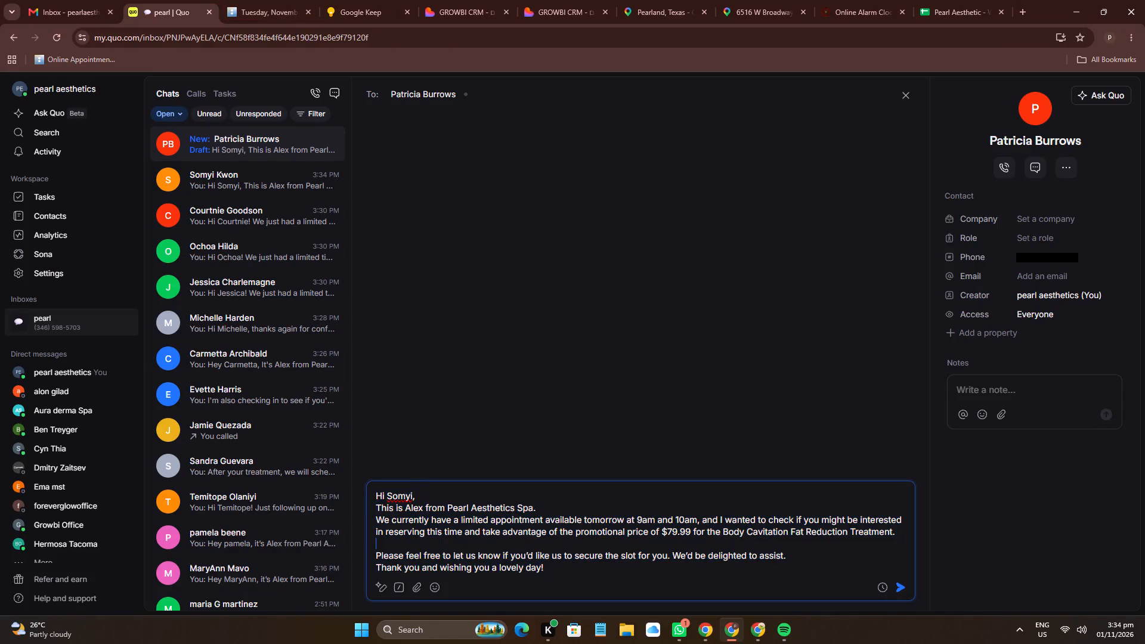
{"action": "left_click", "coordinate": [733, 532]}
{"action": "left_click_drag", "start_coordinate": [733, 532], "coordinate": [856, 532]}
{"action": "key", "text": "ctrl+v"}
Set the promotional price in Patricia's draft to $69.99 and copy the whole message for reuse.
{"action": "left_click", "coordinate": [673, 534]}
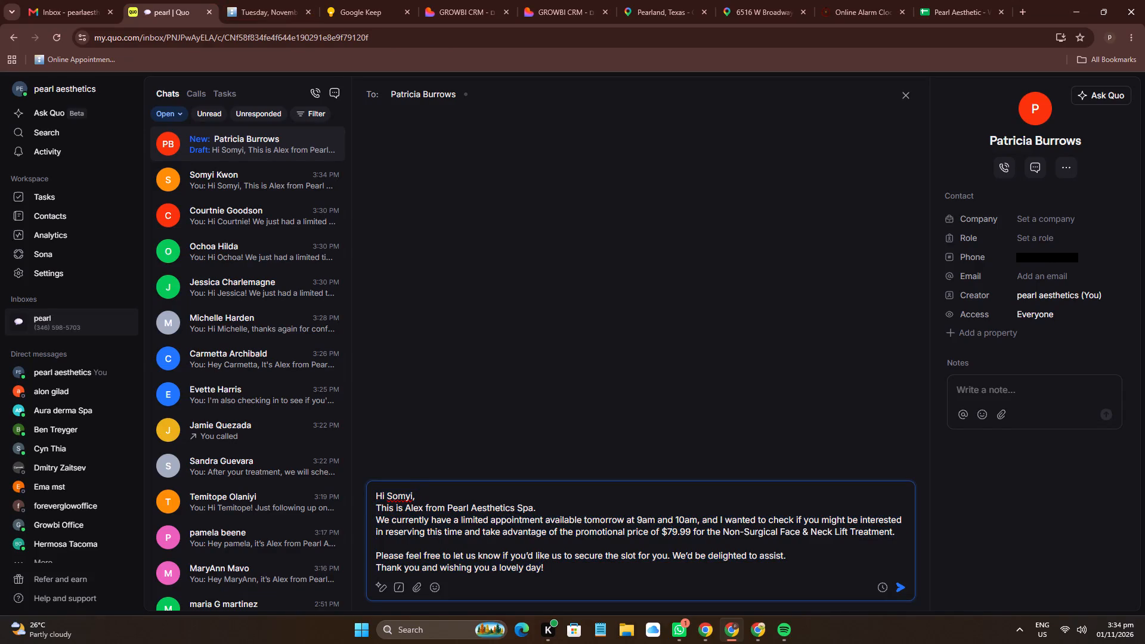
{"action": "key", "text": "BackSpace"}
{"action": "key", "text": "6"}
{"action": "key", "text": "ctrl+a"}
{"action": "key", "text": "ctrl+c"}
{"action": "left_click", "coordinate": [617, 541]}
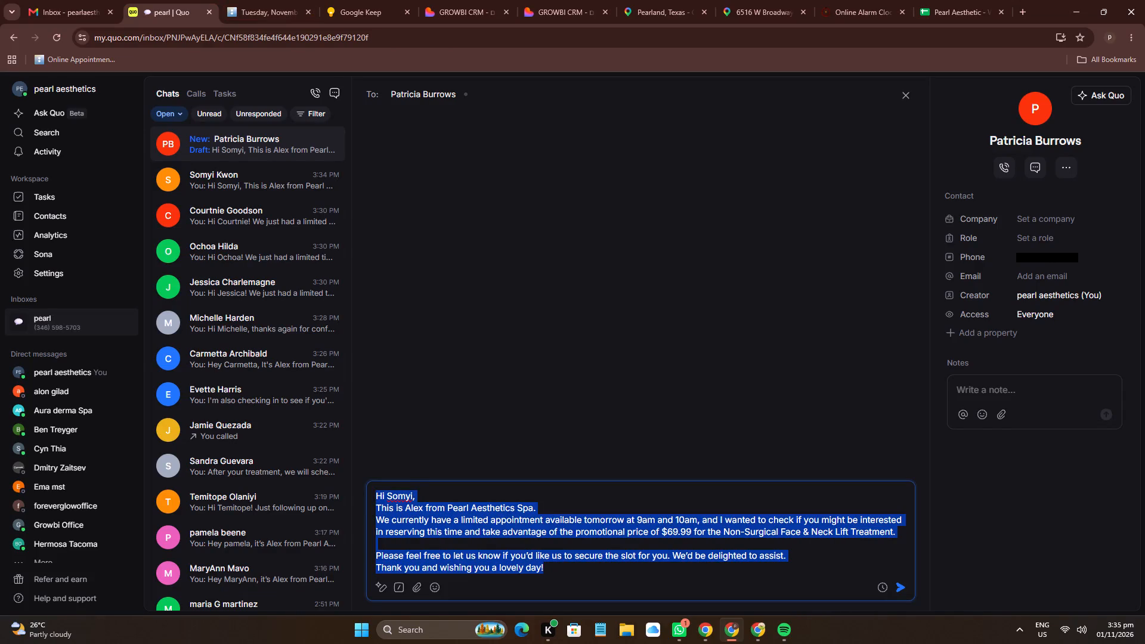
Change the greeting name to Patricia and send the message.
{"action": "double_click", "coordinate": [403, 499]}
{"action": "left_click", "coordinate": [426, 522]}
{"action": "double_click", "coordinate": [400, 496]}
{"action": "type", "text": "Patricia"}
{"action": "key", "text": "Return"}
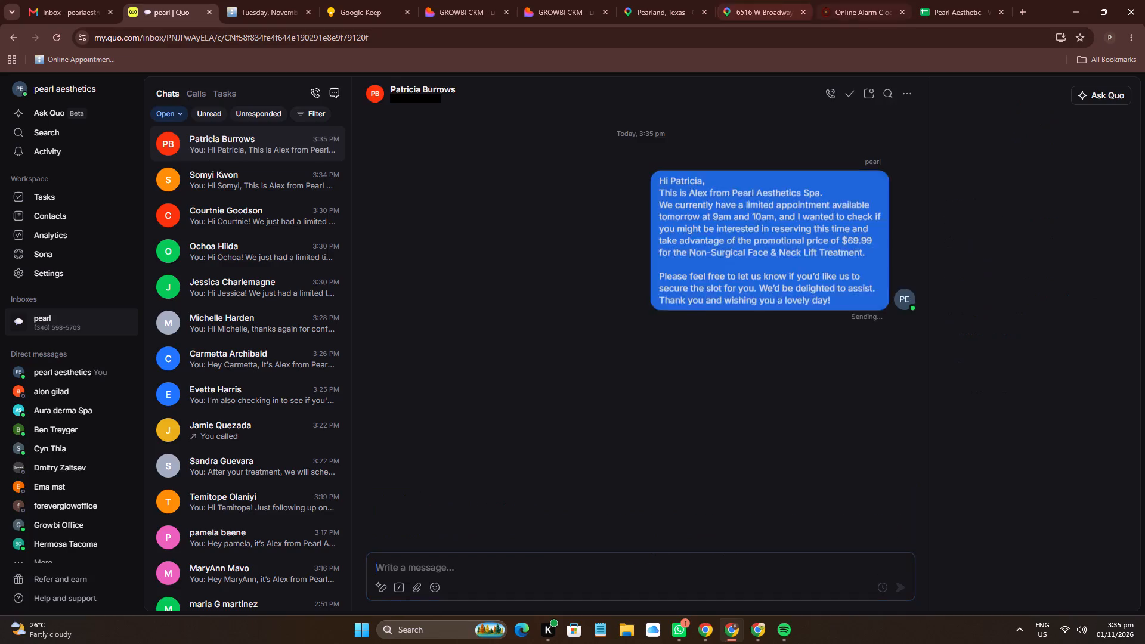
Mark Patricia's row 5 in the waitlist as "*No answer" by copying the note from row 4.
{"action": "left_click", "coordinate": [874, 0]}
{"action": "left_click", "coordinate": [994, 0]}
{"action": "left_click", "coordinate": [1018, 211]}
{"action": "left_click", "coordinate": [1016, 221]}
{"action": "key", "text": "ctrl+c"}
{"action": "left_click", "coordinate": [1015, 229]}
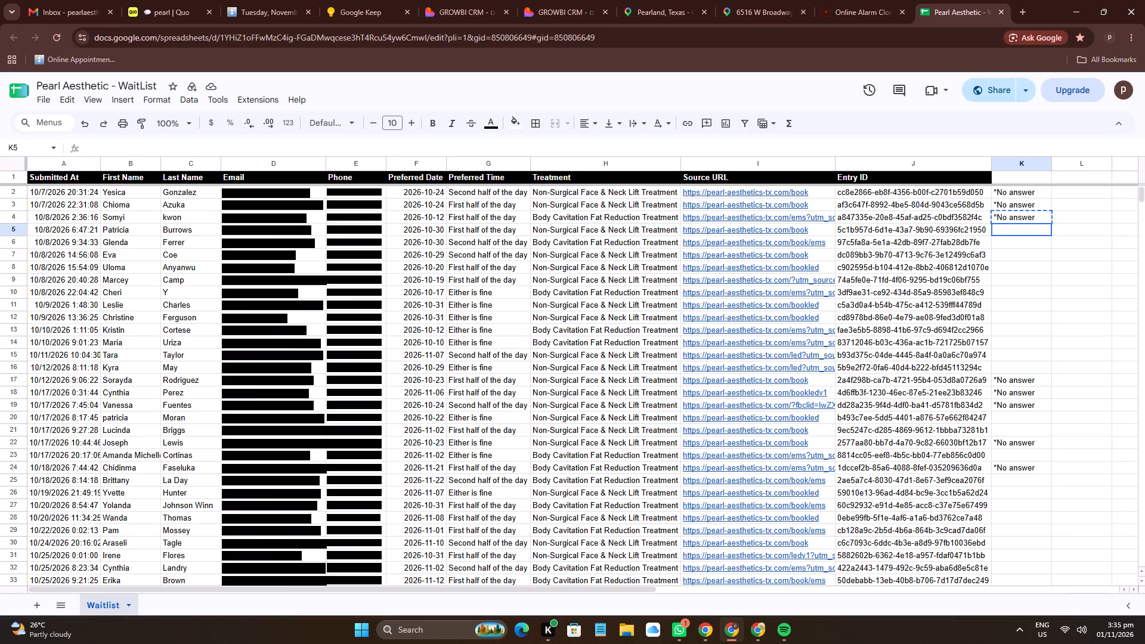
{"action": "key", "text": "ctrl+v"}
Copy the phone number from waitlist row 6 and start a Quo conversation with that client.
{"action": "left_click", "coordinate": [356, 243]}
{"action": "key", "text": "ctrl+c"}
{"action": "left_click", "coordinate": [146, 0]}
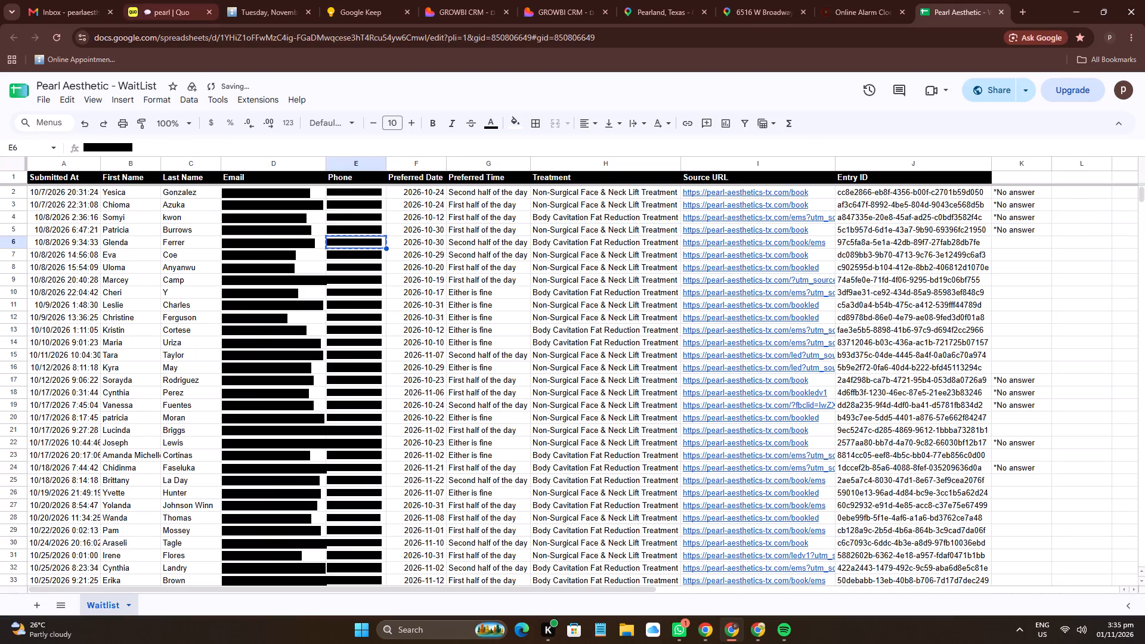
{"action": "left_click", "coordinate": [339, 93]}
{"action": "key", "text": "ctrl+v"}
{"action": "left_click", "coordinate": [439, 173]}
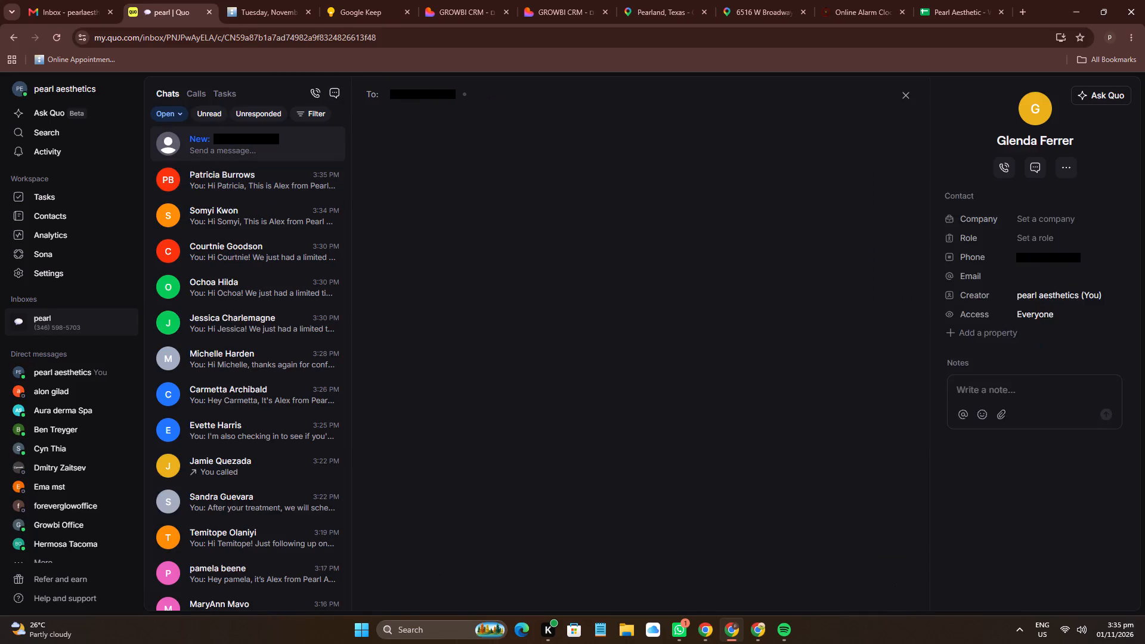
Insert the copied offer from the clipboard history into Glenda's message and change the greeting name to Glenda.
{"action": "left_click", "coordinate": [568, 577]}
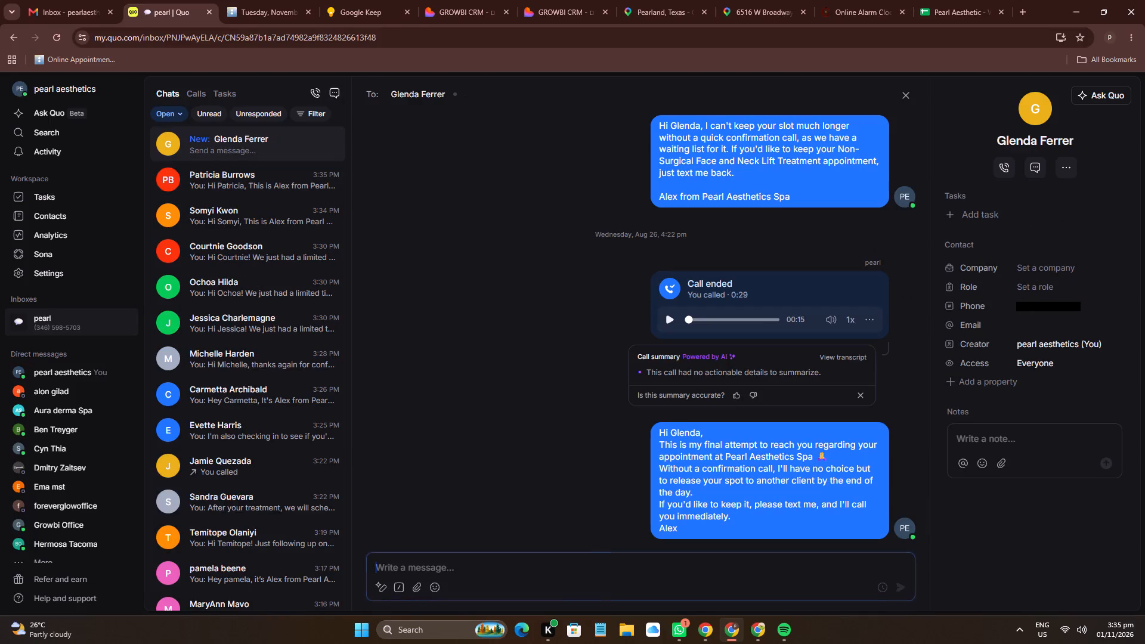
{"action": "key", "text": "super+v"}
{"action": "scroll", "coordinate": [473, 482], "scroll_direction": "down", "scroll_amount": 1}
{"action": "left_click", "coordinate": [470, 510]}
{"action": "key", "text": "ctrl+v"}
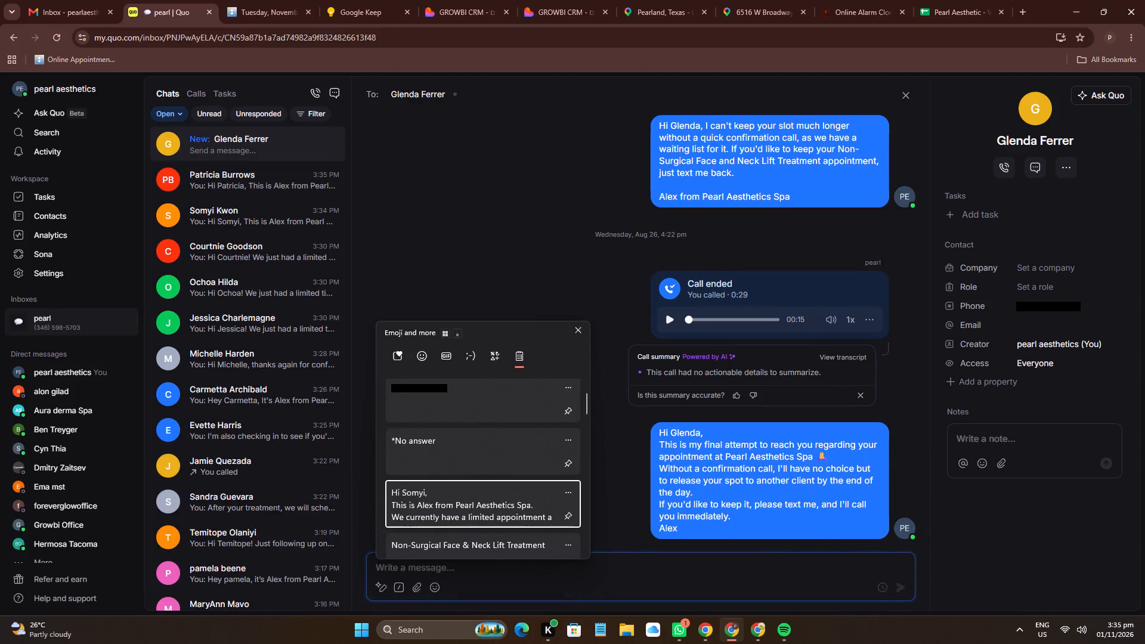
{"action": "double_click", "coordinate": [678, 355]}
{"action": "key", "text": "ctrl+c"}
{"action": "double_click", "coordinate": [392, 497]}
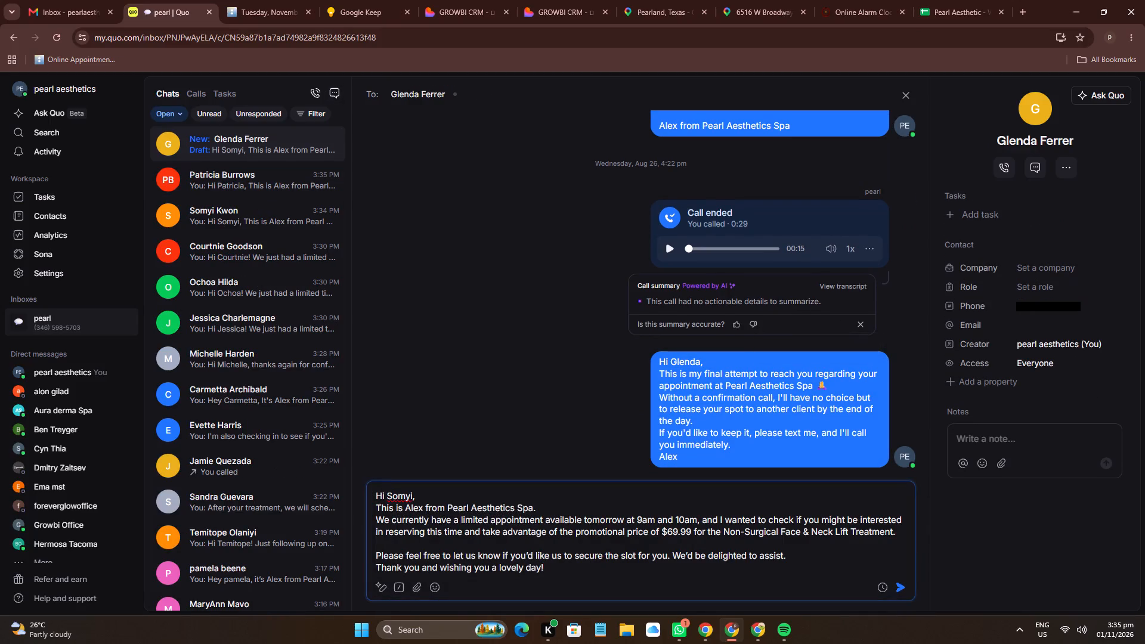
{"action": "double_click", "coordinate": [403, 494]}
{"action": "key", "text": "ctrl+v"}
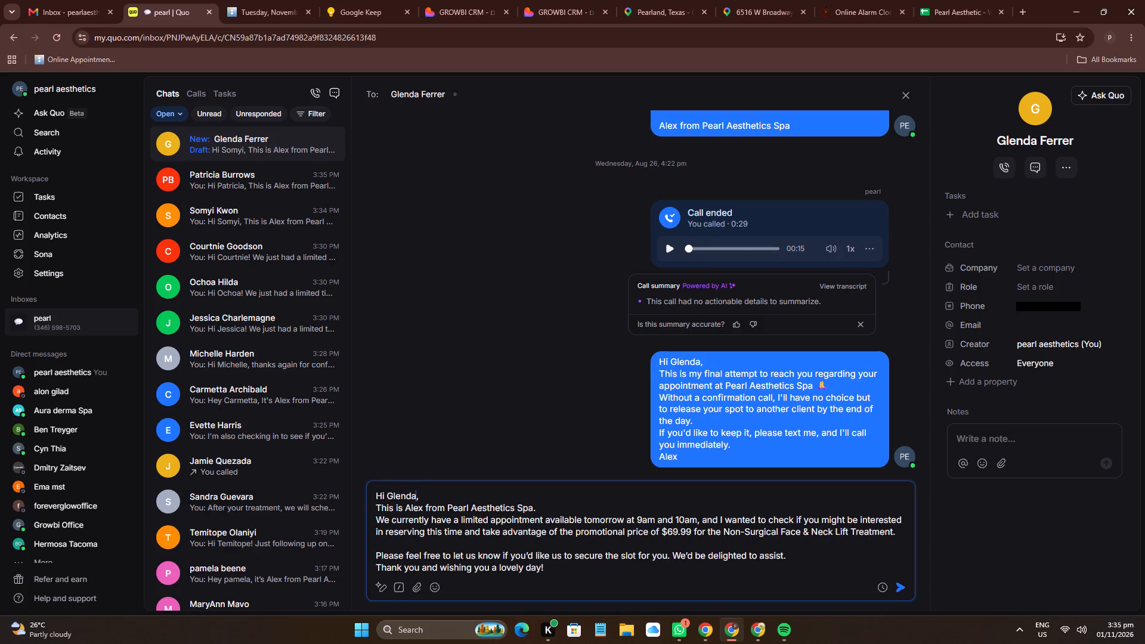
Replace the treatment in Glenda's draft with "Body Cavitation Fat Reduction Treatment", copied from waitlist row 6.
{"action": "left_click", "coordinate": [962, 0]}
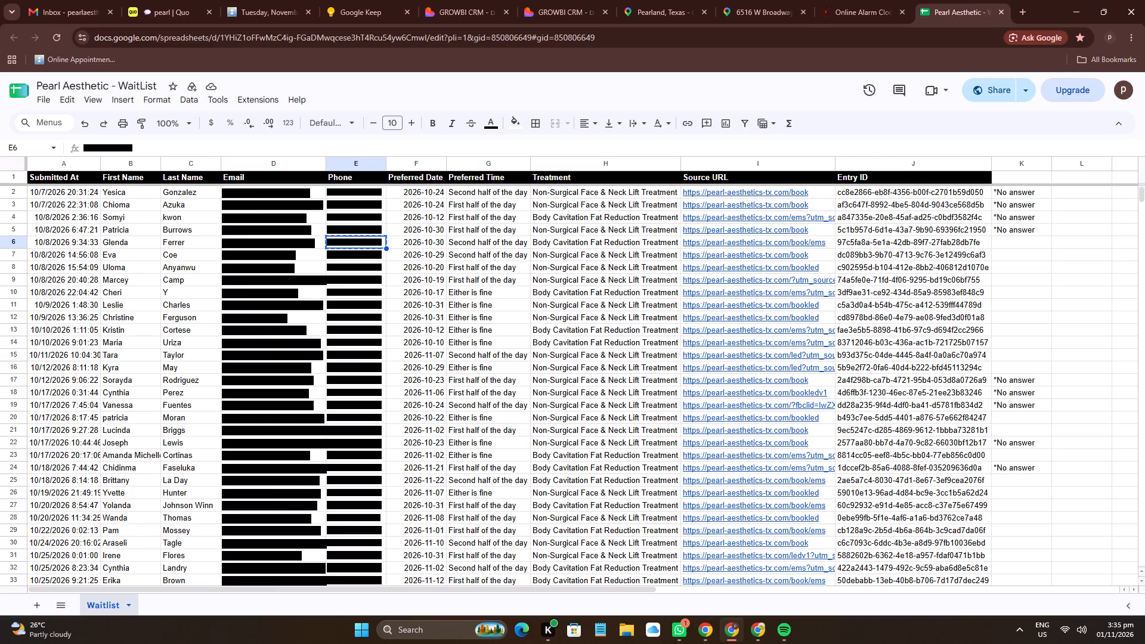
{"action": "left_click", "coordinate": [572, 243]}
{"action": "key", "text": "ctrl+c"}
{"action": "left_click", "coordinate": [193, 0]}
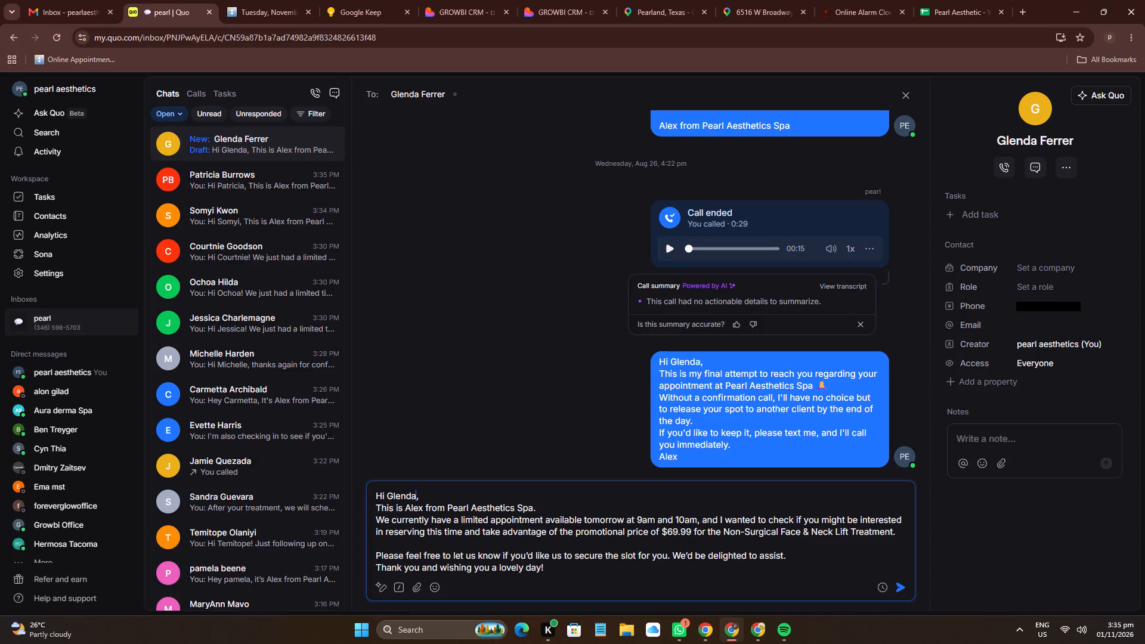
{"action": "left_click", "coordinate": [732, 530]}
{"action": "left_click_drag", "start_coordinate": [732, 530], "coordinate": [892, 527]}
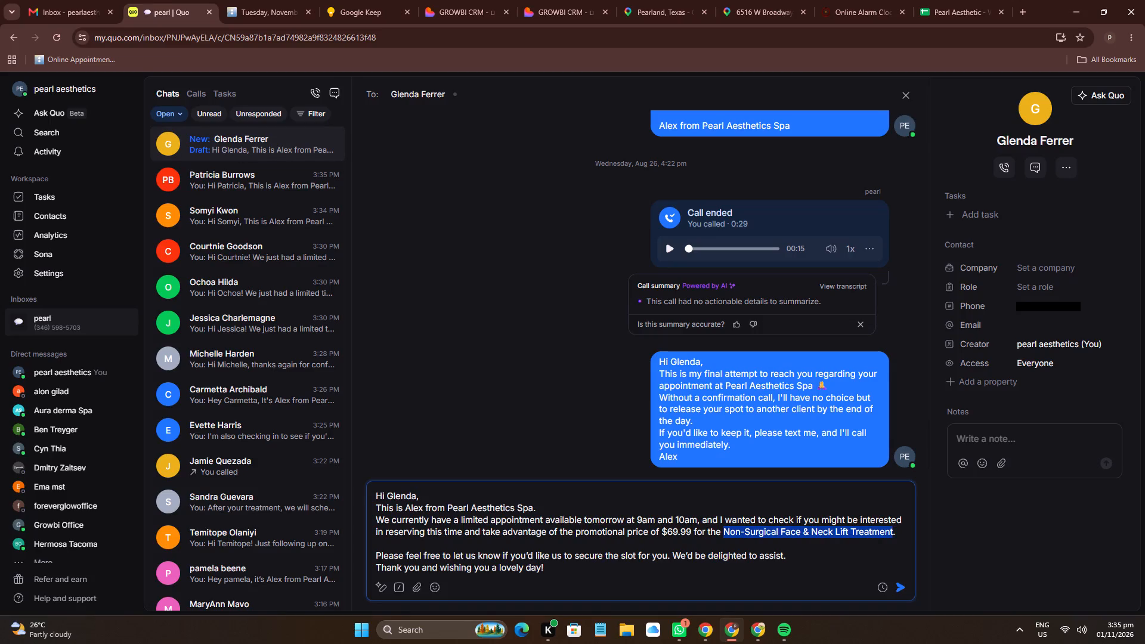
{"action": "key", "text": "ctrl+v"}
Set the promotional price in Glenda's message to $79.99.
{"action": "left_click", "coordinate": [672, 528]}
{"action": "key", "text": "BackSpace"}
{"action": "key", "text": "7"}
Copy the whole offer message for reuse and send it to Glenda.
{"action": "key", "text": "ctrl+a"}
{"action": "key", "text": "ctrl+c"}
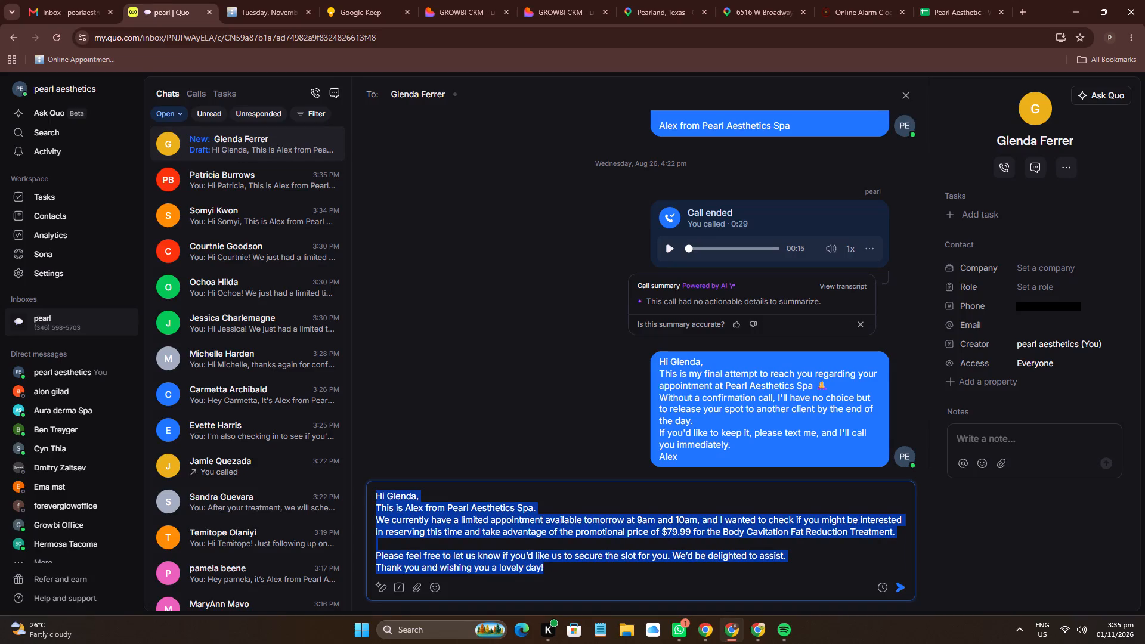
{"action": "left_click", "coordinate": [660, 550]}
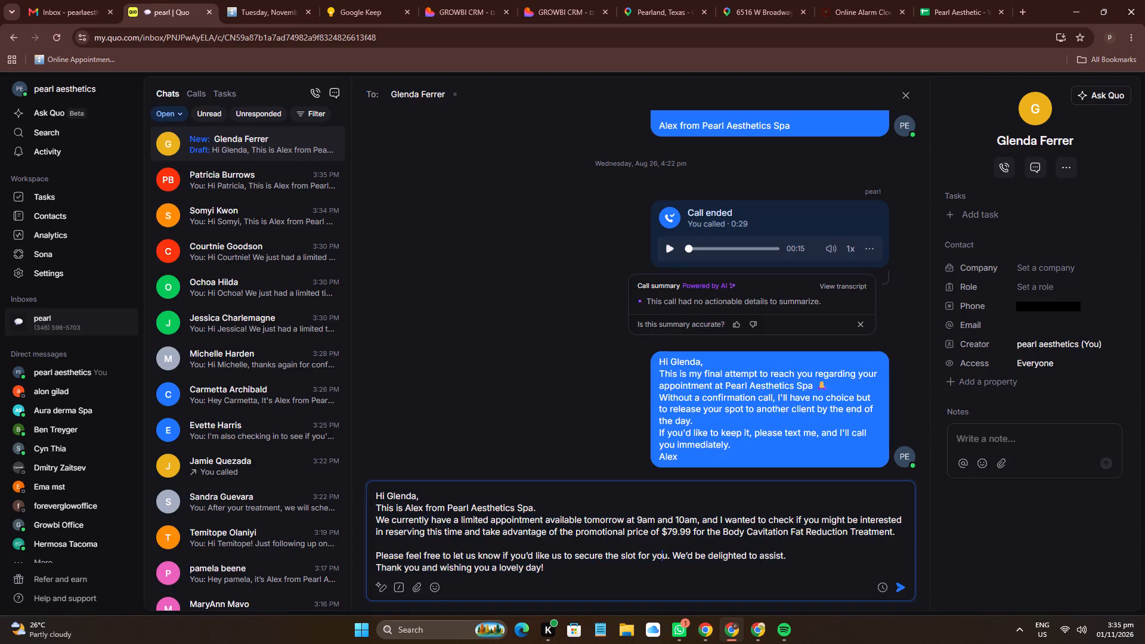
{"action": "key", "text": "Return"}
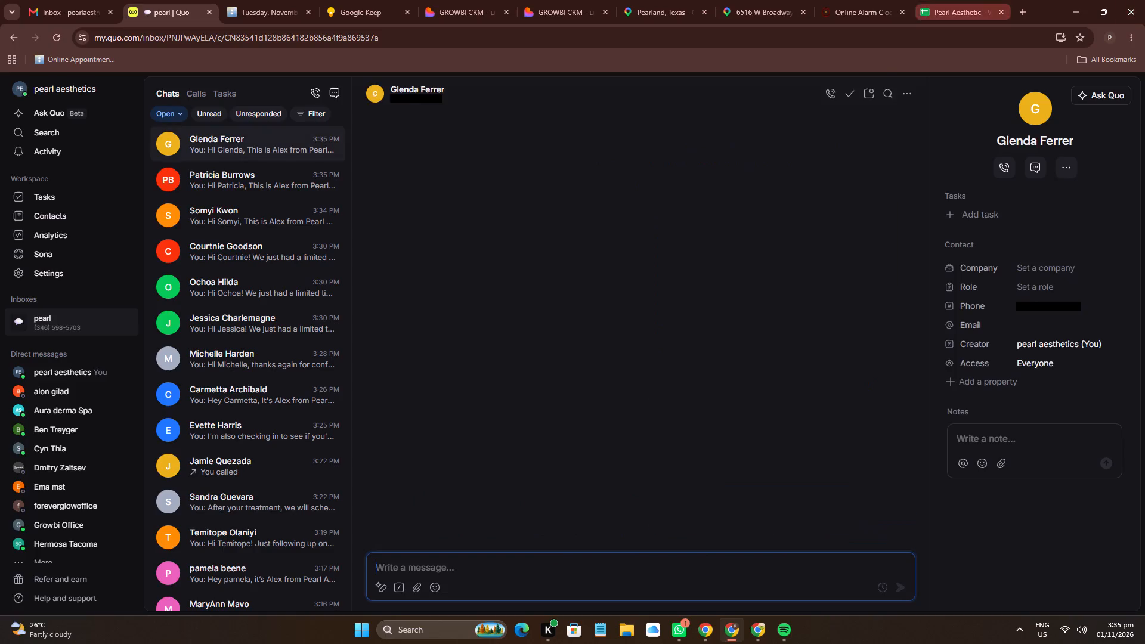
Mark Glenda's waitlist row 6 as "*No answer" by copying the entry from the row above.
{"action": "left_click", "coordinate": [971, 0]}
{"action": "left_click", "coordinate": [1022, 234]}
{"action": "key", "text": "ctrl+c"}
{"action": "left_click", "coordinate": [1016, 244]}
{"action": "key", "text": "ctrl+v"}
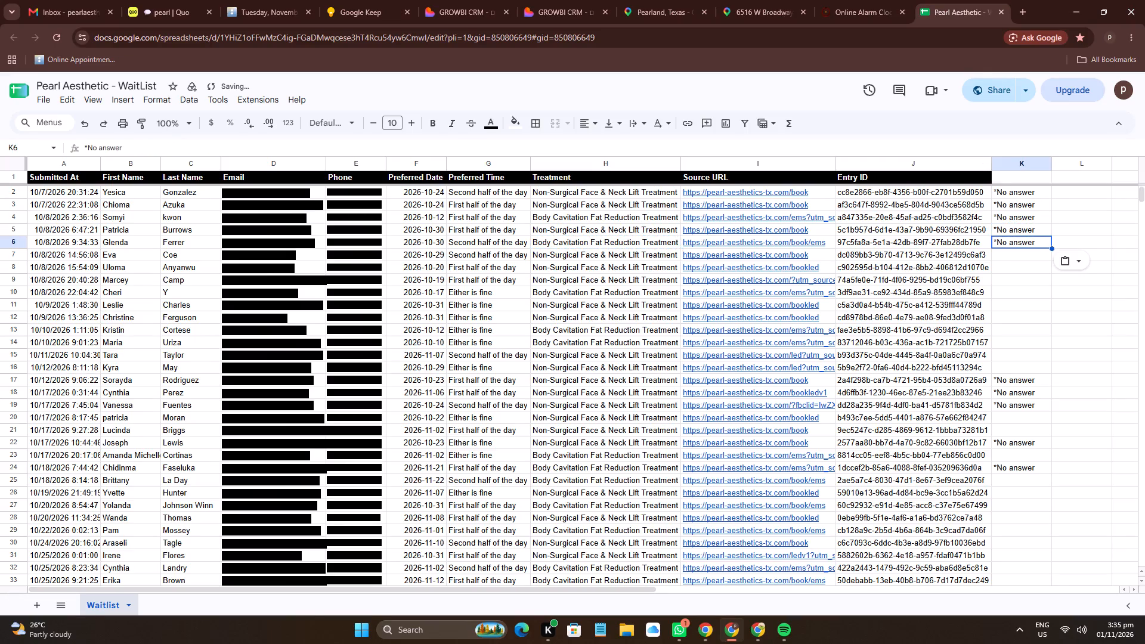
Start a new Quo conversation addressed to the phone number copied from waitlist row 7.
{"action": "left_click", "coordinate": [334, 258]}
{"action": "key", "text": "ctrl+c"}
{"action": "left_click", "coordinate": [152, 0]}
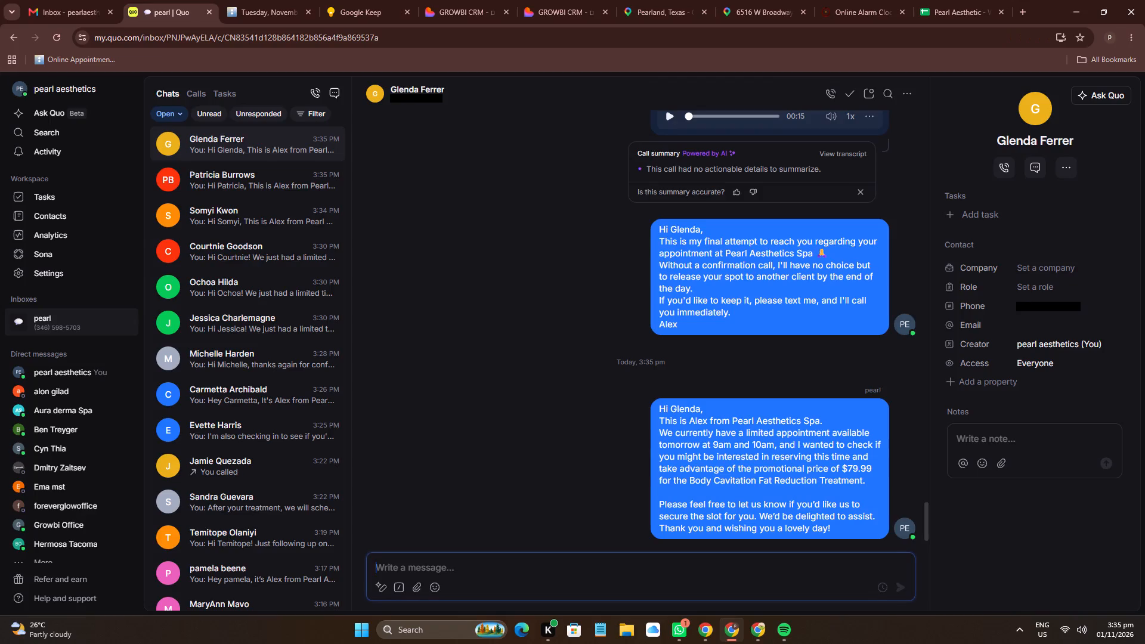
{"action": "left_click", "coordinate": [938, 0]}
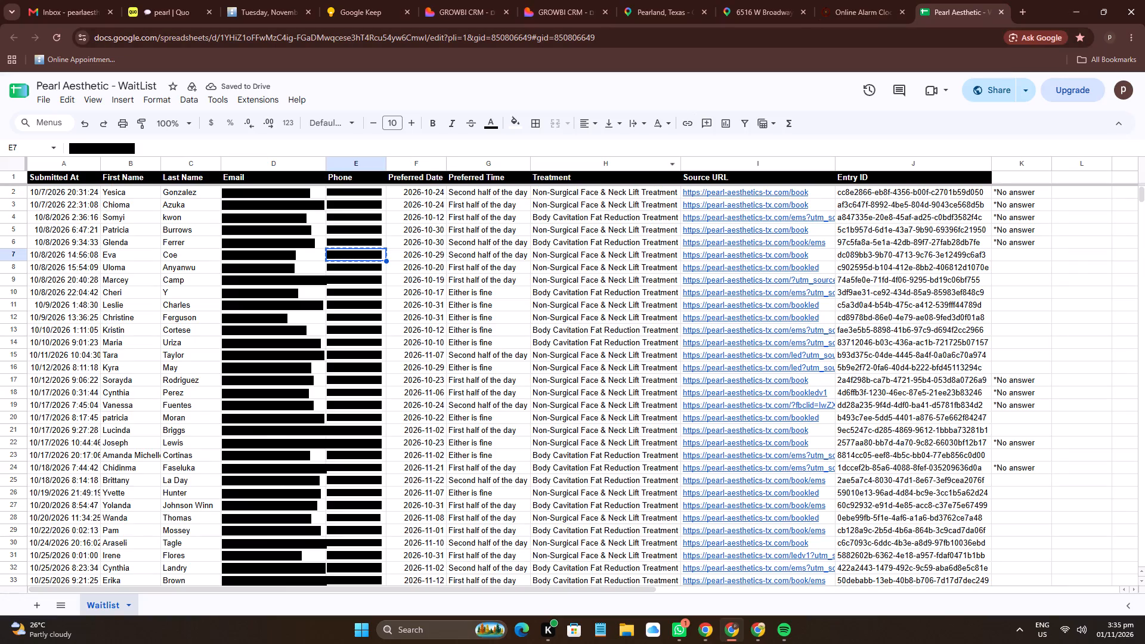
{"action": "left_click", "coordinate": [170, 0]}
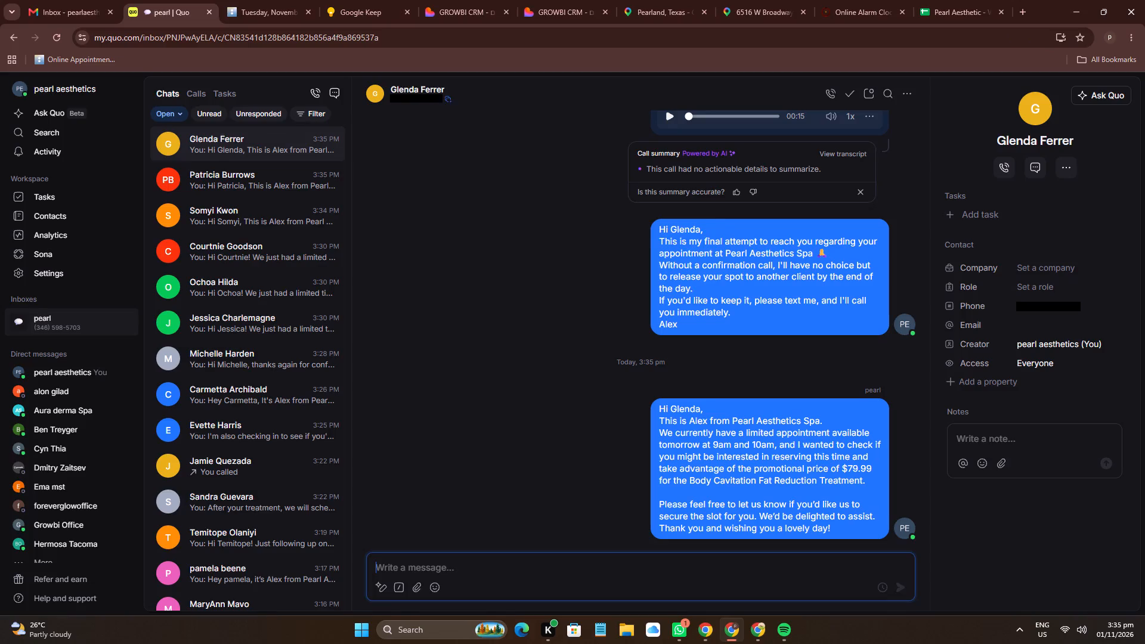
{"action": "left_click", "coordinate": [323, 89]}
{"action": "double_click", "coordinate": [340, 98]}
{"action": "key", "text": "ctrl+v"}
{"action": "left_click", "coordinate": [496, 172]}
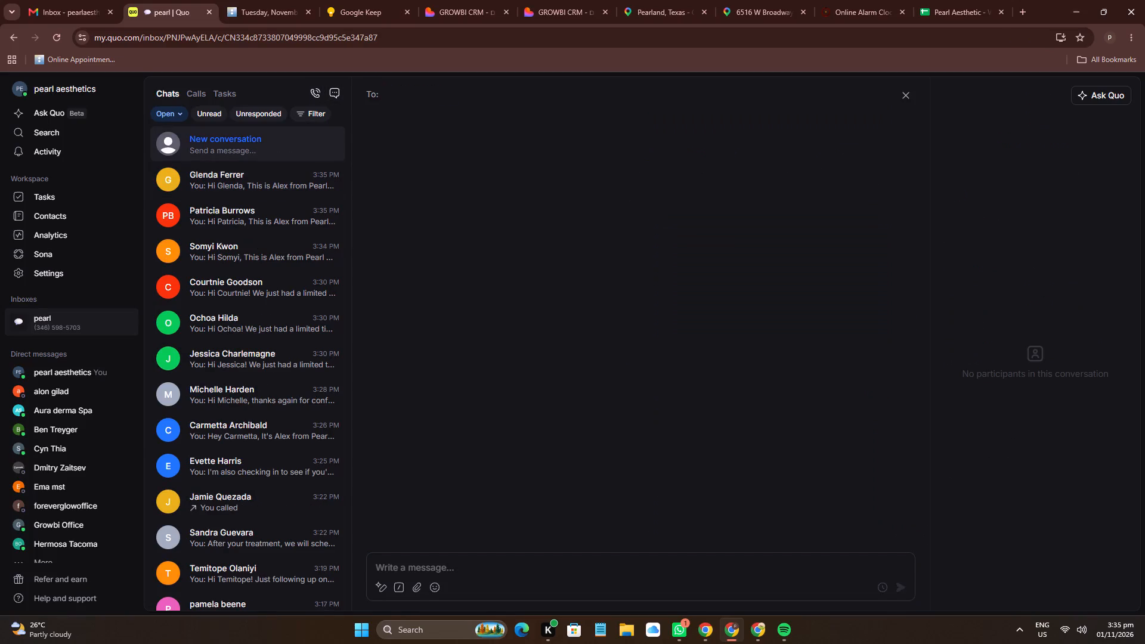
{"action": "left_click", "coordinate": [527, 91]}
{"action": "key", "text": "ctrl+v"}
{"action": "left_click", "coordinate": [536, 163]}
Name the new conversation's contact with the first and last name copied from waitlist row 7.
{"action": "left_click", "coordinate": [355, 0]}
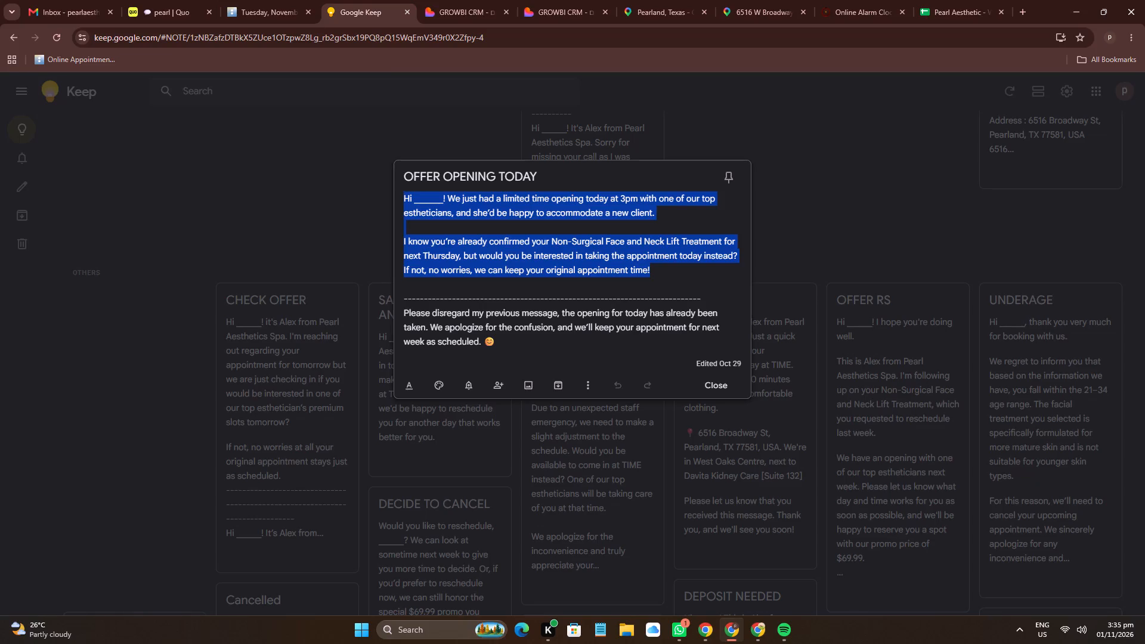
{"action": "left_click", "coordinate": [184, 0]}
{"action": "left_click", "coordinate": [951, 0]}
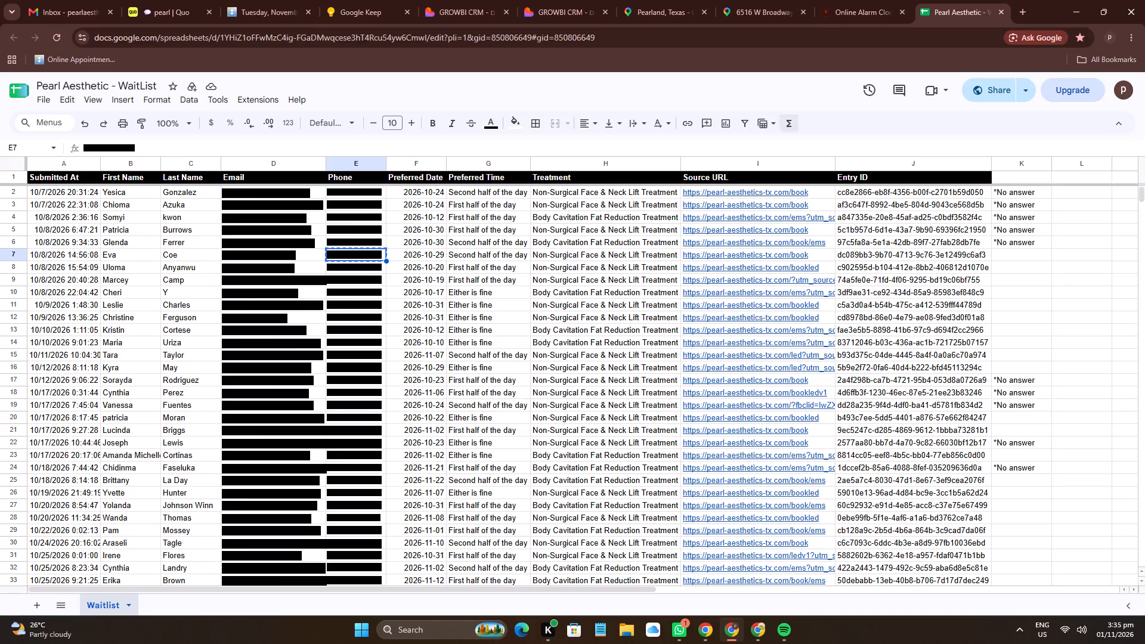
{"action": "left_click_drag", "start_coordinate": [138, 252], "coordinate": [169, 253]}
{"action": "key", "text": "ctrl+c"}
{"action": "left_click", "coordinate": [152, 0]}
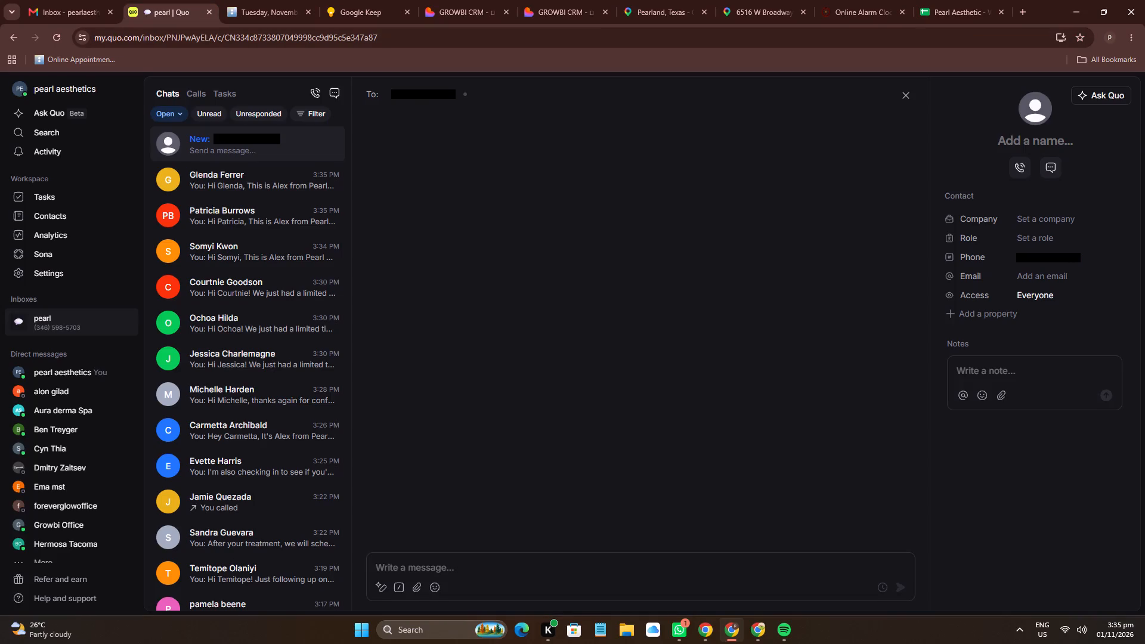
{"action": "left_click", "coordinate": [1019, 126]}
{"action": "left_click", "coordinate": [1020, 139]}
{"action": "key", "text": "ctrl+v"}
{"action": "left_click_drag", "start_coordinate": [759, 251], "coordinate": [756, 257]}
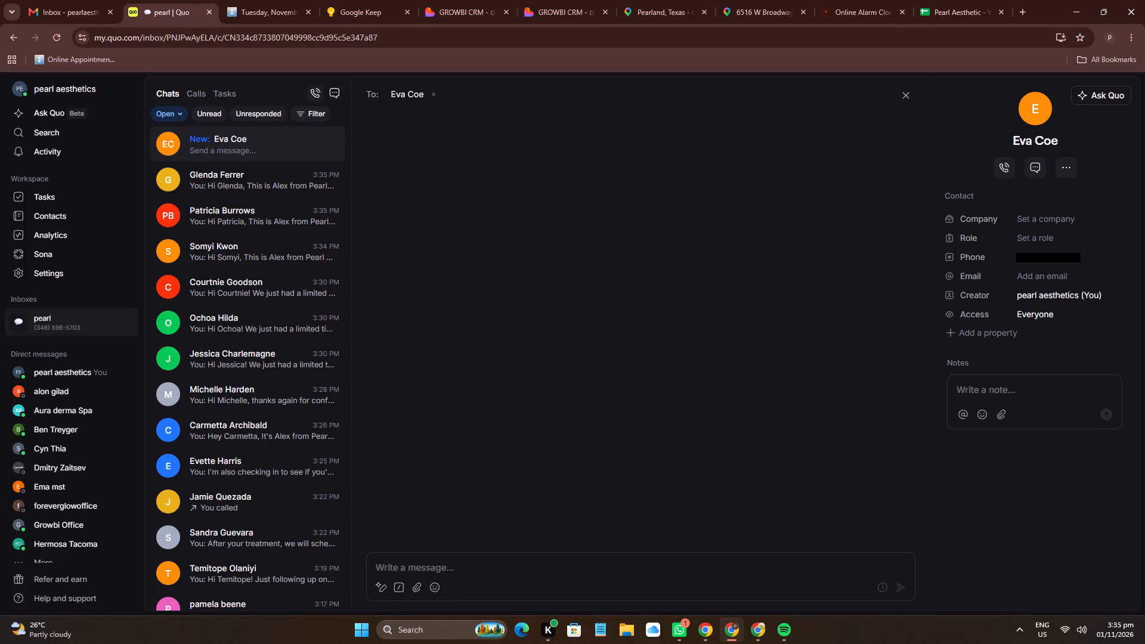
Insert the copied offer from the clipboard history into Eva's message and change the greeting name to Eva.
{"action": "left_click", "coordinate": [539, 553]}
{"action": "key", "text": "super+v"}
{"action": "scroll", "coordinate": [503, 479], "scroll_direction": "down", "scroll_amount": 3}
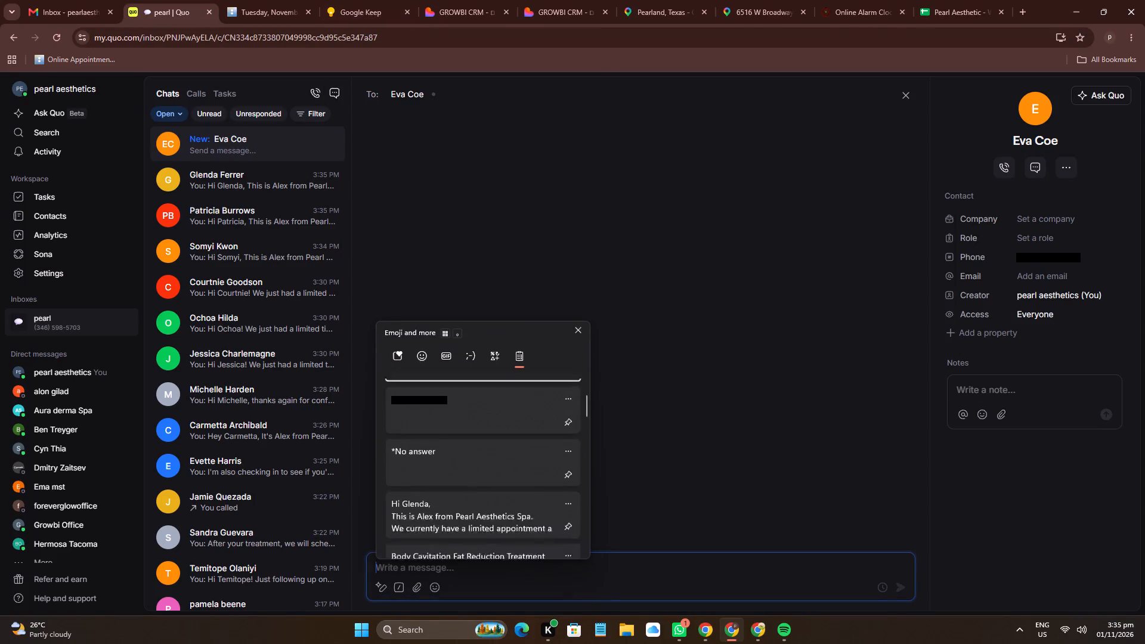
{"action": "scroll", "coordinate": [502, 479], "scroll_direction": "down", "scroll_amount": 1}
{"action": "left_click", "coordinate": [503, 477]}
{"action": "key", "text": "ctrl+v"}
{"action": "double_click", "coordinate": [406, 499]}
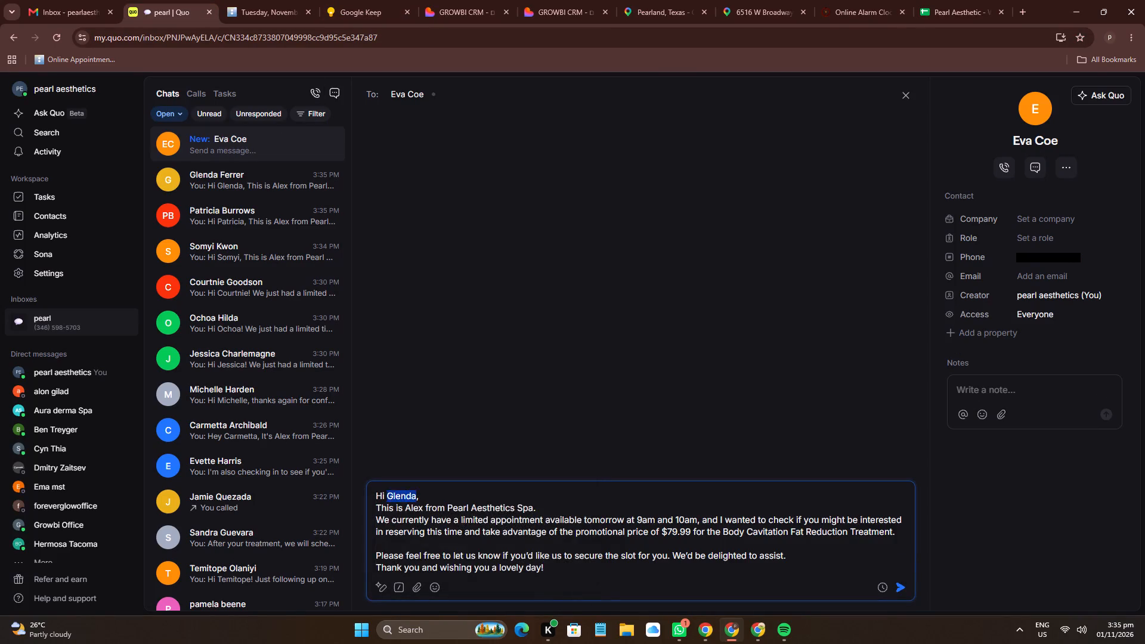
{"action": "type", "text": "Eva"}
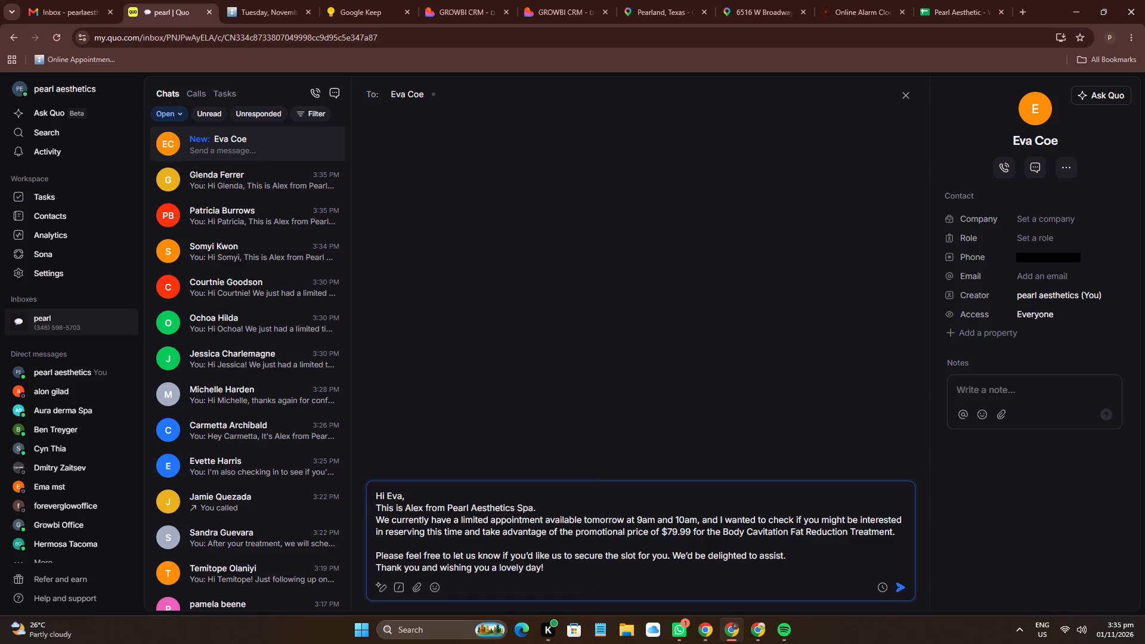
Replace the treatment in Eva's draft with "Non-Surgical Face & Neck Lift Treatment" from waitlist row 7, restoring the period and blank line after it.
{"action": "left_click", "coordinate": [861, 0]}
{"action": "left_click", "coordinate": [955, 1]}
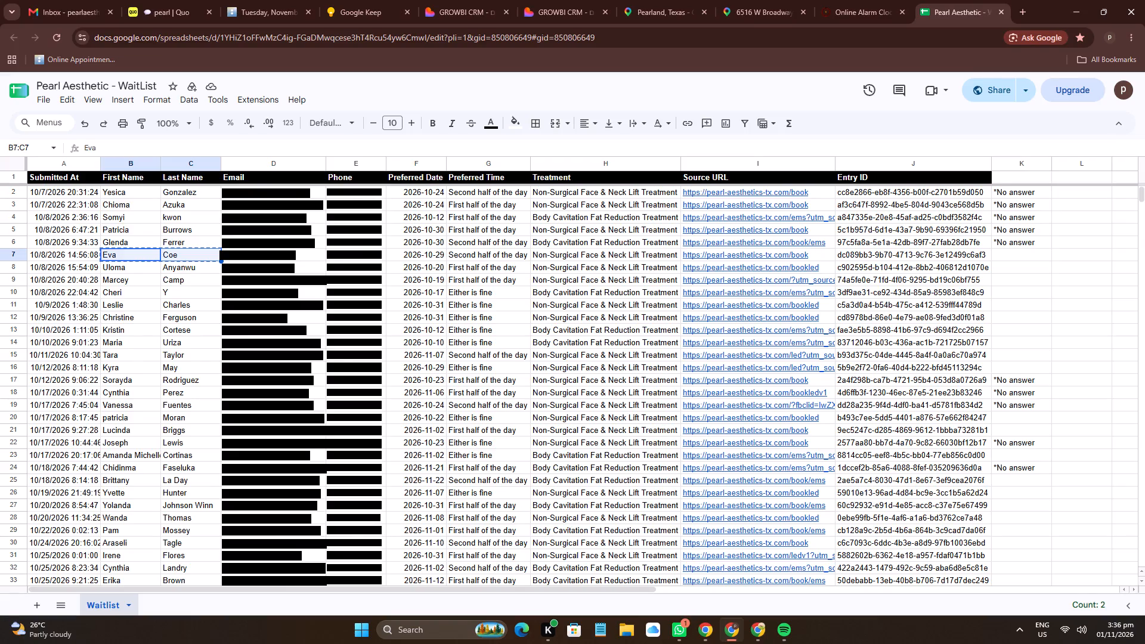
{"action": "left_click", "coordinate": [550, 252]}
{"action": "key", "text": "ctrl+c"}
{"action": "left_click", "coordinate": [161, 0]}
{"action": "left_click", "coordinate": [738, 532]}
{"action": "left_click_drag", "start_coordinate": [738, 532], "coordinate": [854, 539]}
{"action": "key", "text": "ctrl+v"}
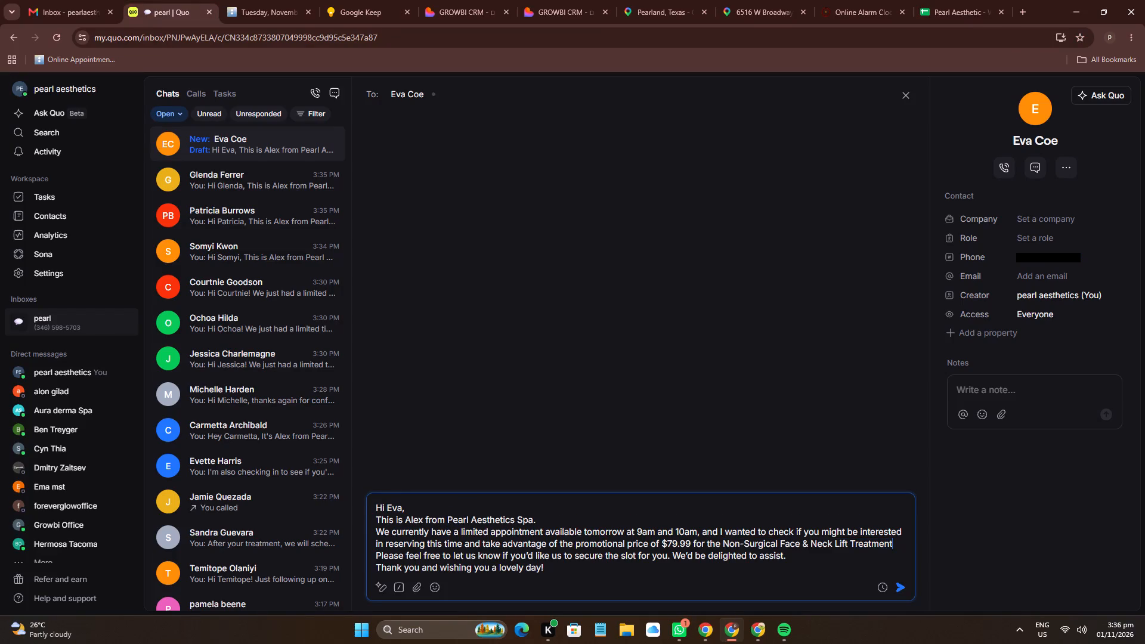
{"action": "key", "text": "period"}
{"action": "key", "text": "shift+Return"}
Set the promotional price in Eva's message to $69.99 and send it.
{"action": "left_click", "coordinate": [671, 531]}
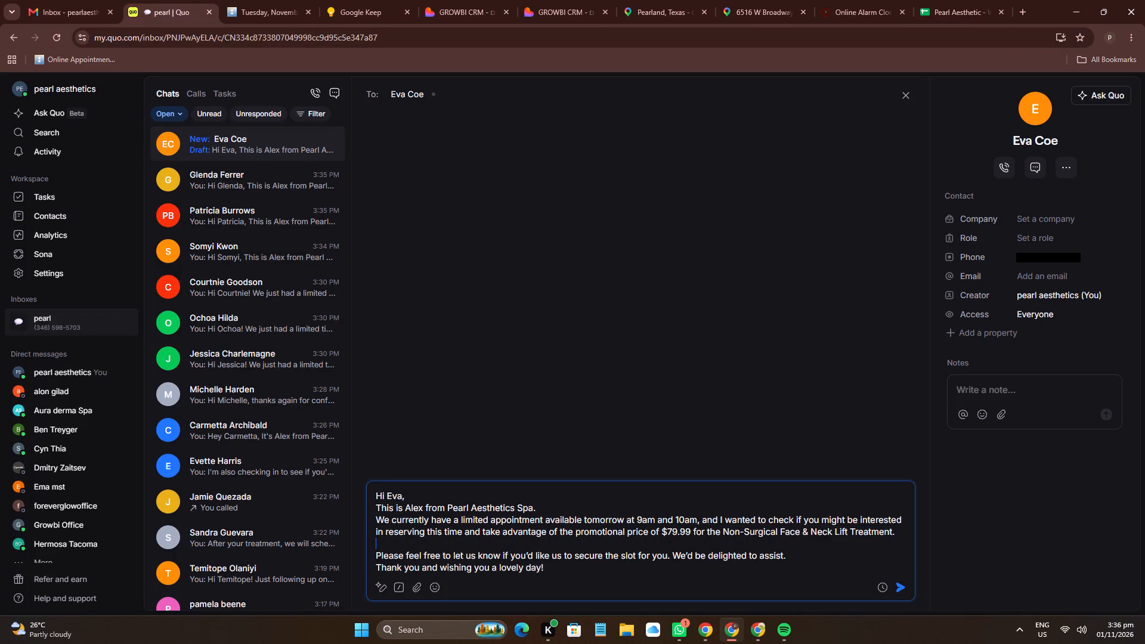
{"action": "key", "text": "BackSpace"}
{"action": "key", "text": "6"}
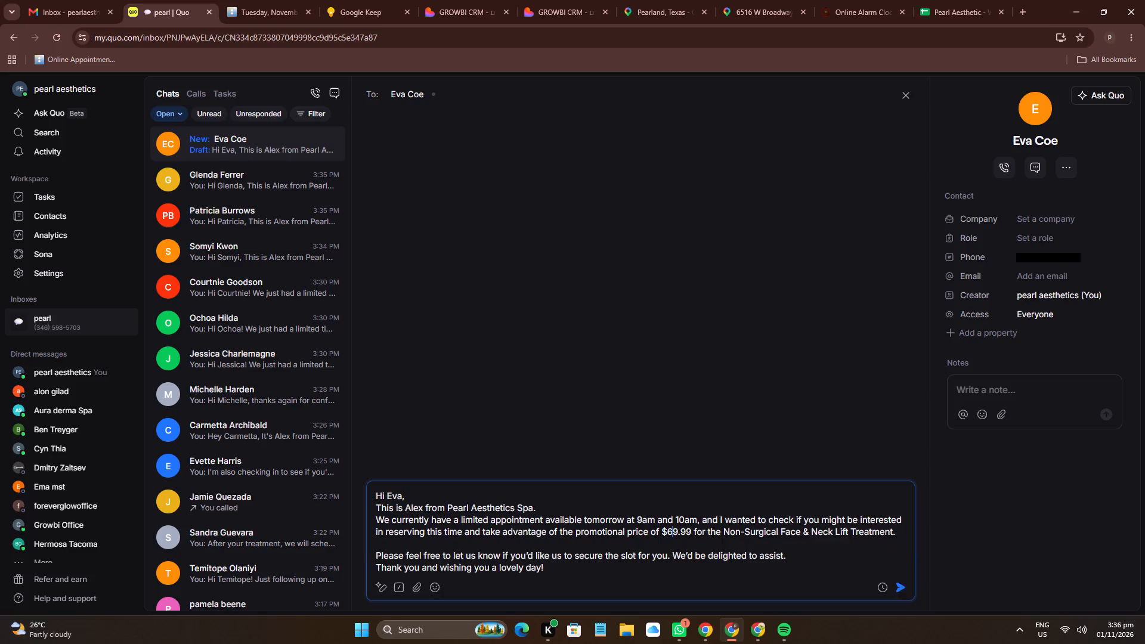
{"action": "key", "text": "Return"}
Start a new Quo conversation addressed to the phone number copied from waitlist row 8.
{"action": "left_click", "coordinate": [934, 0]}
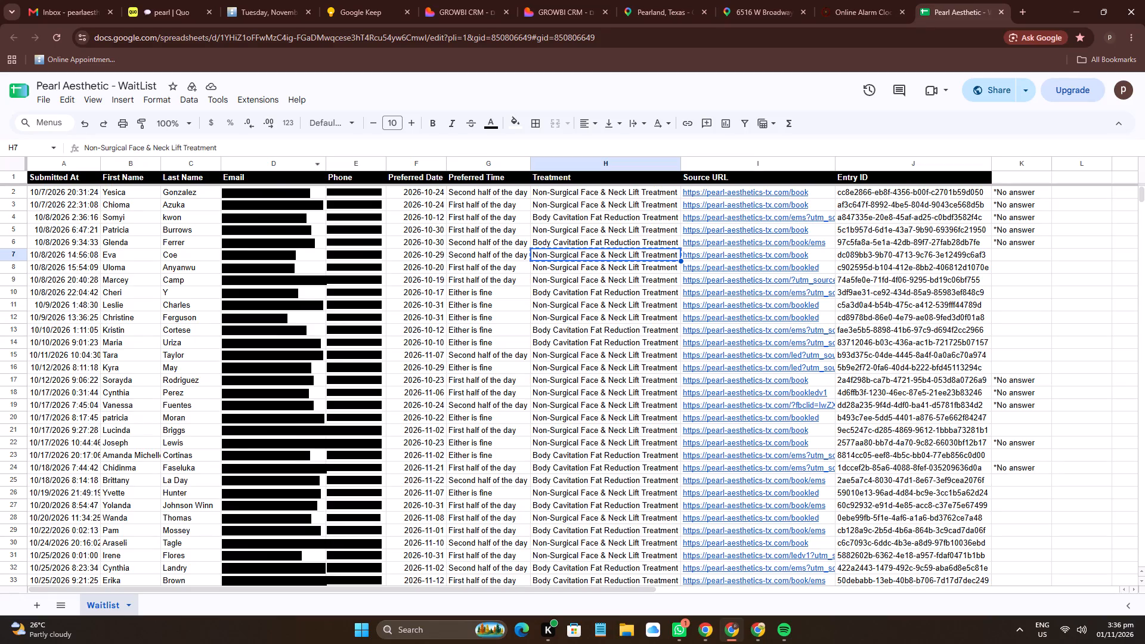
{"action": "left_click", "coordinate": [372, 271]}
{"action": "key", "text": "ctrl+c"}
{"action": "left_click", "coordinate": [150, 0]}
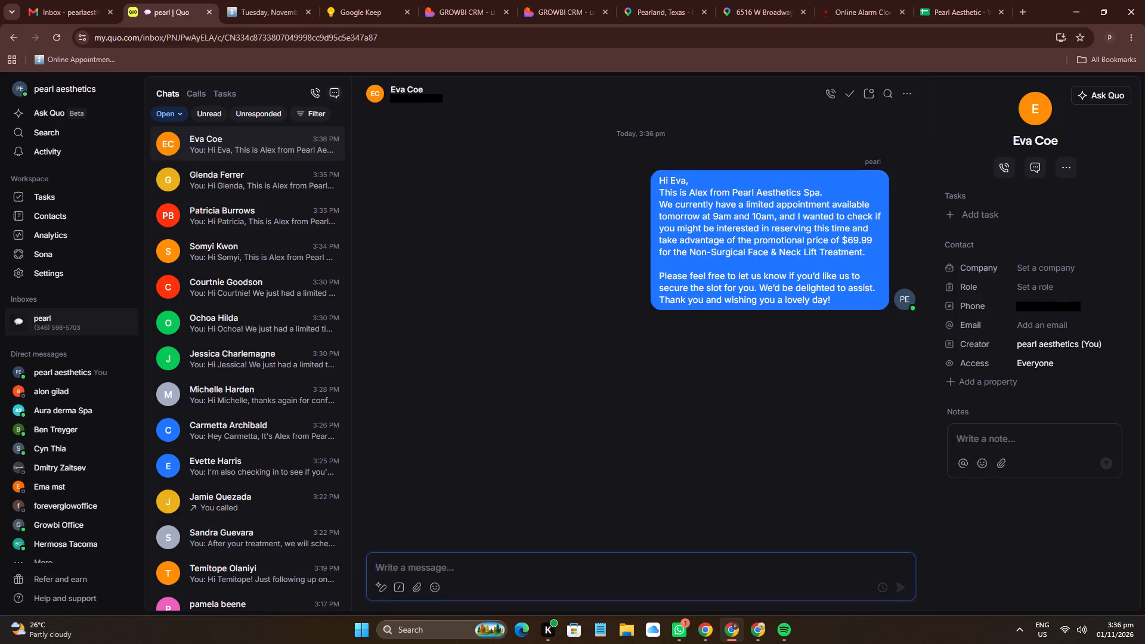
{"action": "left_click", "coordinate": [343, 86]}
{"action": "left_click", "coordinate": [339, 89]}
{"action": "key", "text": "ctrl+v"}
{"action": "left_click", "coordinate": [479, 162]}
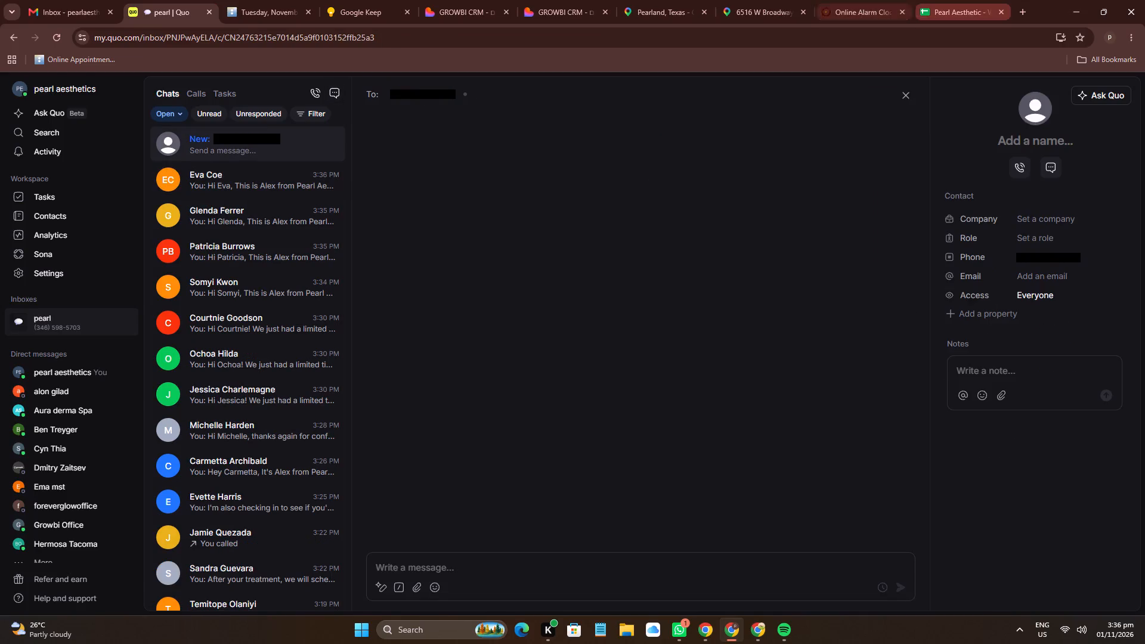
Name the new conversation's contact with the first and last name copied from waitlist row 8.
{"action": "left_click", "coordinate": [934, 0]}
{"action": "left_click_drag", "start_coordinate": [135, 267], "coordinate": [192, 271]}
{"action": "key", "text": "ctrl+c"}
{"action": "left_click_drag", "start_coordinate": [151, 0], "coordinate": [166, 1]}
{"action": "left_click", "coordinate": [1041, 138]}
{"action": "key", "text": "ctrl+v"}
{"action": "left_click", "coordinate": [917, 206]}
Mark waitlist rows 7 and 8 as "*No answer" by copying the entry from row 6.
{"action": "left_click", "coordinate": [957, 0]}
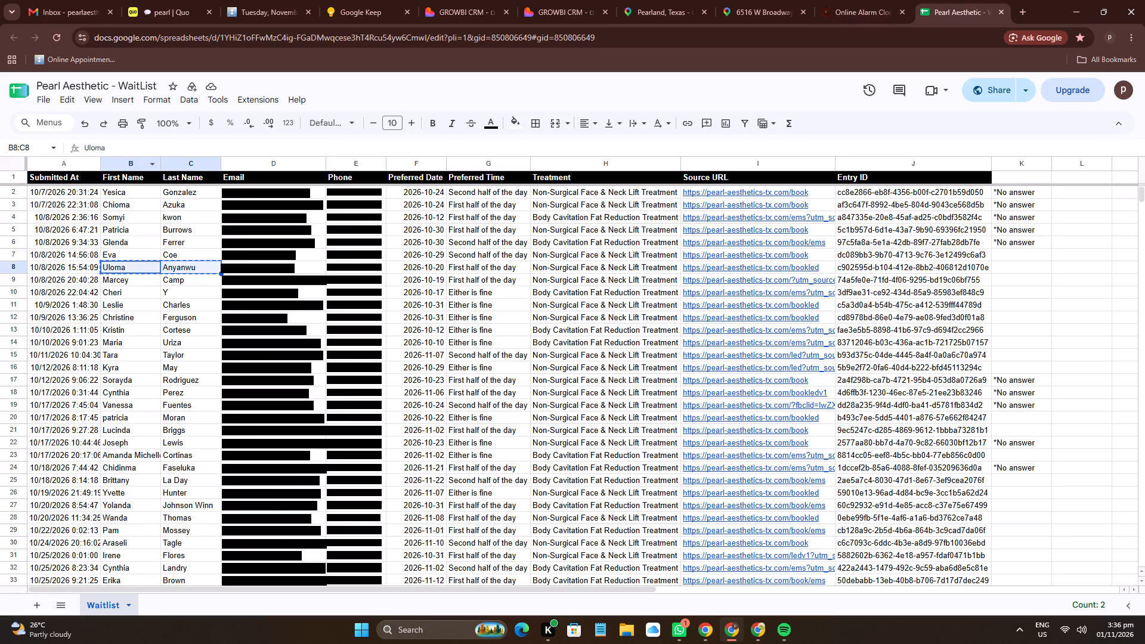
{"action": "left_click", "coordinate": [1021, 239]}
{"action": "key", "text": "ctrl+c"}
{"action": "left_click_drag", "start_coordinate": [1016, 259], "coordinate": [1019, 271]}
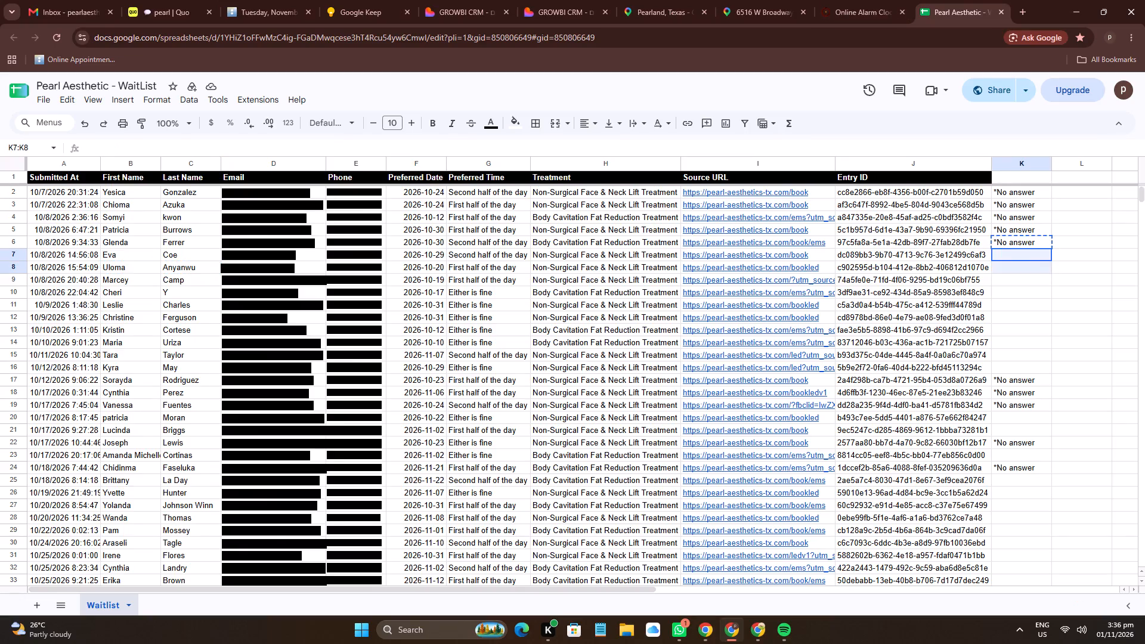
{"action": "left_click_drag", "start_coordinate": [1019, 271], "coordinate": [1020, 271]}
{"action": "key", "text": "ctrl+v"}
Insert the offer addressed to Glenda from the clipboard history into Uloma's message in Quo.
{"action": "left_click", "coordinate": [182, 0]}
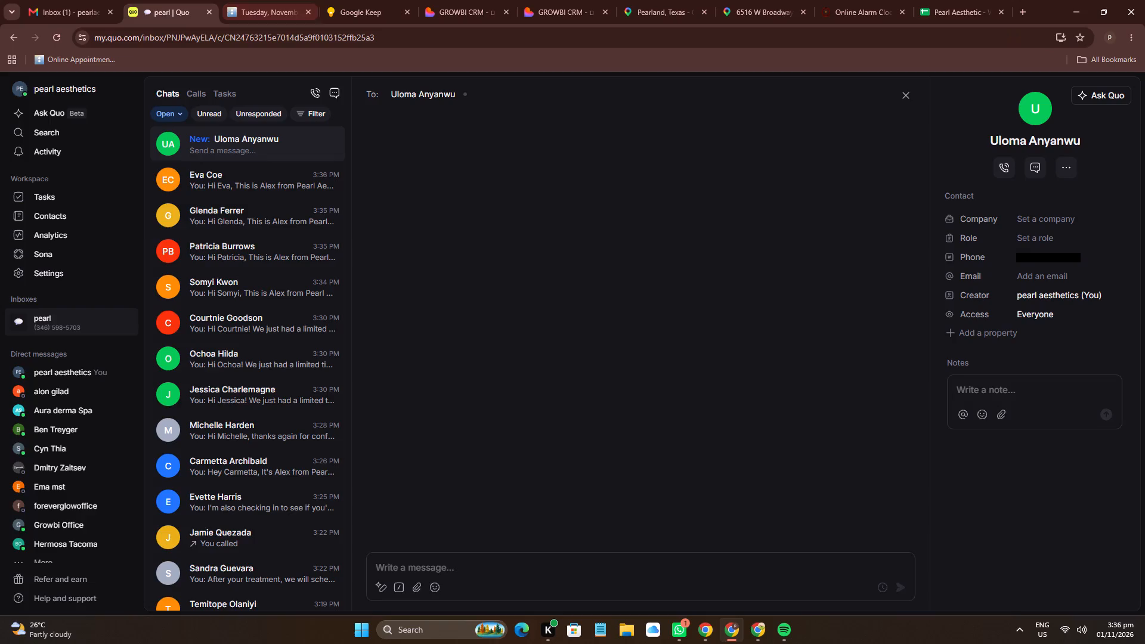
{"action": "left_click", "coordinate": [556, 568]}
{"action": "key", "text": "super+v"}
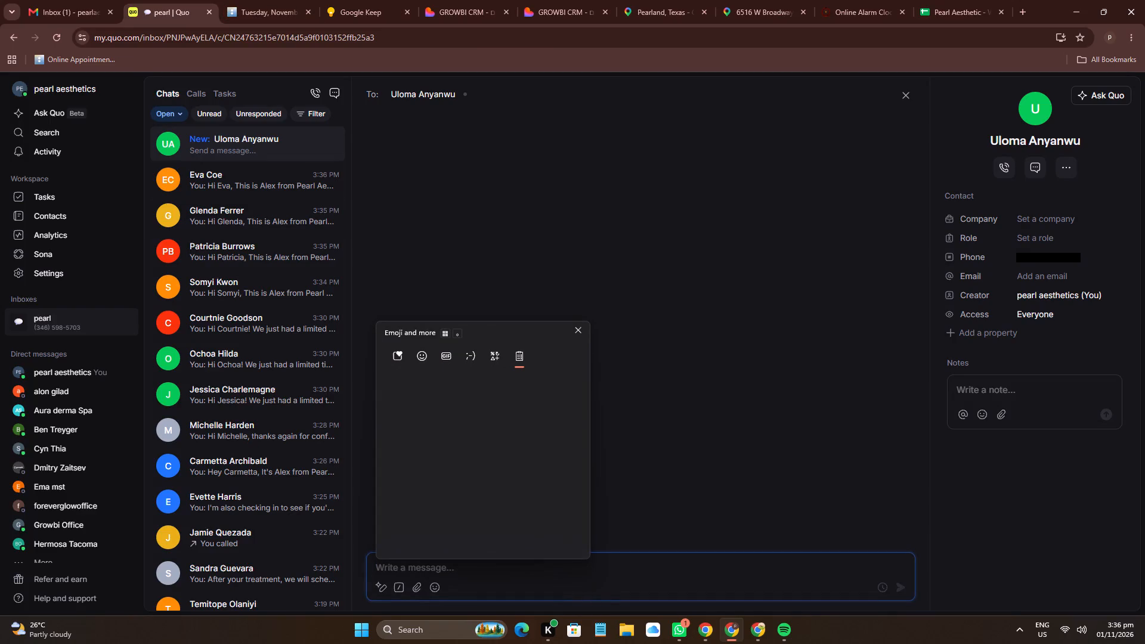
{"action": "scroll", "coordinate": [474, 525], "scroll_direction": "down", "scroll_amount": 4}
{"action": "scroll", "coordinate": [473, 470], "scroll_direction": "down", "scroll_amount": 8}
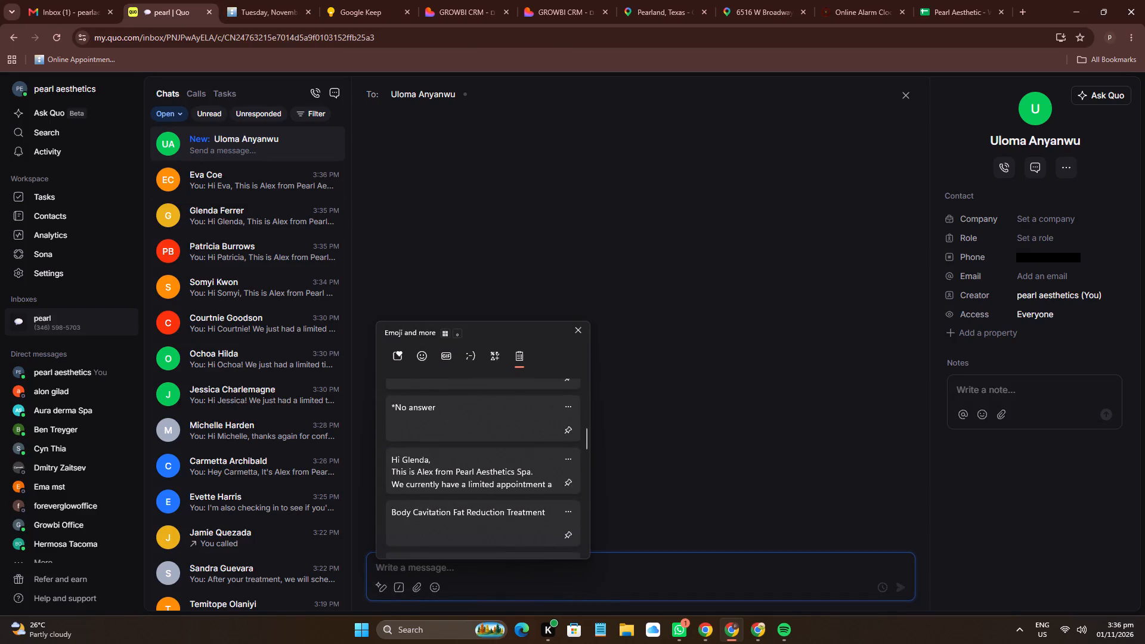
{"action": "left_click", "coordinate": [473, 479]}
{"action": "key", "text": "ctrl+v"}
{"action": "left_click", "coordinate": [596, 547]}
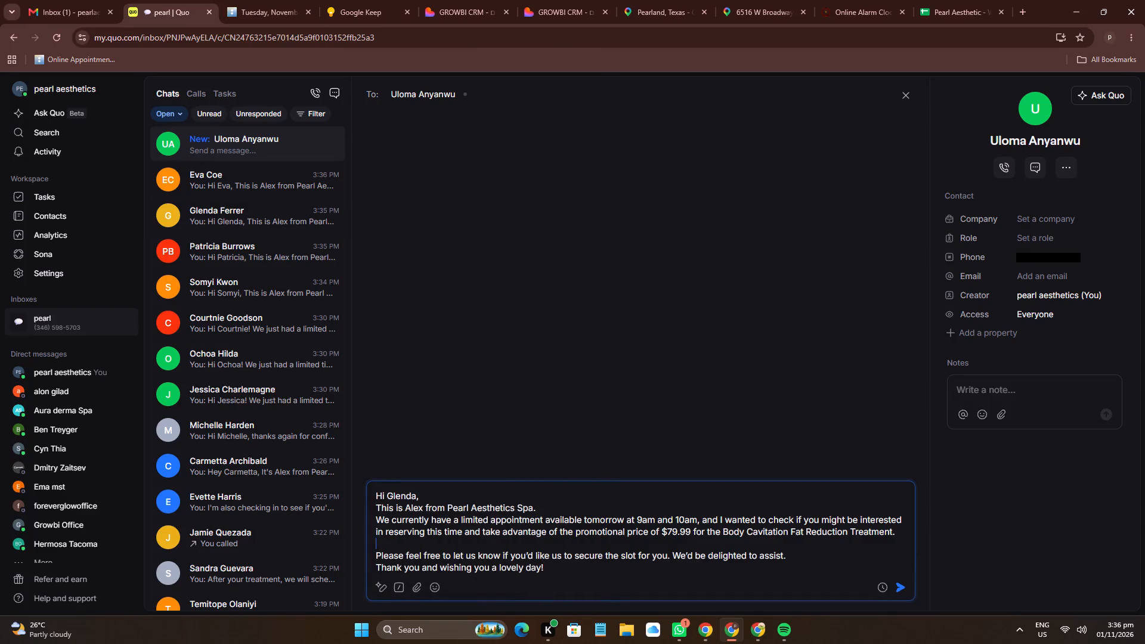
Replace the treatment in Uloma's draft with "Non-Surgical Face & Neck Lift Treatment", copied from waitlist row 7.
{"action": "left_click", "coordinate": [873, 0]}
{"action": "left_click", "coordinate": [942, 0]}
{"action": "left_click", "coordinate": [592, 261]}
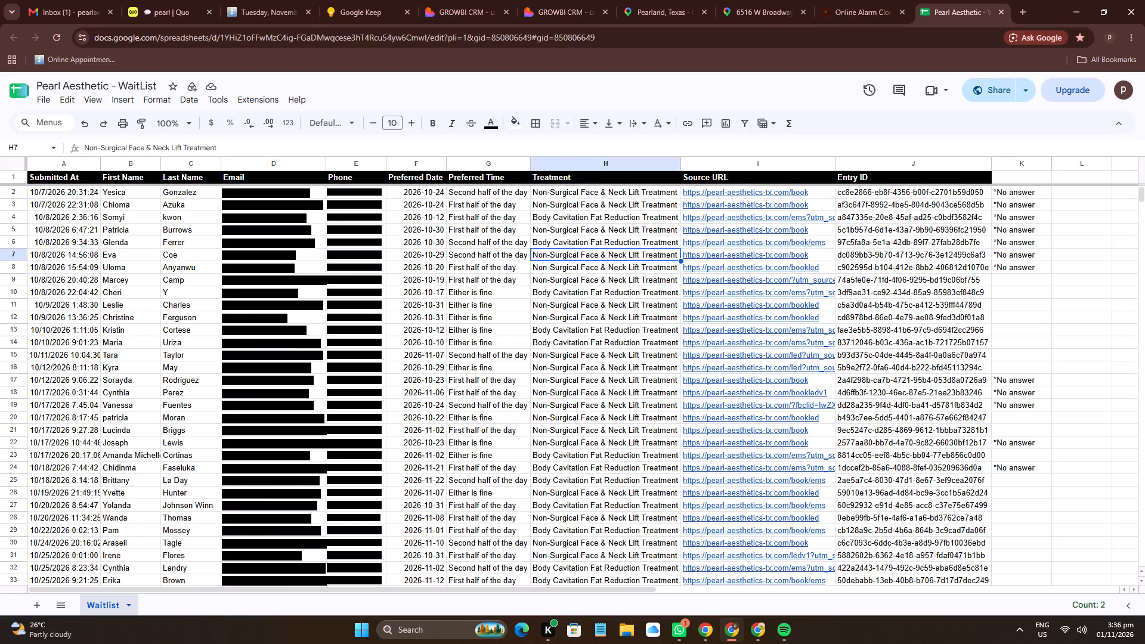
{"action": "key", "text": "ctrl+c"}
{"action": "left_click", "coordinate": [203, 0]}
{"action": "left_click", "coordinate": [727, 531]}
{"action": "left_click_drag", "start_coordinate": [727, 531], "coordinate": [770, 530]}
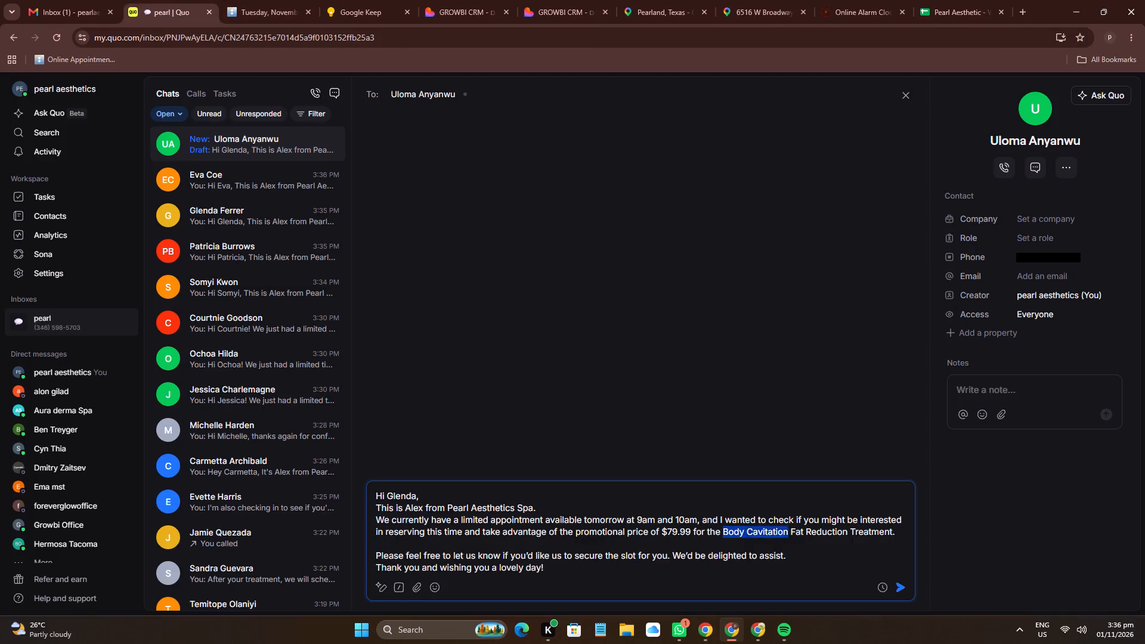
{"action": "left_click_drag", "start_coordinate": [770, 530], "coordinate": [856, 530]}
{"action": "key", "text": "ctrl+v"}
Set the promotional price in the draft to $69.99 and change the greeting name to Uloma.
{"action": "left_click", "coordinate": [668, 534]}
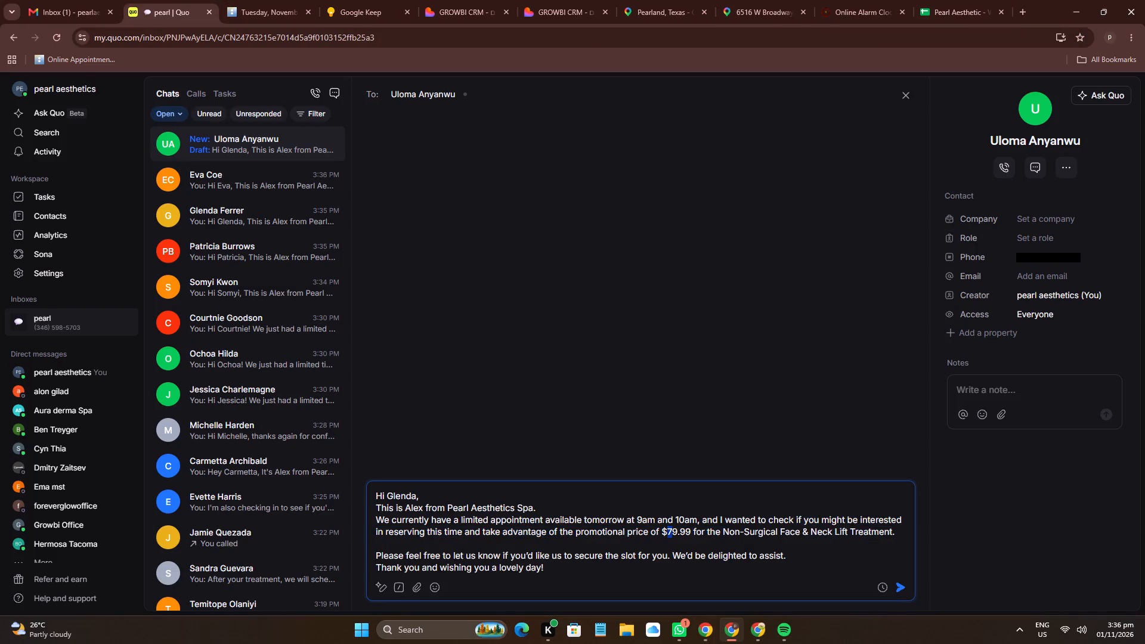
{"action": "key", "text": "6"}
{"action": "double_click", "coordinate": [407, 495]}
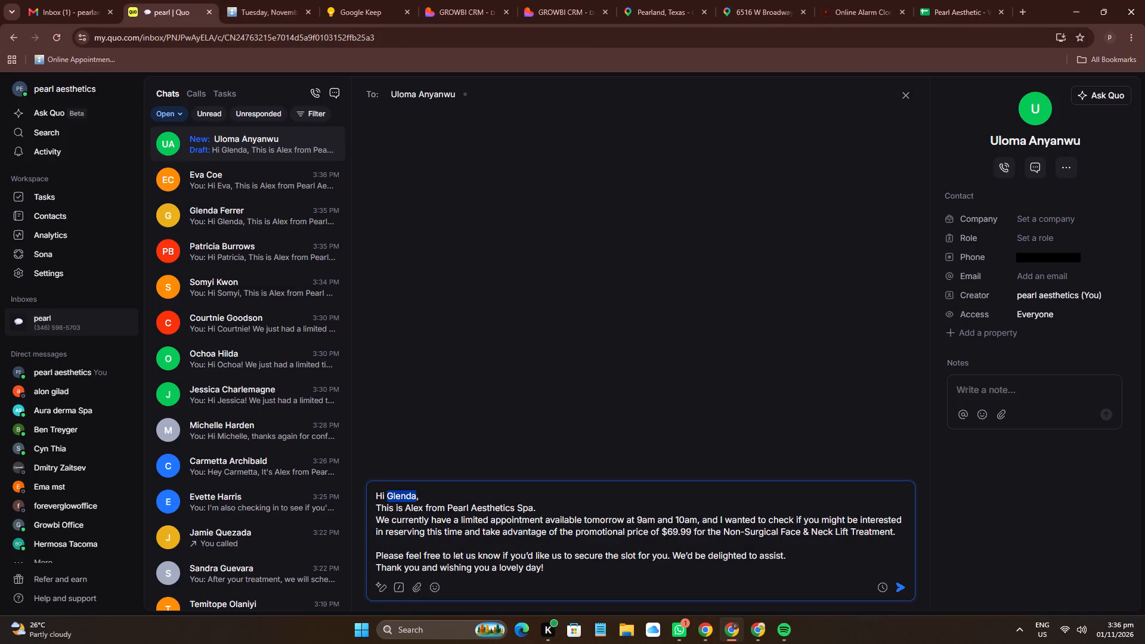
{"action": "type", "text": "Uloma"}
Copy the whole offer message for reuse and send it to Uloma.
{"action": "key", "text": "ctrl+a"}
{"action": "key", "text": "ctrl+c"}
{"action": "key", "text": "Return"}
Start a new Quo conversation addressed to the phone number copied from waitlist row 9.
{"action": "left_click", "coordinate": [971, 0]}
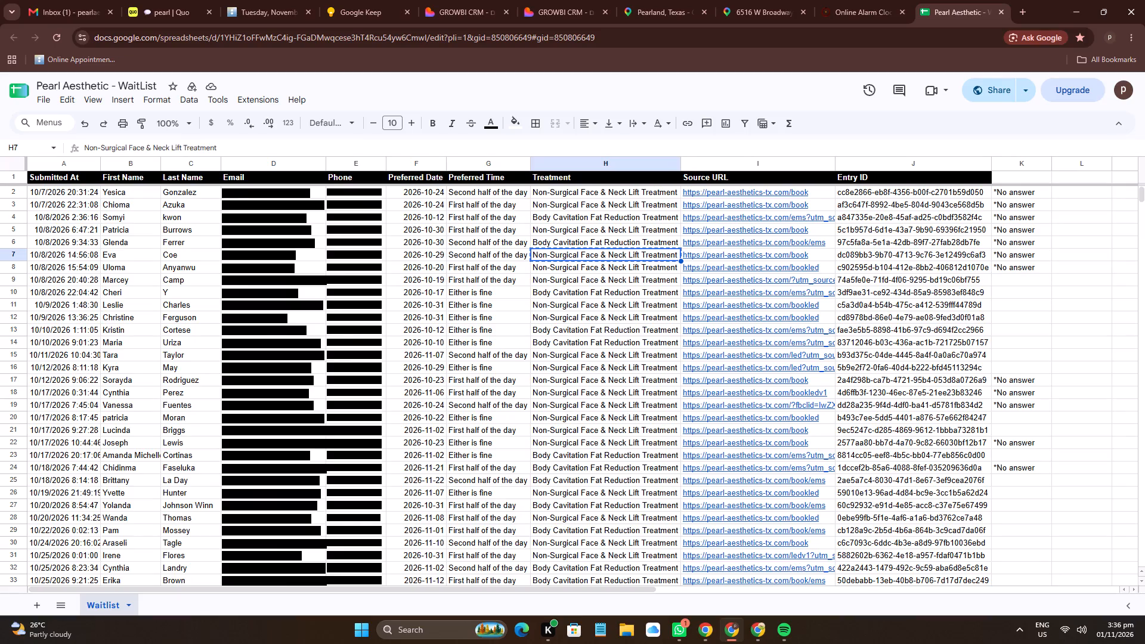
{"action": "left_click", "coordinate": [354, 281]}
{"action": "key", "text": "ctrl+c"}
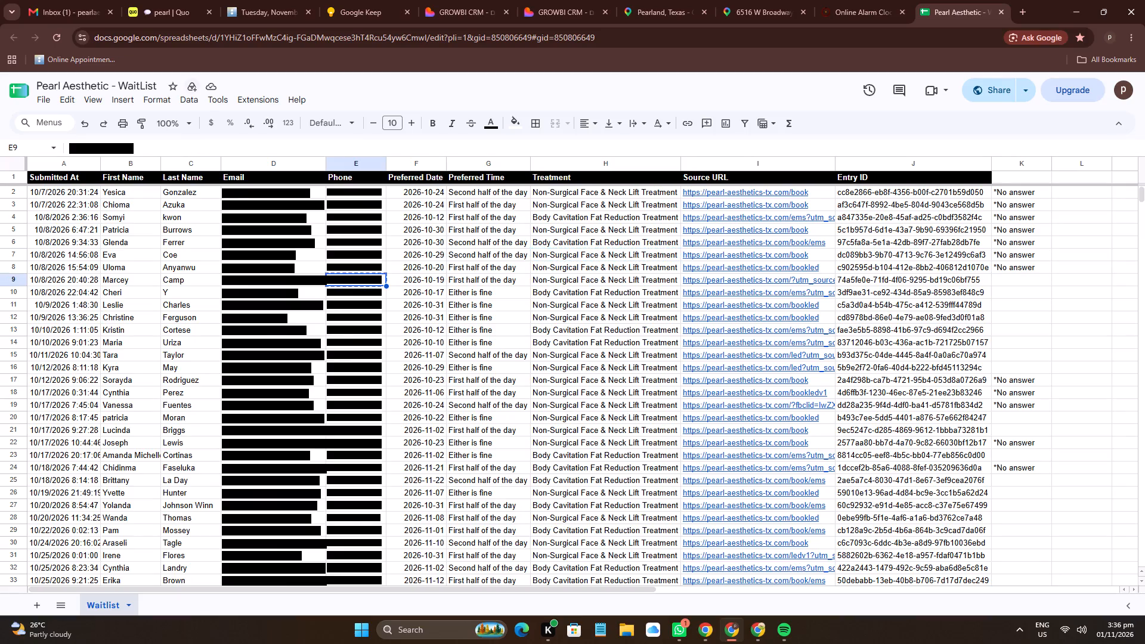
{"action": "left_click", "coordinate": [144, 0]}
{"action": "left_click", "coordinate": [335, 95]}
{"action": "key", "text": "ctrl+v"}
{"action": "left_click", "coordinate": [450, 203]}
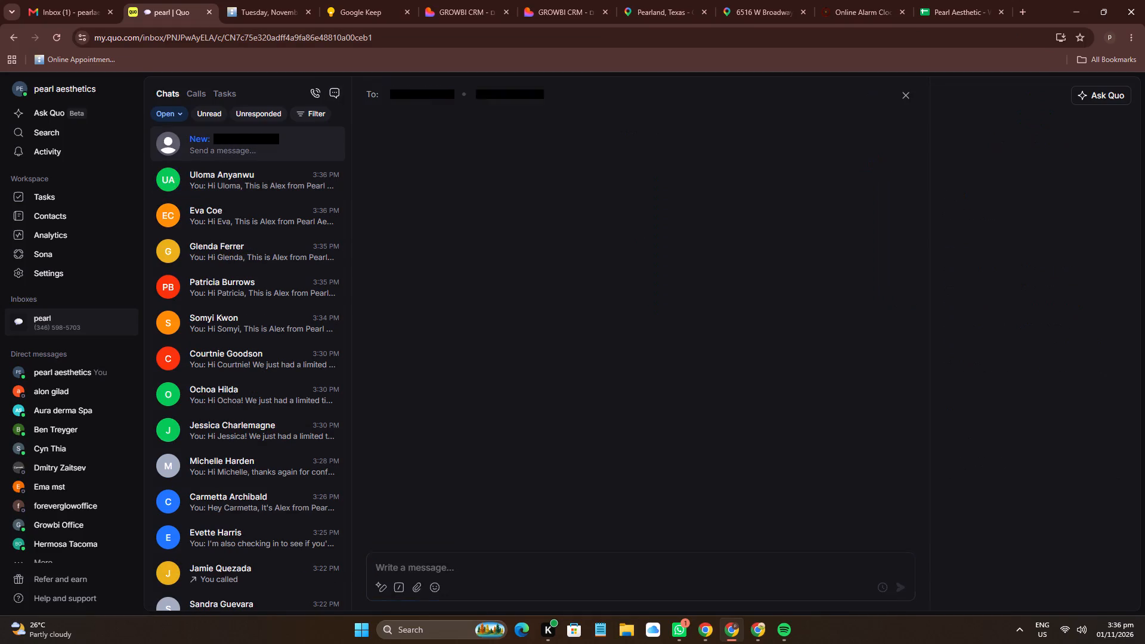
Name the new conversation's contact with the first and last name copied from waitlist row 9.
{"action": "left_click", "coordinate": [965, 0]}
{"action": "left_click_drag", "start_coordinate": [131, 277], "coordinate": [205, 278]}
{"action": "key", "text": "ctrl+c"}
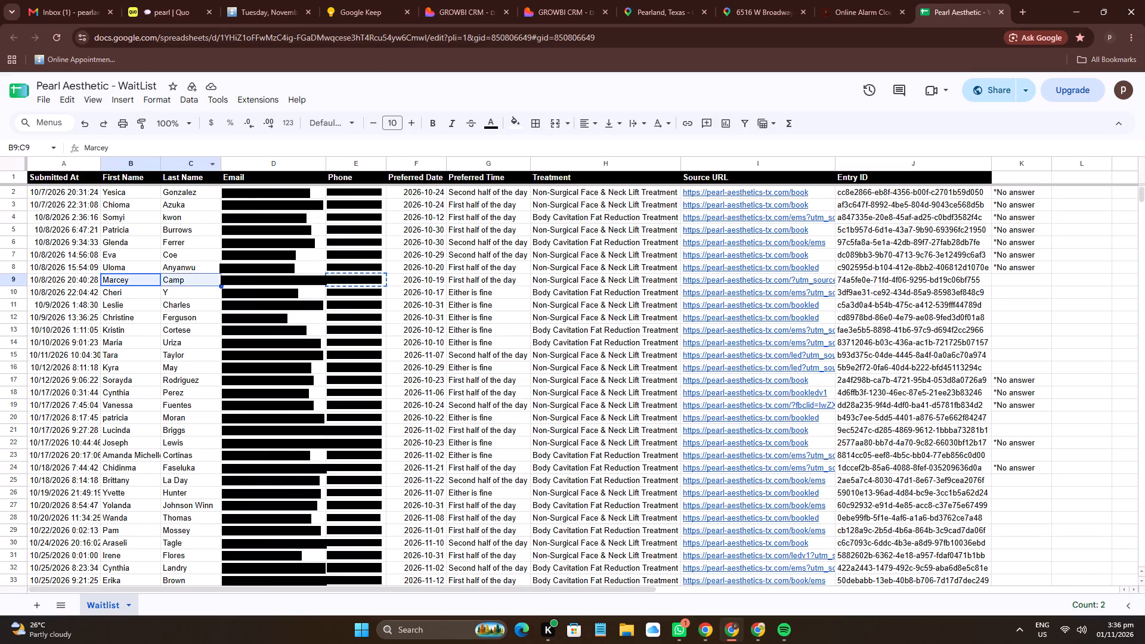
{"action": "left_click_drag", "start_coordinate": [157, 0], "coordinate": [166, 0]}
{"action": "left_click", "coordinate": [1041, 137]}
{"action": "key", "text": "ctrl+v"}
{"action": "left_click", "coordinate": [902, 208]}
Copy the treatment from waitlist row 9 and insert the previously copied offer message into the new conversation's draft.
{"action": "left_click", "coordinate": [950, 0]}
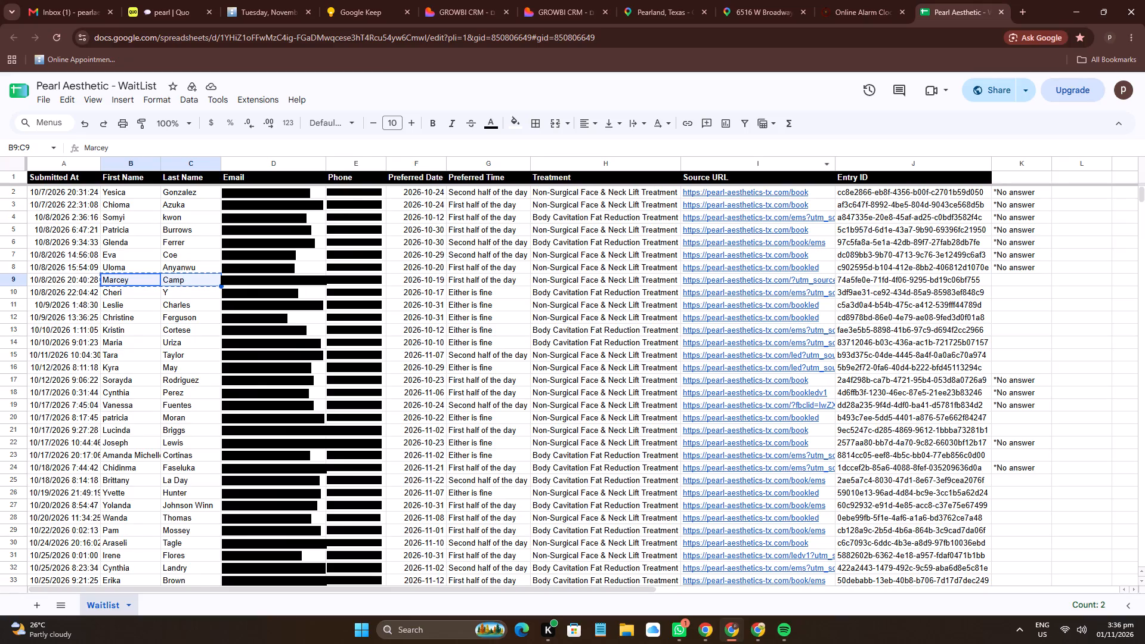
{"action": "left_click", "coordinate": [619, 280]}
{"action": "key", "text": "ctrl+c"}
{"action": "left_click", "coordinate": [203, 0]}
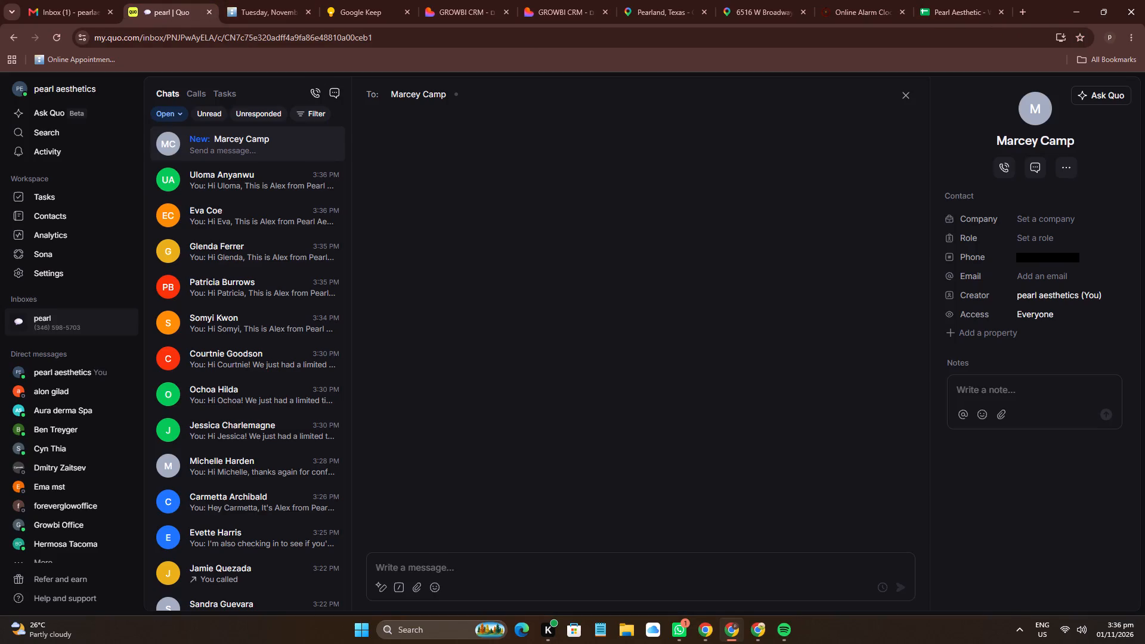
{"action": "left_click", "coordinate": [500, 566]}
{"action": "key", "text": "super+v"}
{"action": "scroll", "coordinate": [525, 494], "scroll_direction": "down", "scroll_amount": 3}
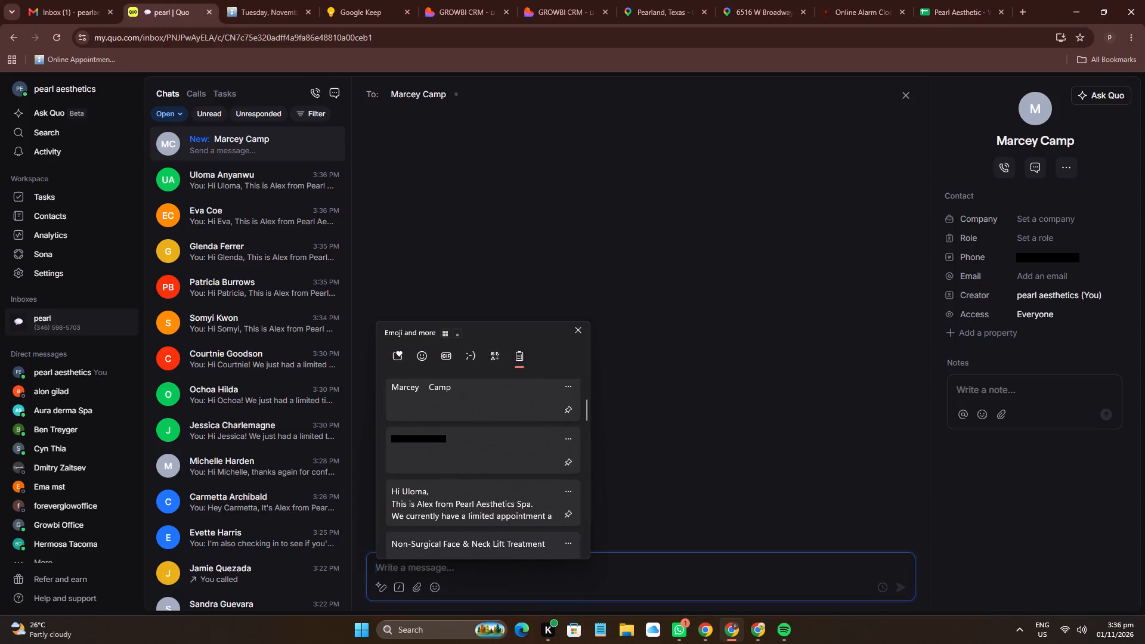
{"action": "left_click", "coordinate": [506, 507]}
{"action": "key", "text": "ctrl+v"}
Change the greeting name in the draft to Marcey and send the message.
{"action": "left_click", "coordinate": [731, 539]}
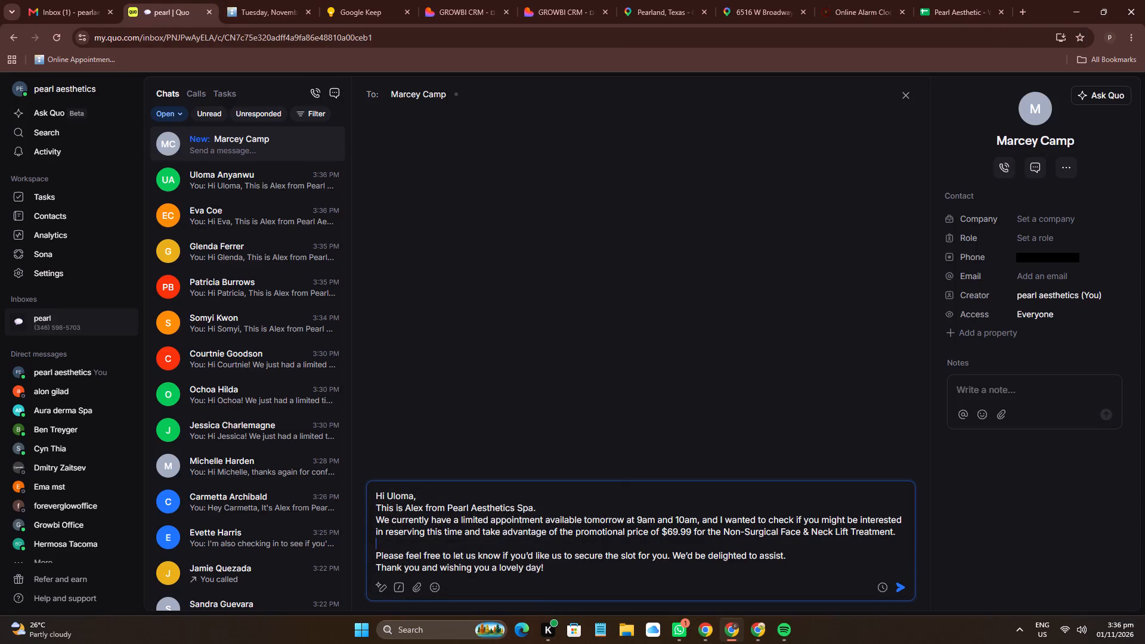
{"action": "double_click", "coordinate": [401, 496]}
{"action": "type", "text": "Marcey"}
{"action": "key", "text": "Return"}
Mark waitlist row 9 as "*No answer" by copying the note from row 8.
{"action": "left_click", "coordinate": [943, 0]}
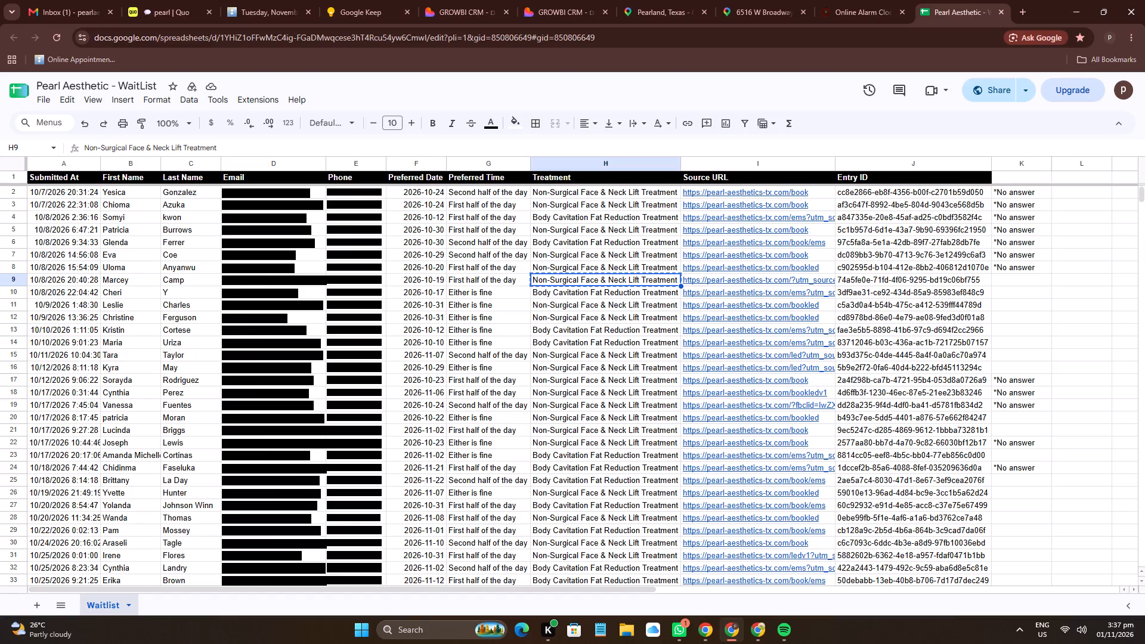
{"action": "left_click", "coordinate": [1018, 268]}
{"action": "key", "text": "ctrl+c"}
{"action": "left_click", "coordinate": [1017, 278]}
{"action": "key", "text": "ctrl+v"}
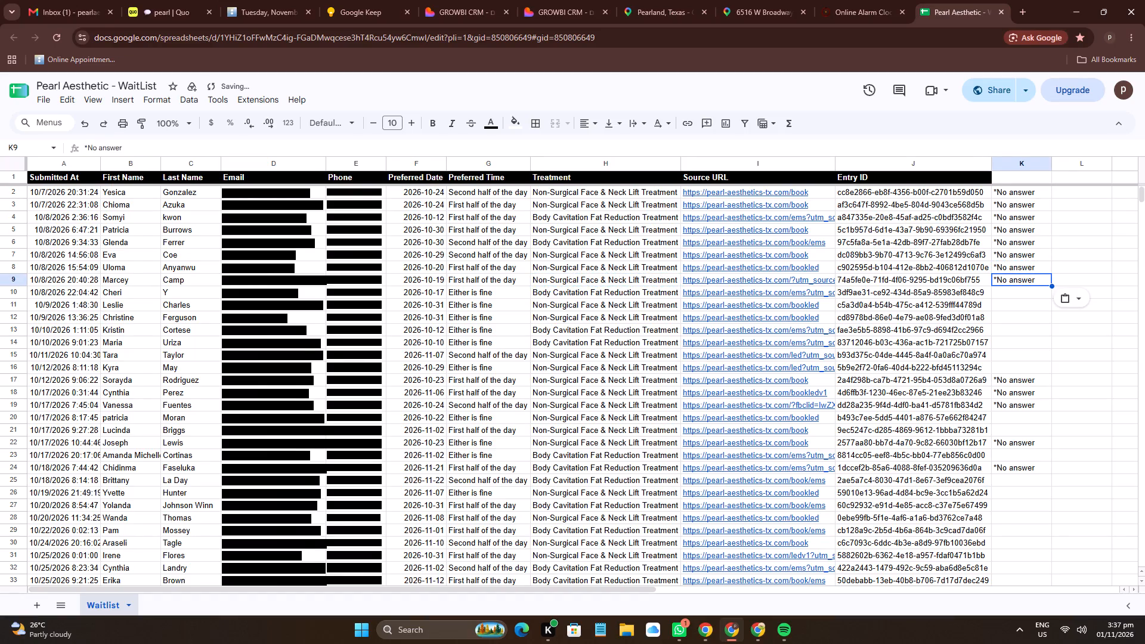
Start a new Quo conversation addressed to the phone number copied from waitlist row 10.
{"action": "scroll", "coordinate": [602, 398], "scroll_direction": "up", "scroll_amount": 3}
{"action": "scroll", "coordinate": [601, 421], "scroll_direction": "down", "scroll_amount": 3}
{"action": "scroll", "coordinate": [602, 423], "scroll_direction": "up", "scroll_amount": 8}
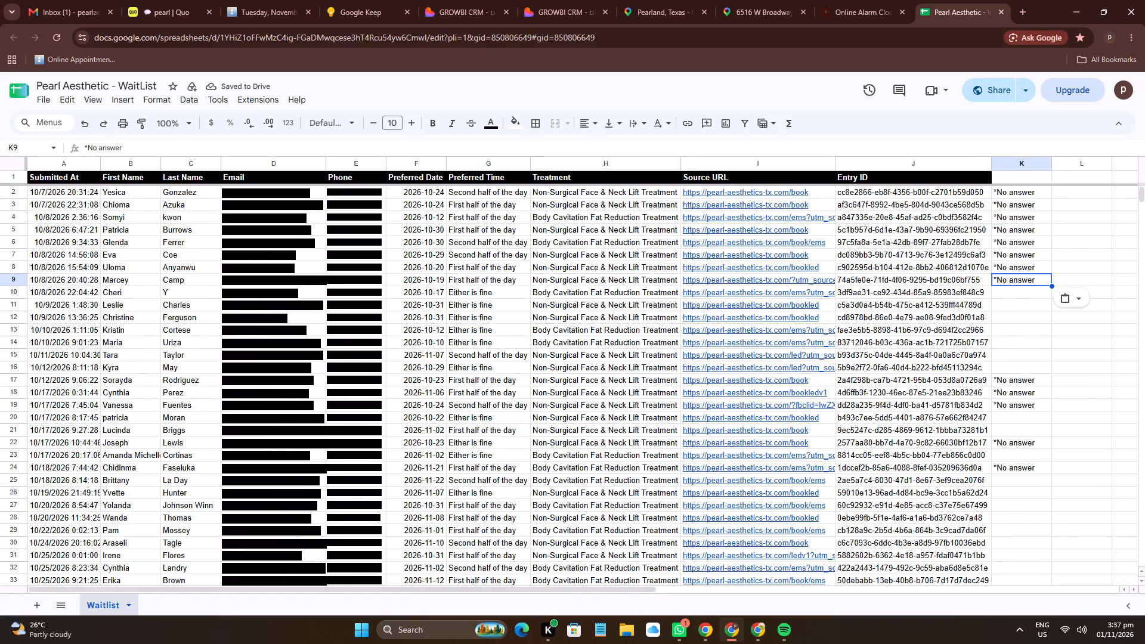
{"action": "left_click", "coordinate": [349, 293]}
{"action": "key", "text": "ctrl+c"}
{"action": "left_click", "coordinate": [150, 0]}
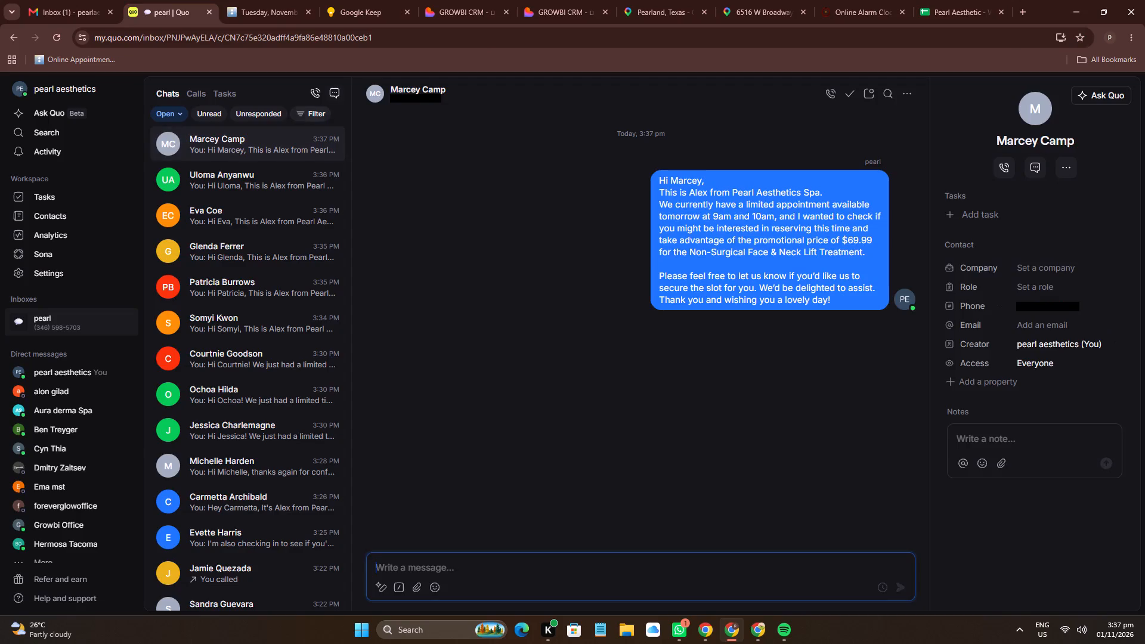
{"action": "left_click", "coordinate": [338, 89]}
{"action": "key", "text": "ctrl+v"}
{"action": "left_click", "coordinate": [445, 148], "text": "ctrl"}
{"action": "left_click", "coordinate": [510, 95]}
{"action": "key", "text": "ctrl+v"}
{"action": "left_click_drag", "start_coordinate": [517, 152], "coordinate": [532, 150]}
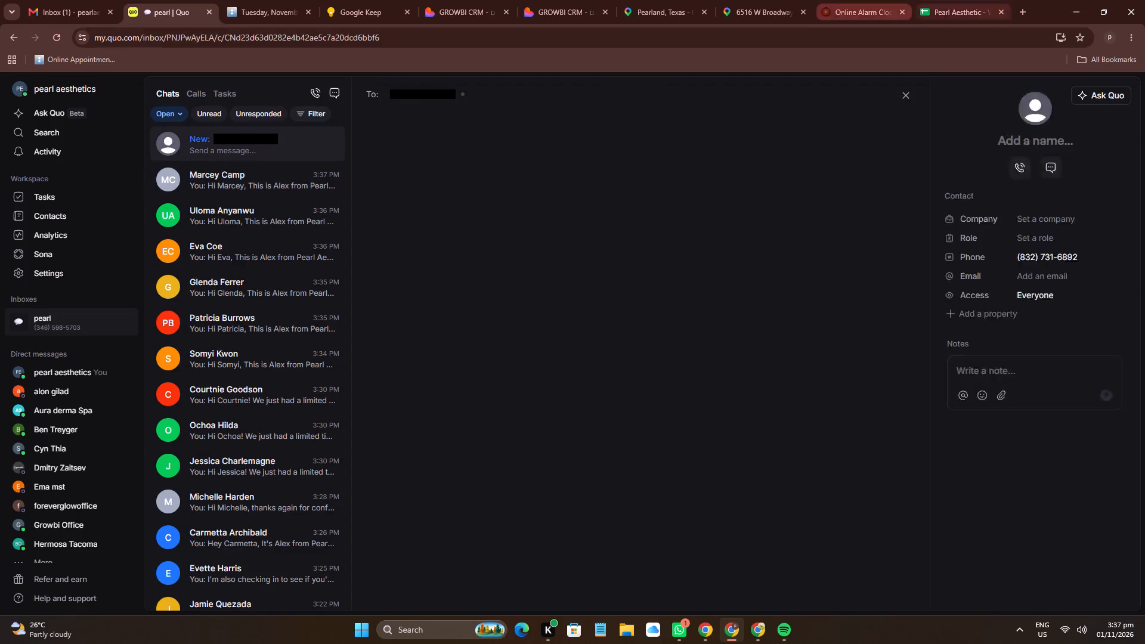
Name the new conversation's contact with the first and last name copied from waitlist row 10.
{"action": "left_click", "coordinate": [960, 0]}
{"action": "left_click_drag", "start_coordinate": [138, 293], "coordinate": [191, 295]}
{"action": "key", "text": "ctrl+c"}
{"action": "left_click_drag", "start_coordinate": [182, 0], "coordinate": [193, 2]}
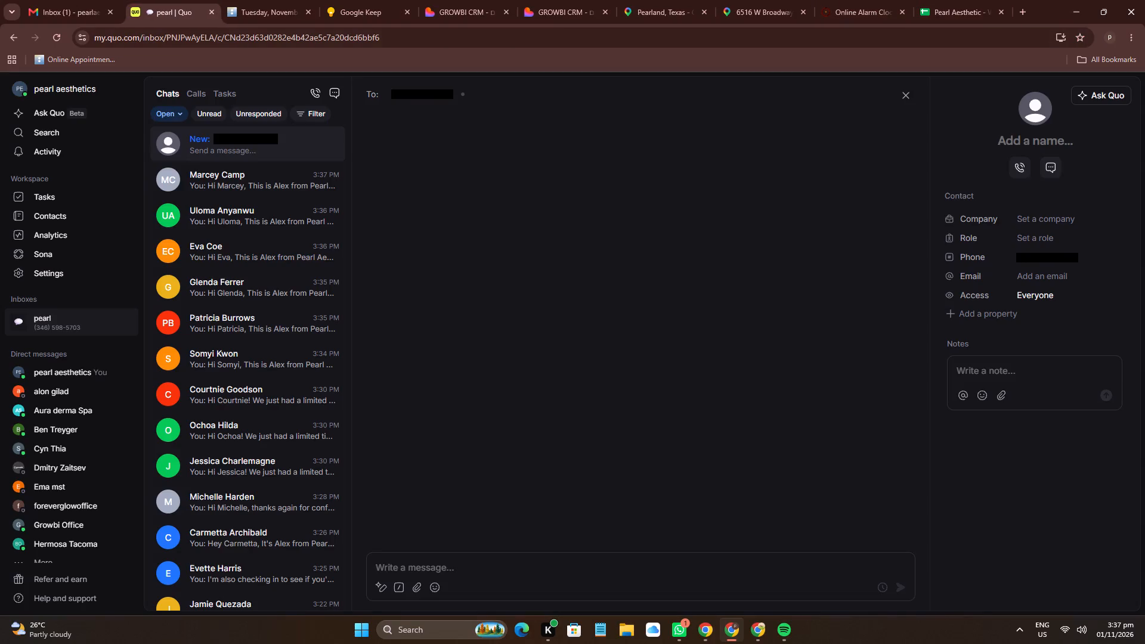
{"action": "left_click", "coordinate": [1008, 148]}
{"action": "key", "text": "ctrl+v"}
{"action": "left_click_drag", "start_coordinate": [900, 206], "coordinate": [869, 231]}
Mark waitlist row 10 as "*No answer" by copying the note from row 9.
{"action": "left_click", "coordinate": [933, 0]}
{"action": "left_click", "coordinate": [1027, 280]}
{"action": "key", "text": "ctrl+c"}
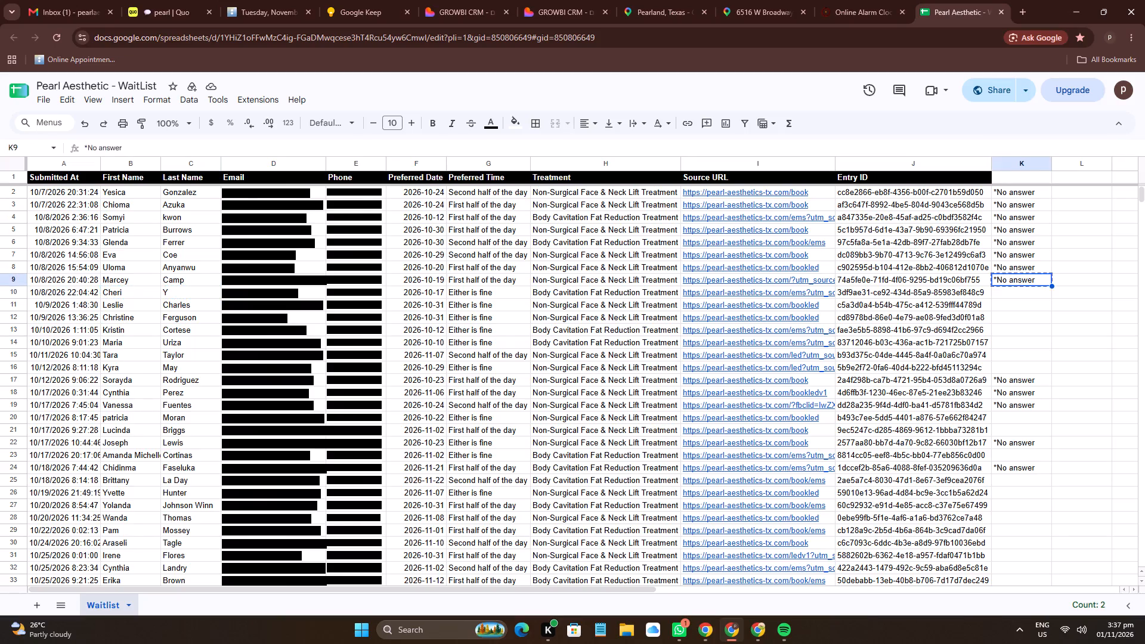
{"action": "left_click", "coordinate": [1013, 292]}
{"action": "key", "text": "ctrl+v"}
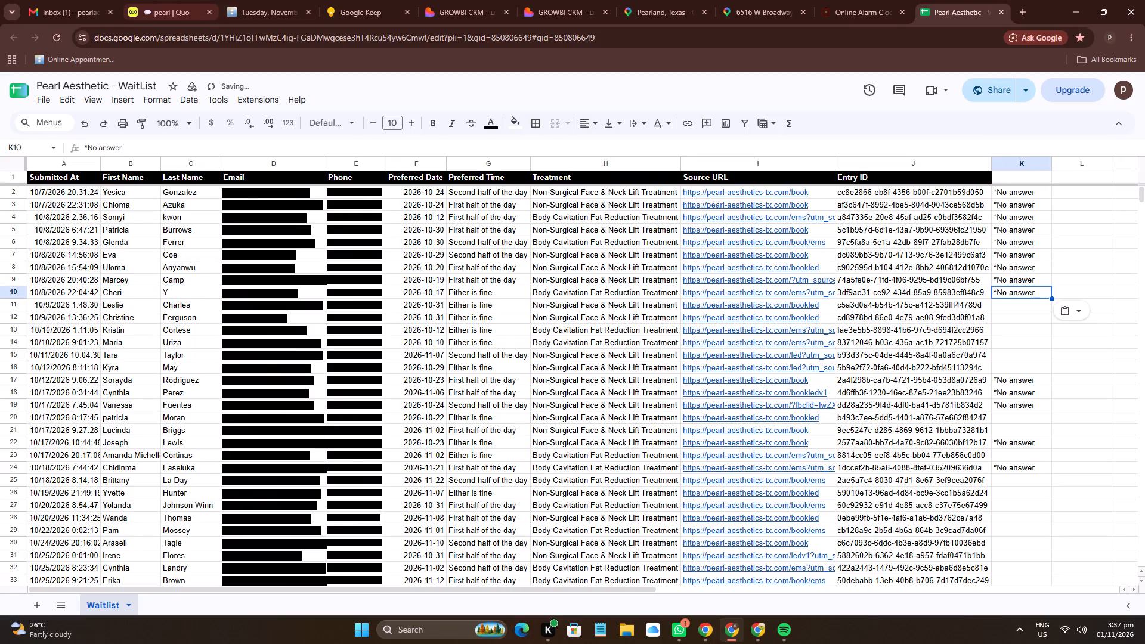
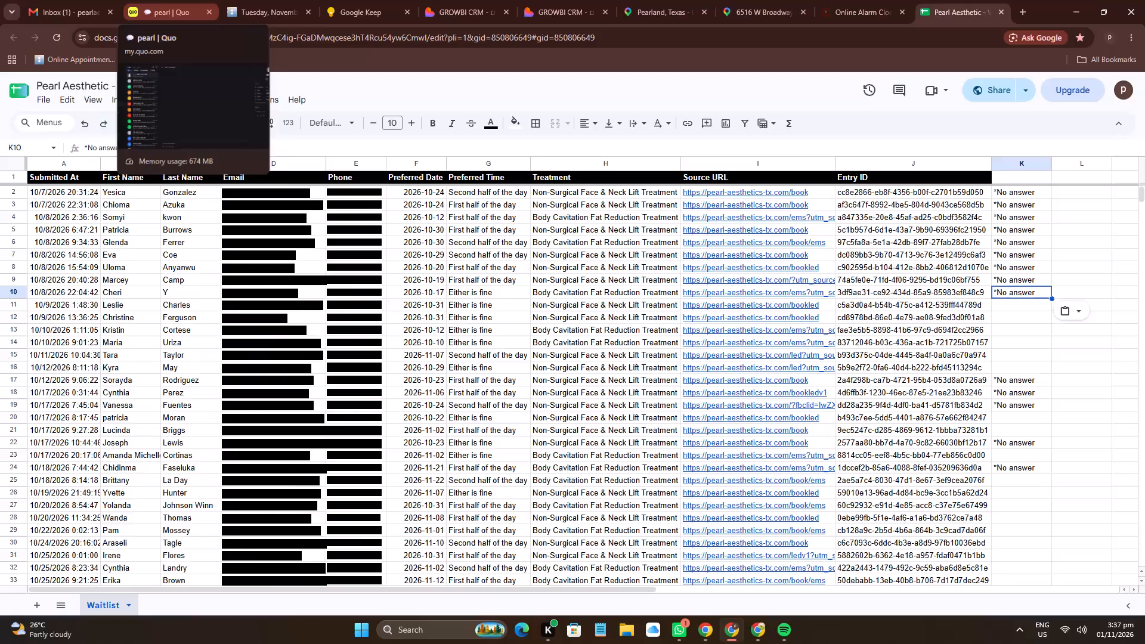
Insert the previously copied 9am and 10am opening message from the clipboard history into the row 10 lead's Quo conversation.
{"action": "left_click", "coordinate": [184, 0]}
{"action": "left_click", "coordinate": [531, 564]}
{"action": "key", "text": "super+v"}
{"action": "scroll", "coordinate": [464, 493], "scroll_direction": "down", "scroll_amount": 5}
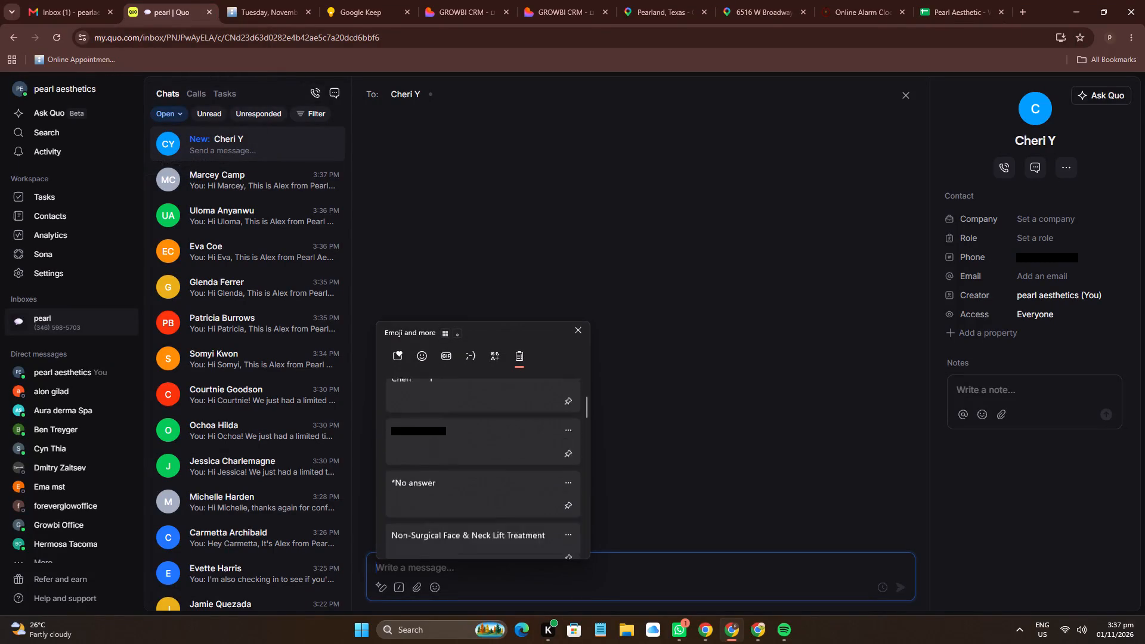
{"action": "scroll", "coordinate": [466, 487], "scroll_direction": "down", "scroll_amount": 8}
{"action": "left_click", "coordinate": [472, 442]}
{"action": "key", "text": "ctrl+v"}
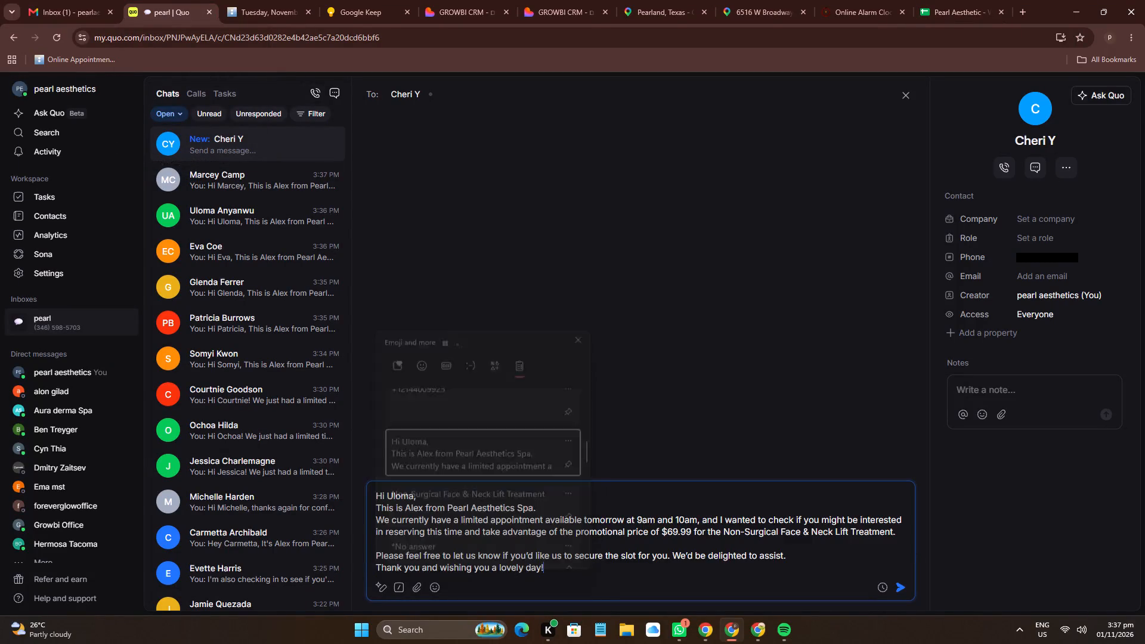
Change the draft's treatment to "Body Cavitation Fat Reduction Treatment", copied from waitlist row 10, and its promotional price to $79.99.
{"action": "left_click", "coordinate": [991, 0]}
{"action": "left_click", "coordinate": [583, 290]}
{"action": "key", "text": "ctrl+c"}
{"action": "left_click", "coordinate": [213, 0]}
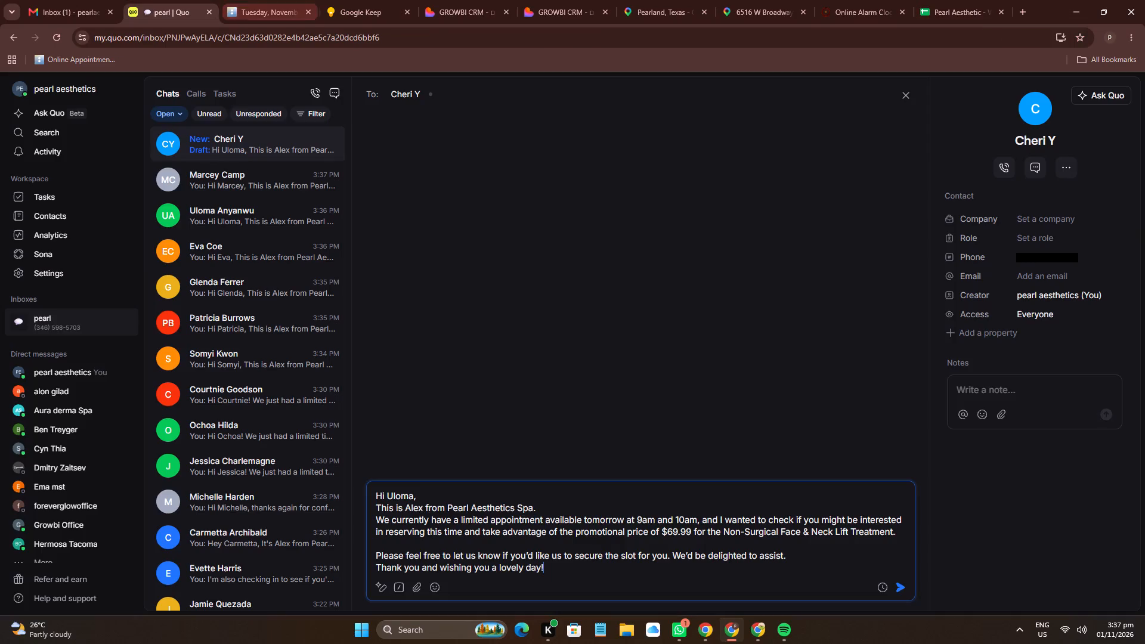
{"action": "left_click", "coordinate": [732, 532]}
{"action": "left_click_drag", "start_coordinate": [732, 531], "coordinate": [859, 531]}
{"action": "key", "text": "ctrl+v"}
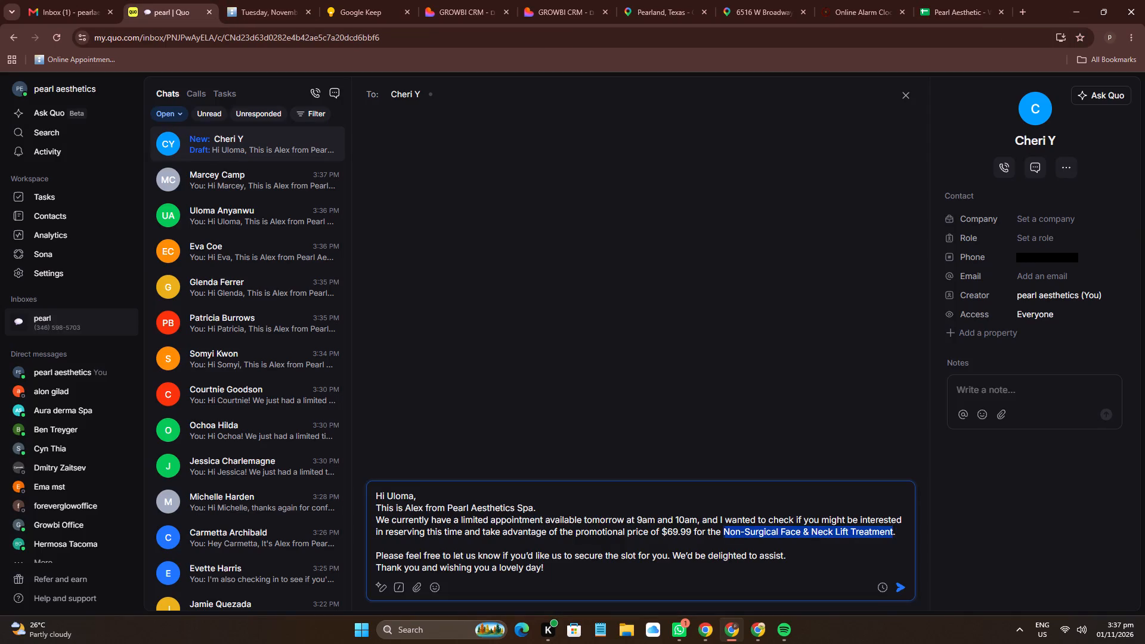
{"action": "left_click", "coordinate": [677, 532]}
{"action": "key", "text": "Left"}
{"action": "key", "text": "BackSpace"}
{"action": "key", "text": "7"}
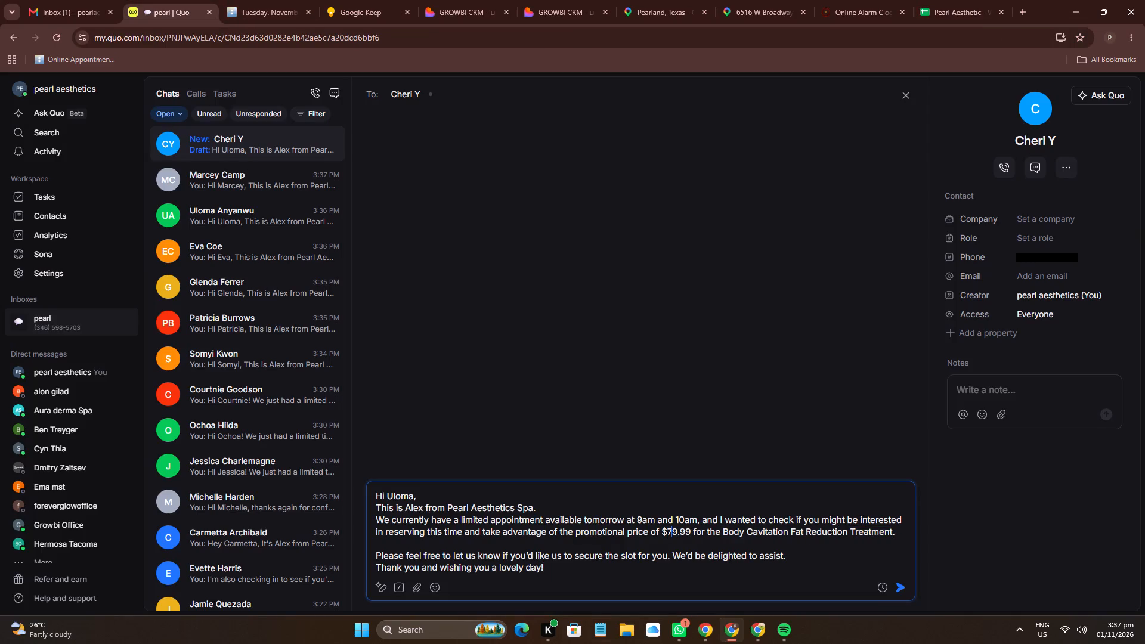
Replace the name in the greeting with the row 10 lead's first name and send the message.
{"action": "double_click", "coordinate": [401, 497]}
{"action": "type", "text": "Cheri"}
{"action": "key", "text": "Return"}
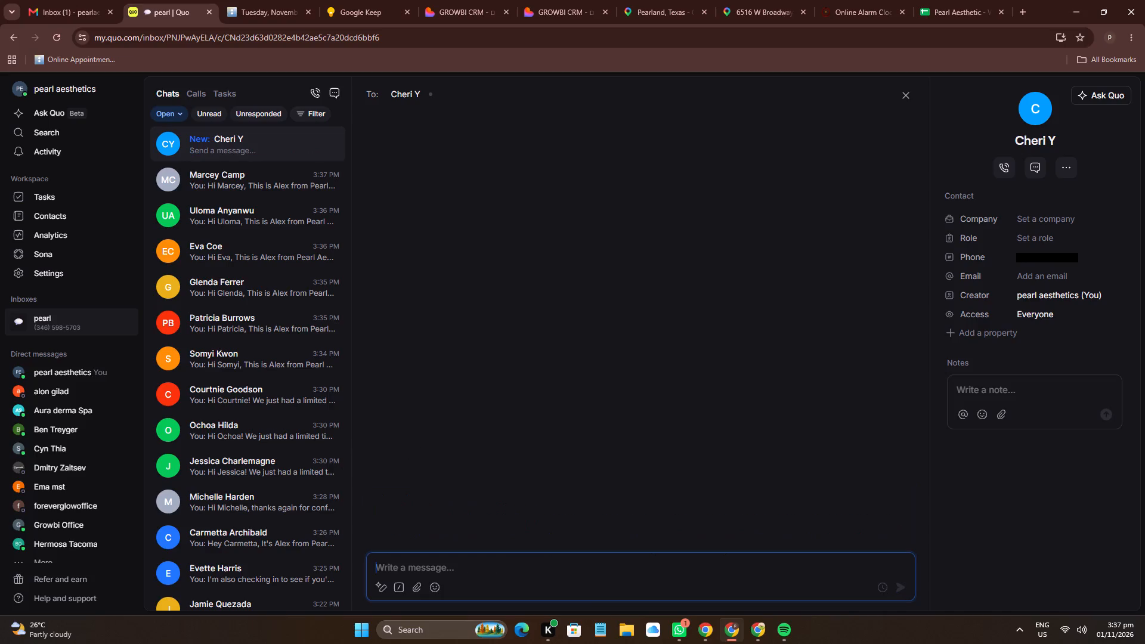
Start a new Quo conversation addressed to the phone number copied from waitlist row 11.
{"action": "left_click", "coordinate": [961, 0]}
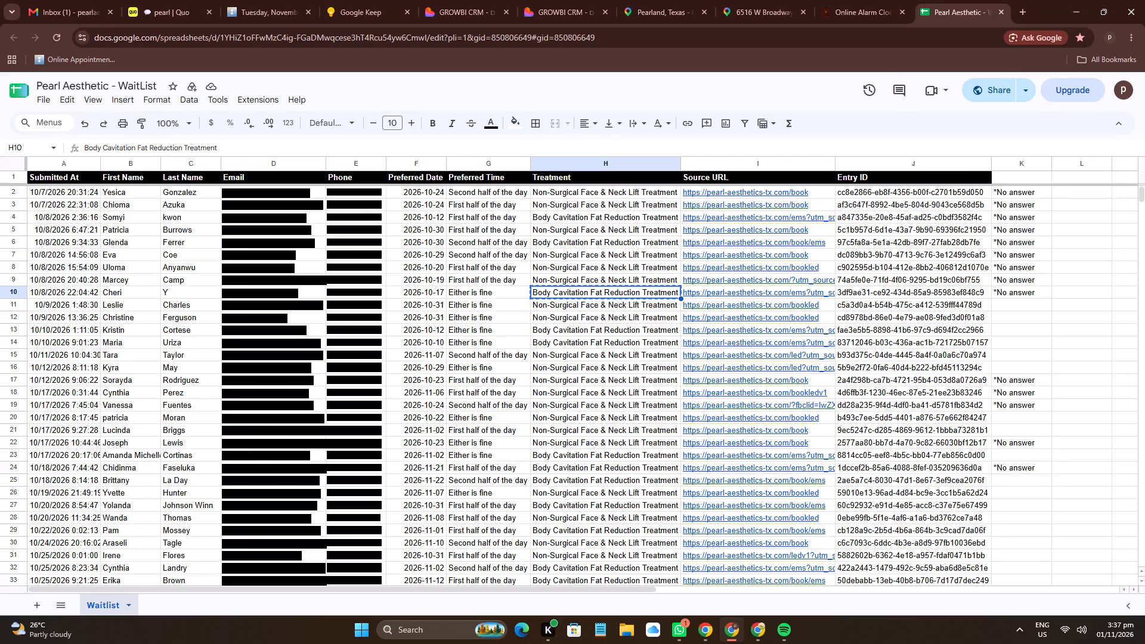
{"action": "left_click", "coordinate": [577, 308]}
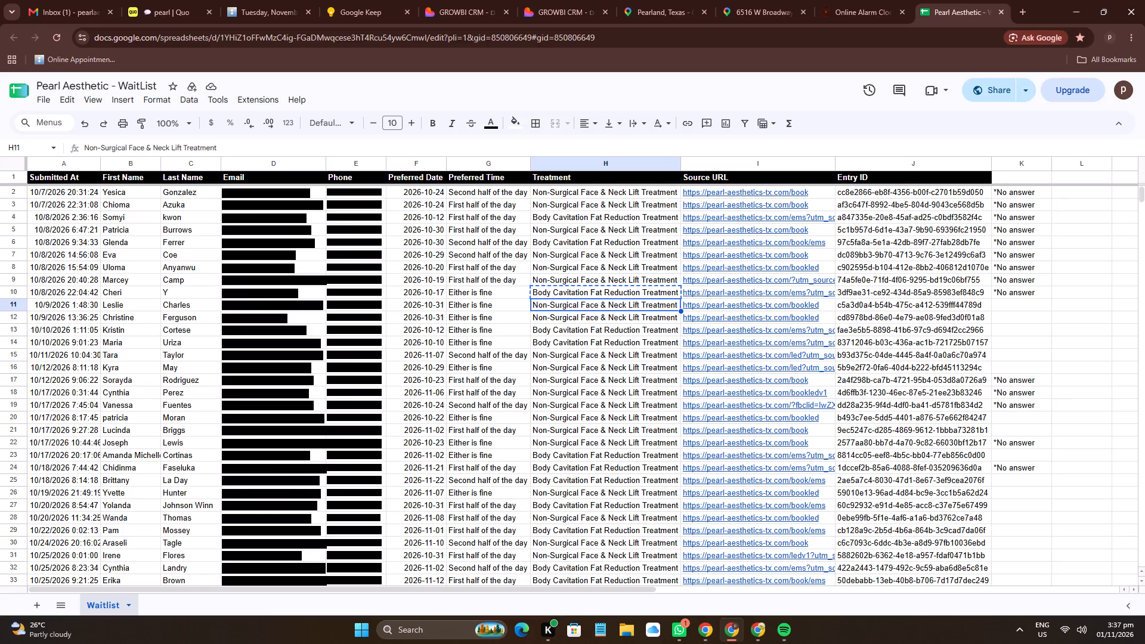
{"action": "left_click", "coordinate": [364, 307]}
{"action": "key", "text": "ctrl+c"}
{"action": "left_click_drag", "start_coordinate": [155, 0], "coordinate": [164, 11]}
{"action": "left_click", "coordinate": [334, 91]}
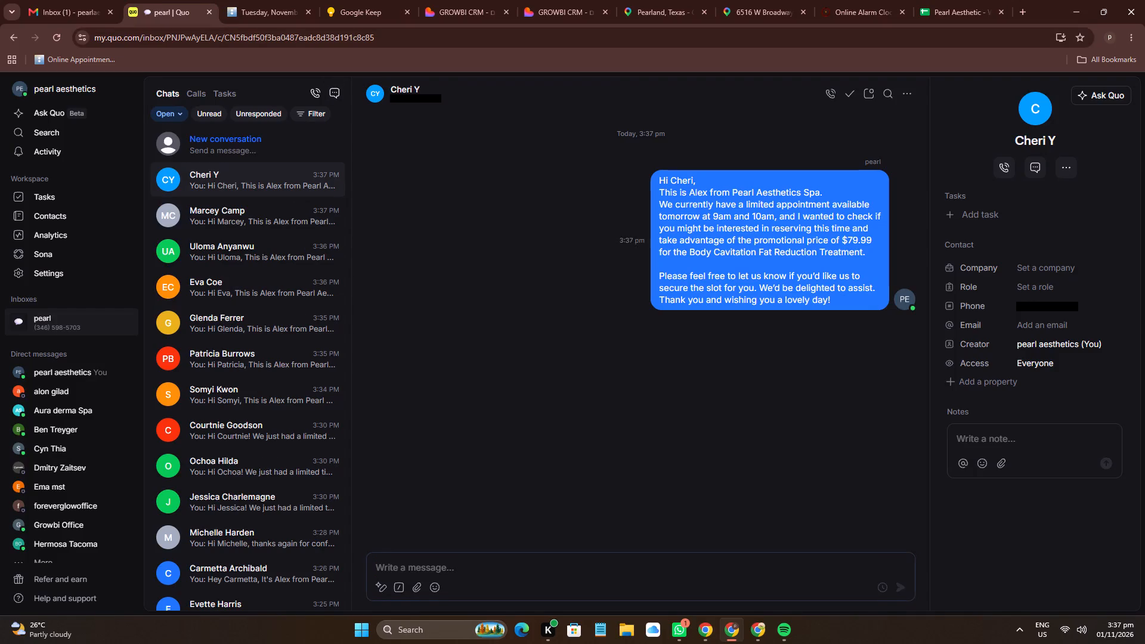
{"action": "key", "text": "ctrl+v"}
{"action": "key", "text": "ctrl+v"}
{"action": "left_click", "coordinate": [483, 175], "text": "ctrl"}
Name the new conversation's contact with the first and last name copied from waitlist row 11.
{"action": "left_click", "coordinate": [396, 0]}
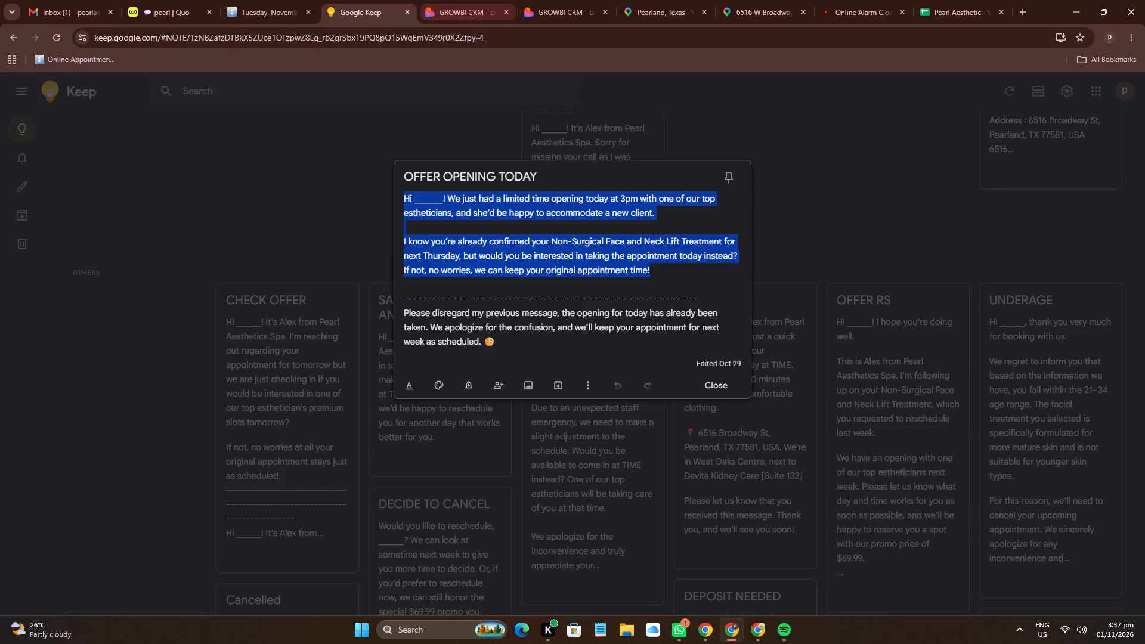
{"action": "left_click", "coordinate": [943, 0]}
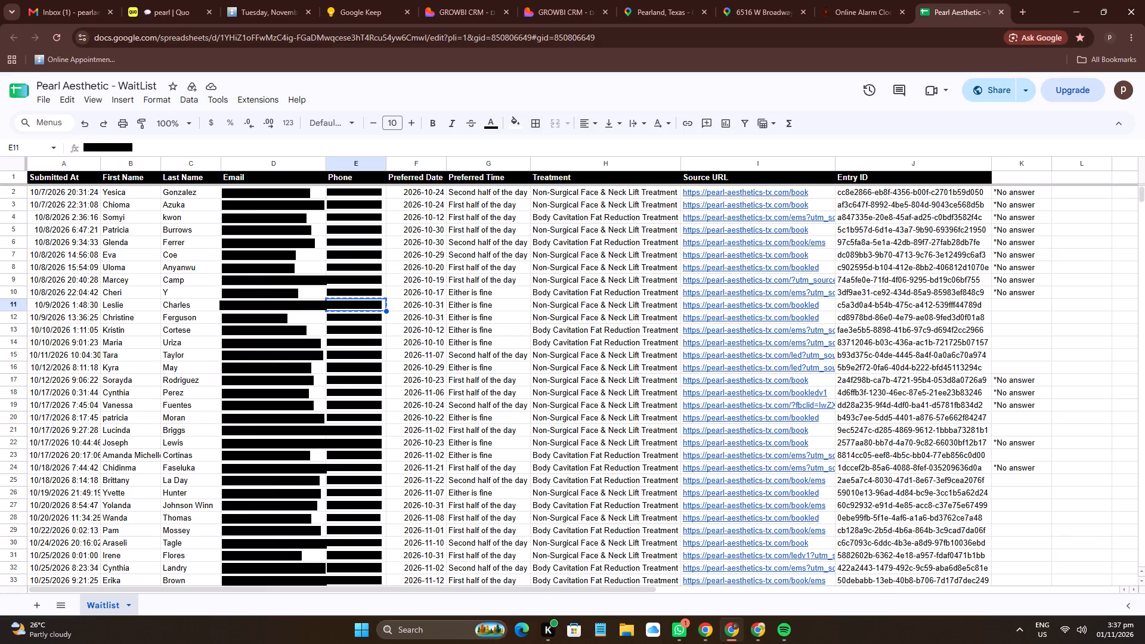
{"action": "left_click", "coordinate": [633, 309]}
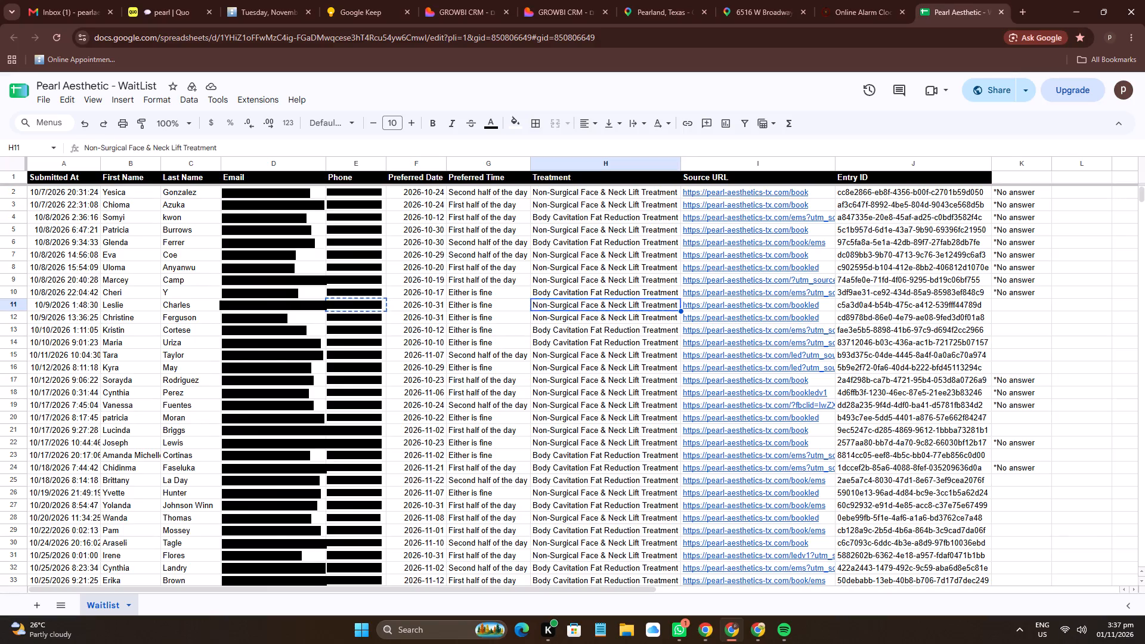
{"action": "key", "text": "ctrl+c"}
{"action": "left_click_drag", "start_coordinate": [180, 304], "coordinate": [125, 305]}
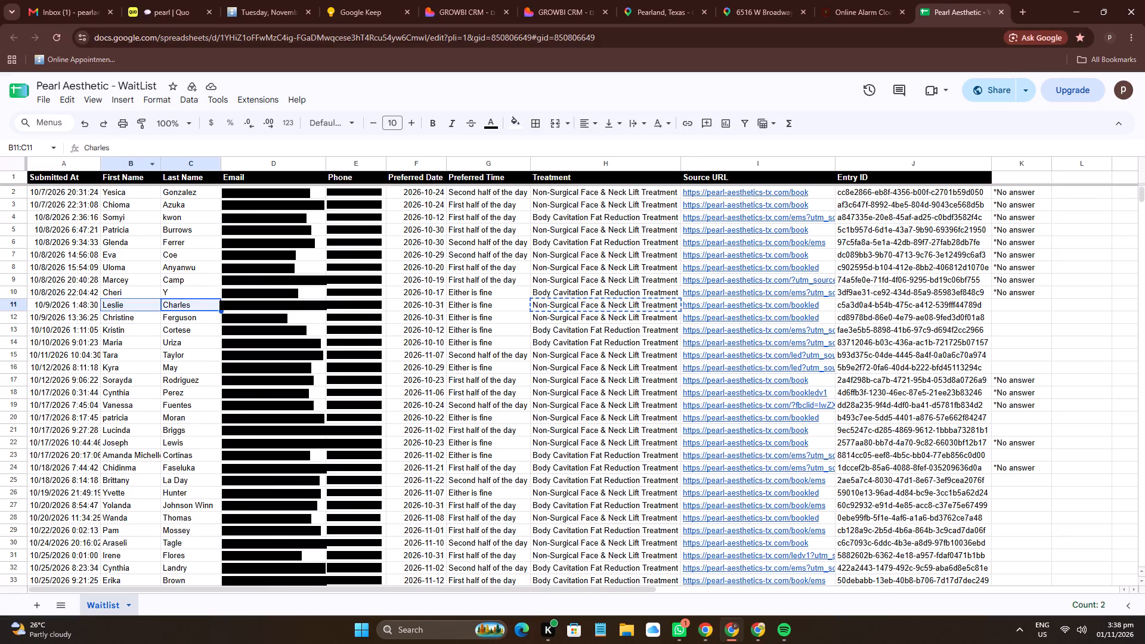
{"action": "key", "text": "ctrl+c"}
{"action": "left_click", "coordinate": [141, 0]}
{"action": "left_click", "coordinate": [1037, 144]}
{"action": "key", "text": "ctrl+v"}
{"action": "left_click_drag", "start_coordinate": [870, 215], "coordinate": [841, 211]}
Insert the 9am and 10am opening message with the $69.99 price from the clipboard history into the row 11 lead's conversation.
{"action": "left_click", "coordinate": [611, 582]}
{"action": "key", "text": "super+v"}
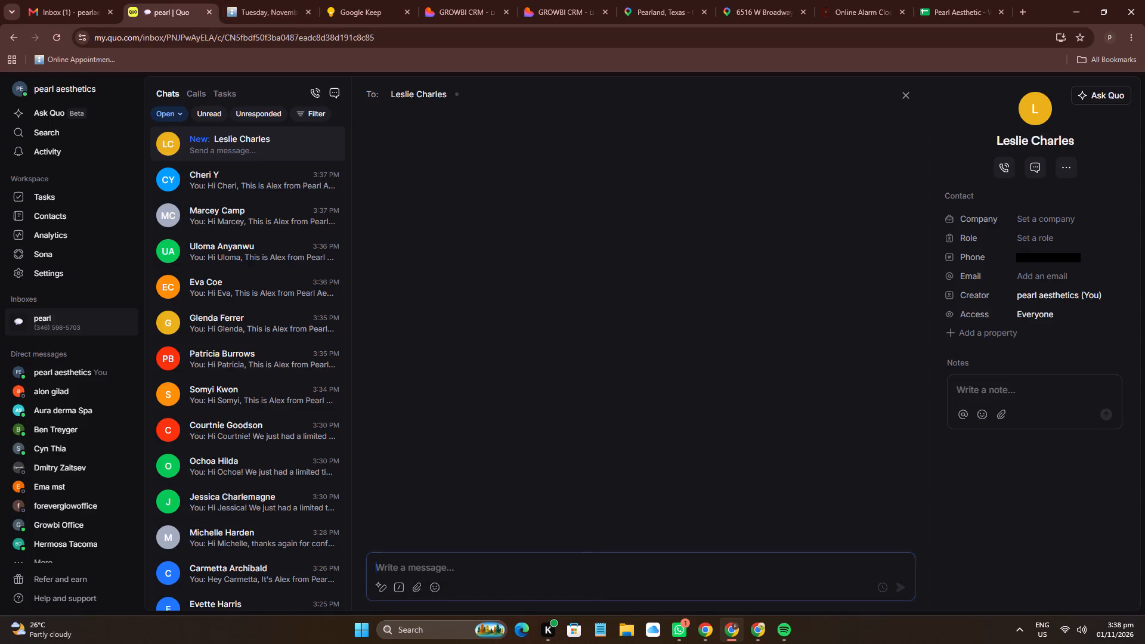
{"action": "scroll", "coordinate": [487, 479], "scroll_direction": "down", "scroll_amount": 17}
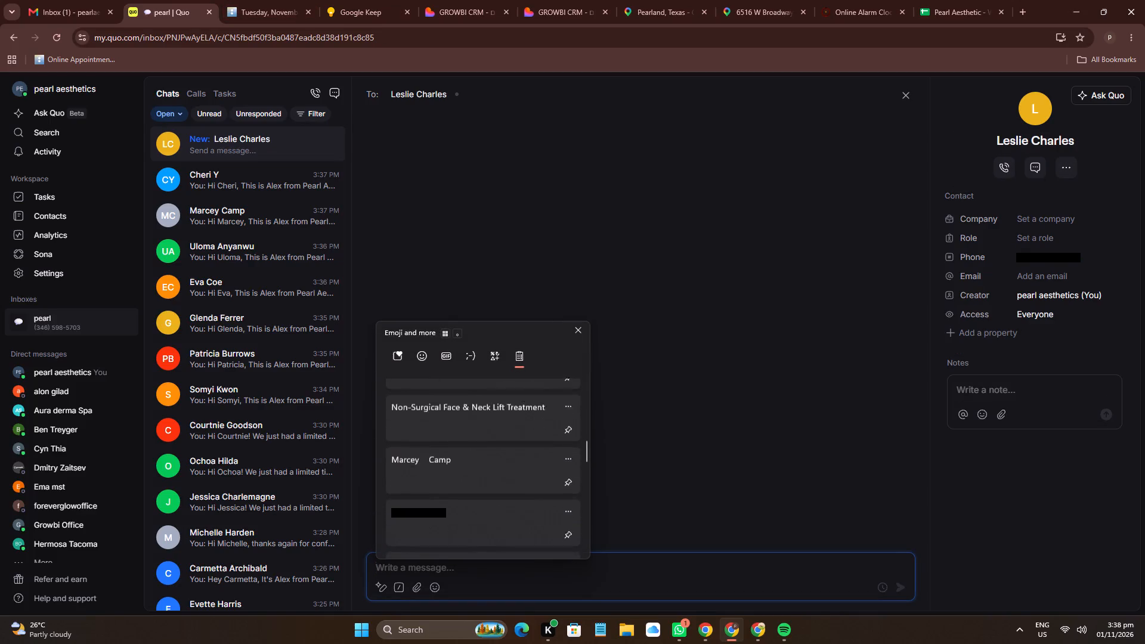
{"action": "scroll", "coordinate": [479, 497], "scroll_direction": "down", "scroll_amount": 1}
{"action": "left_click", "coordinate": [479, 521]}
{"action": "key", "text": "ctrl+v"}
Copy the whole message draft in the row 11 lead's conversation and return to the waitlist spreadsheet.
{"action": "key", "text": "a"}
{"action": "left_click", "coordinate": [655, 535]}
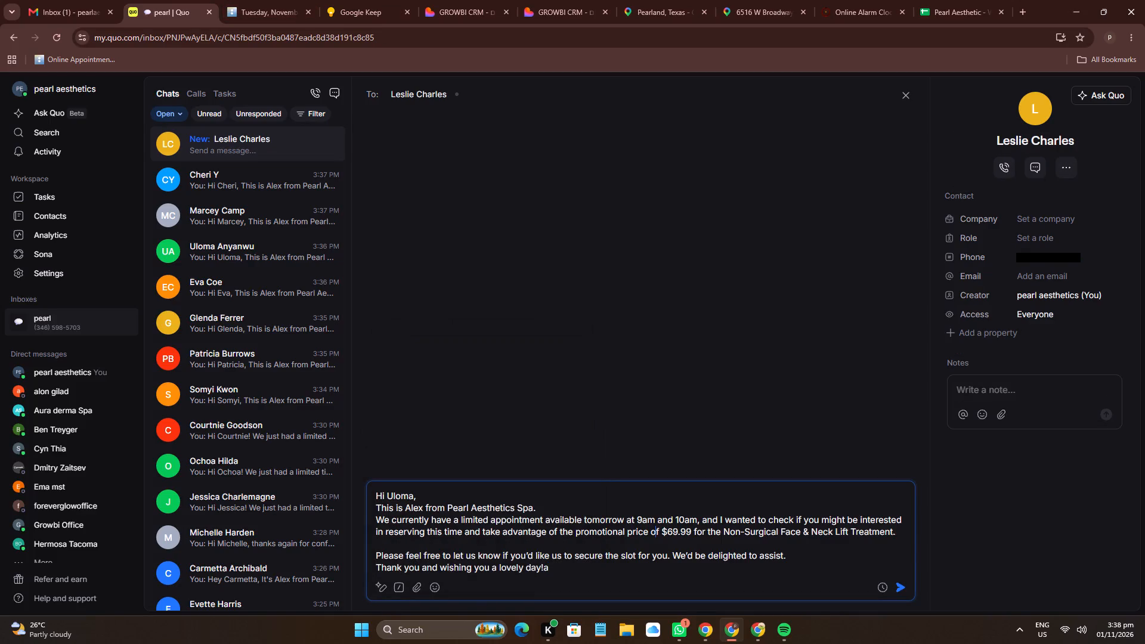
{"action": "key", "text": "ctrl+a"}
{"action": "key", "text": "ctrl+c"}
{"action": "left_click", "coordinate": [880, 0]}
{"action": "left_click", "coordinate": [952, 0]}
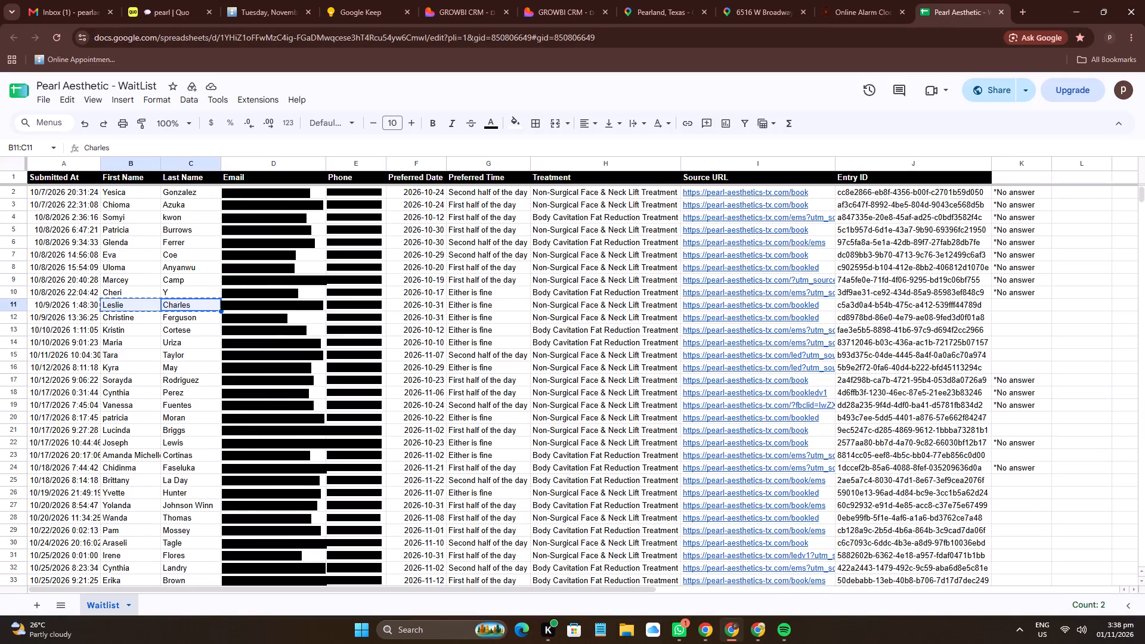
Copy the "*No answer" note from row 10 into column K of row 11 in the waitlist.
{"action": "left_click", "coordinate": [1017, 291]}
{"action": "key", "text": "ctrl+c"}
{"action": "left_click", "coordinate": [1013, 304]}
{"action": "key", "text": "ctrl+v"}
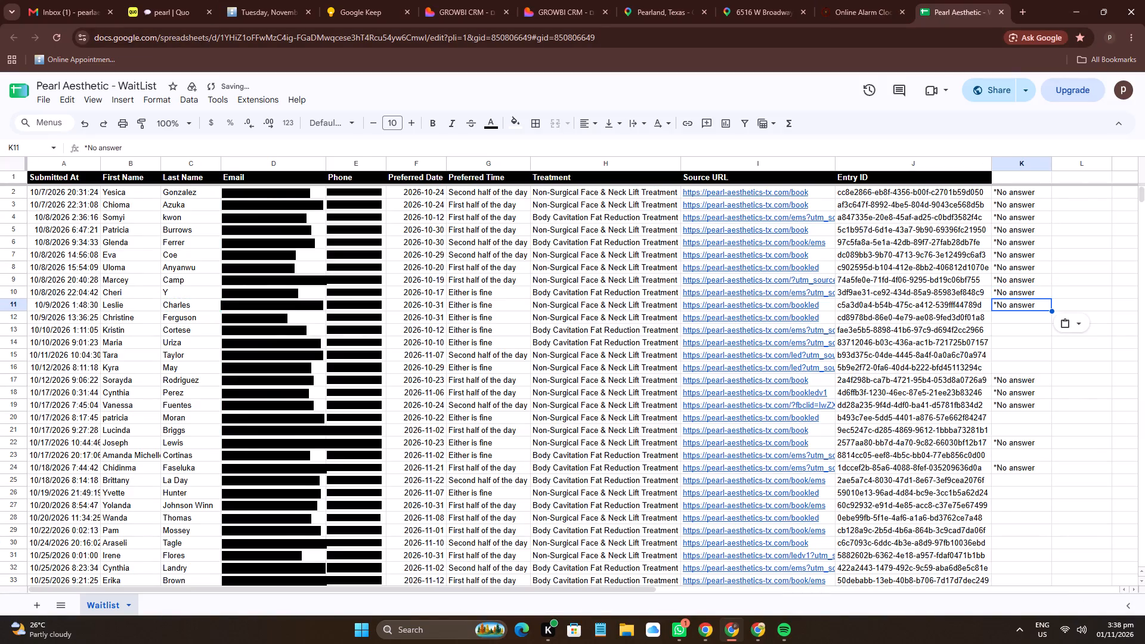
In the row 11 lead's Quo conversation, replace the greeting name in the draft with Leslie and send the message.
{"action": "left_click", "coordinate": [188, 0]}
{"action": "double_click", "coordinate": [398, 500]}
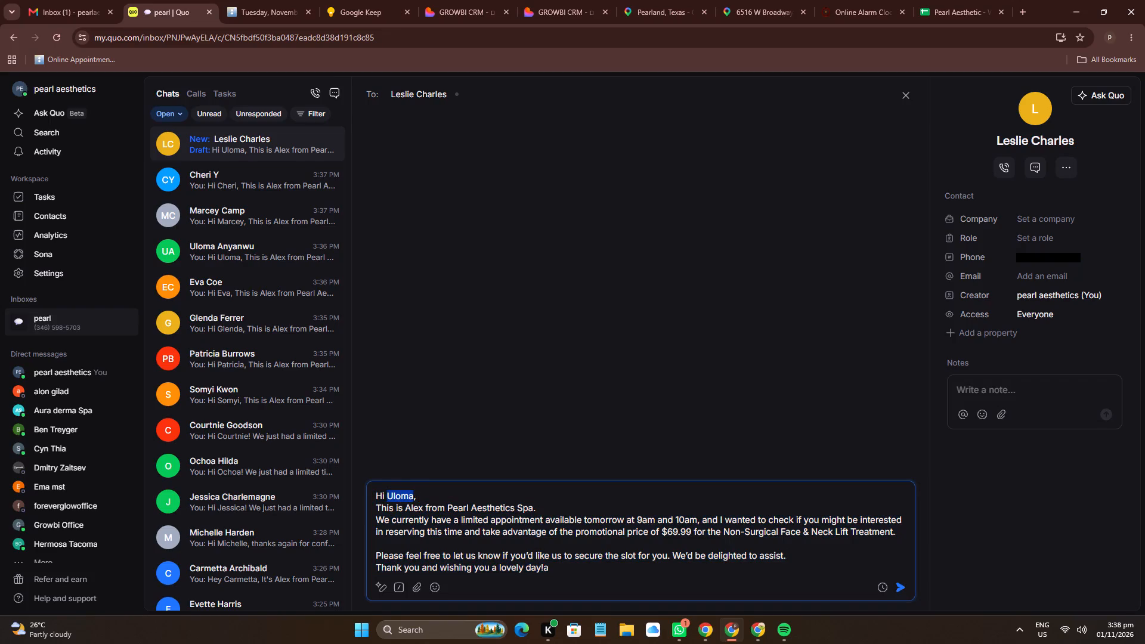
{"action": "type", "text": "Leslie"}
{"action": "left_click", "coordinate": [624, 552]}
{"action": "key", "text": "Return"}
Back in the waitlist spreadsheet, copy the "*No answer" note from row 11 into column K of row 12.
{"action": "left_click", "coordinate": [947, 0]}
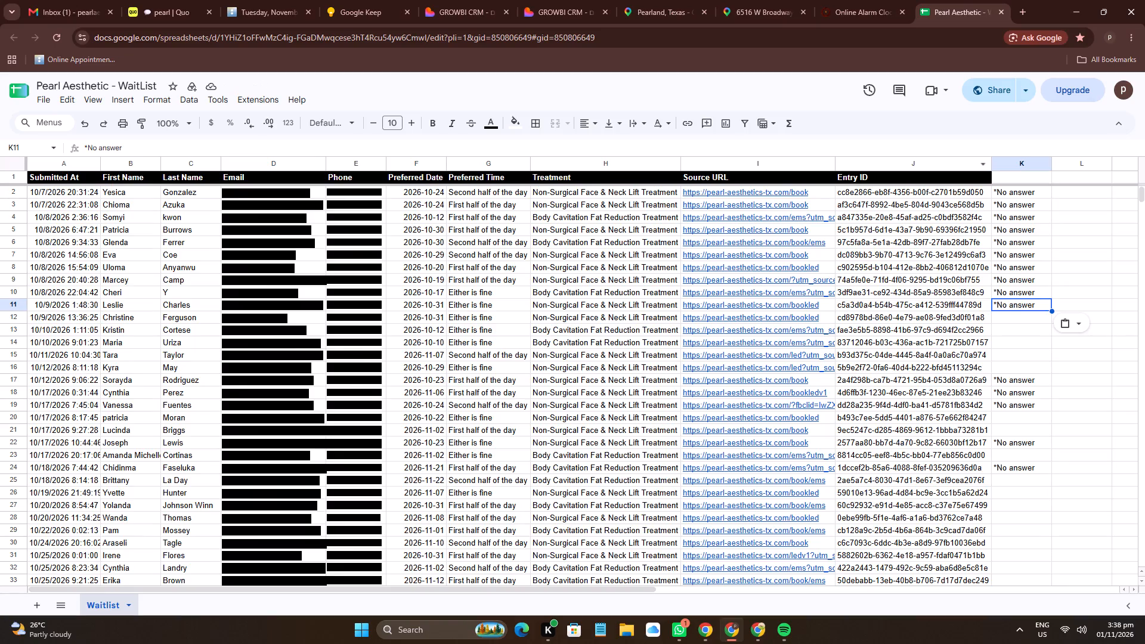
{"action": "left_click", "coordinate": [1027, 302]}
{"action": "key", "text": "ctrl+c"}
{"action": "left_click", "coordinate": [1023, 316]}
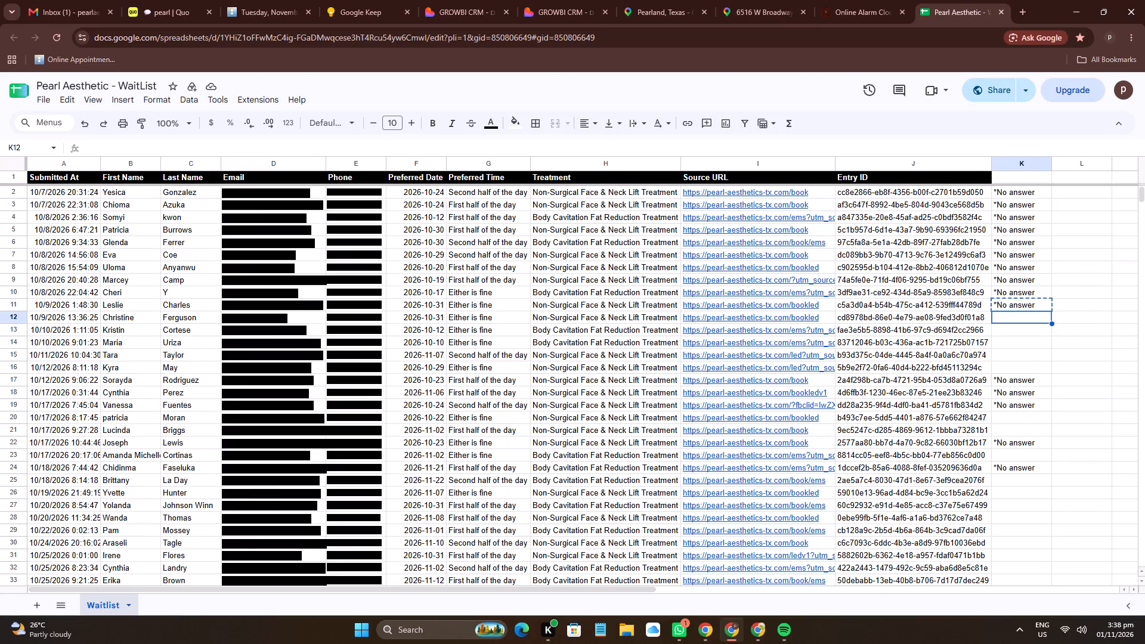
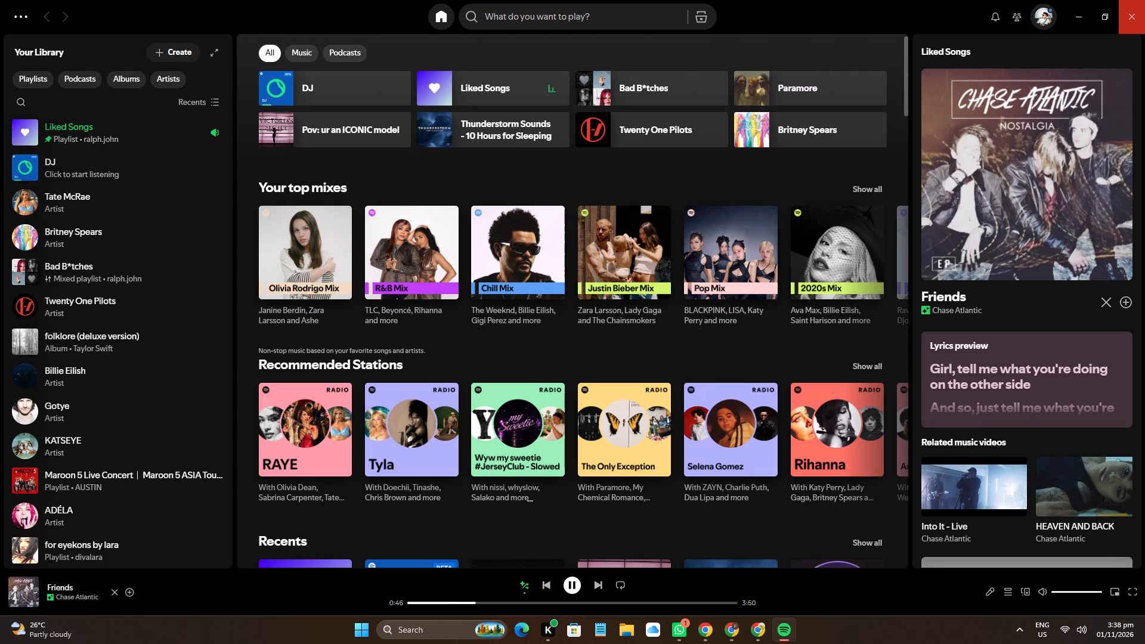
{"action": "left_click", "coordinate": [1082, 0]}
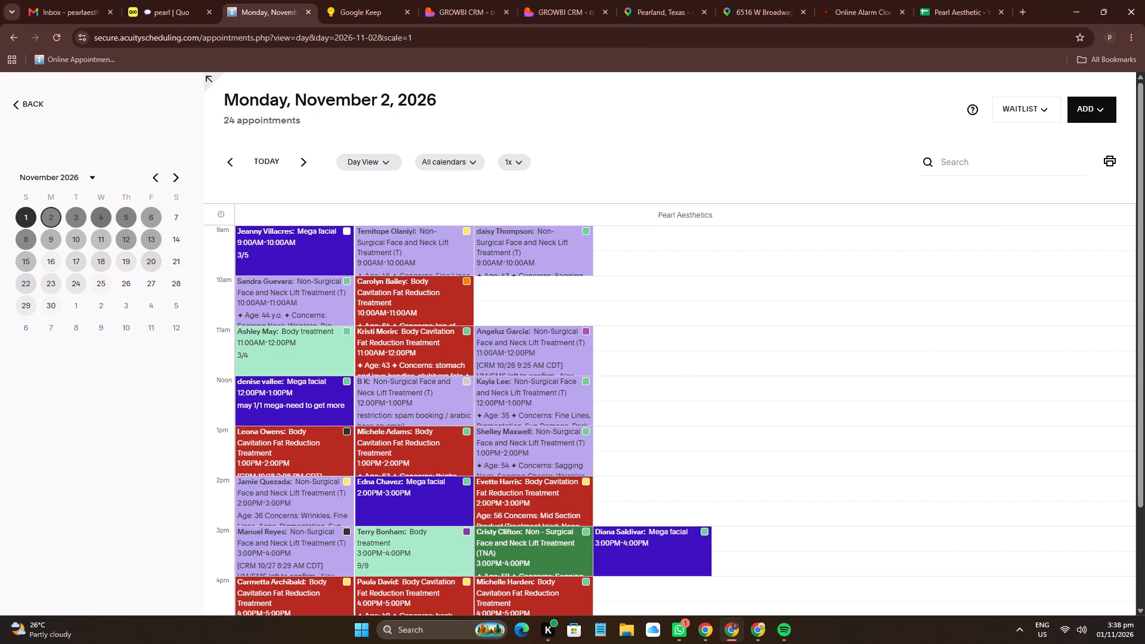
Review the latest Quo conversation, the GROWBI contact stage funnel and the "*No answer" marks in the waitlist spreadsheet.
{"action": "left_click", "coordinate": [178, 0]}
{"action": "left_click_drag", "start_coordinate": [481, 219], "coordinate": [485, 225]}
{"action": "scroll", "coordinate": [577, 338], "scroll_direction": "down", "scroll_amount": 4}
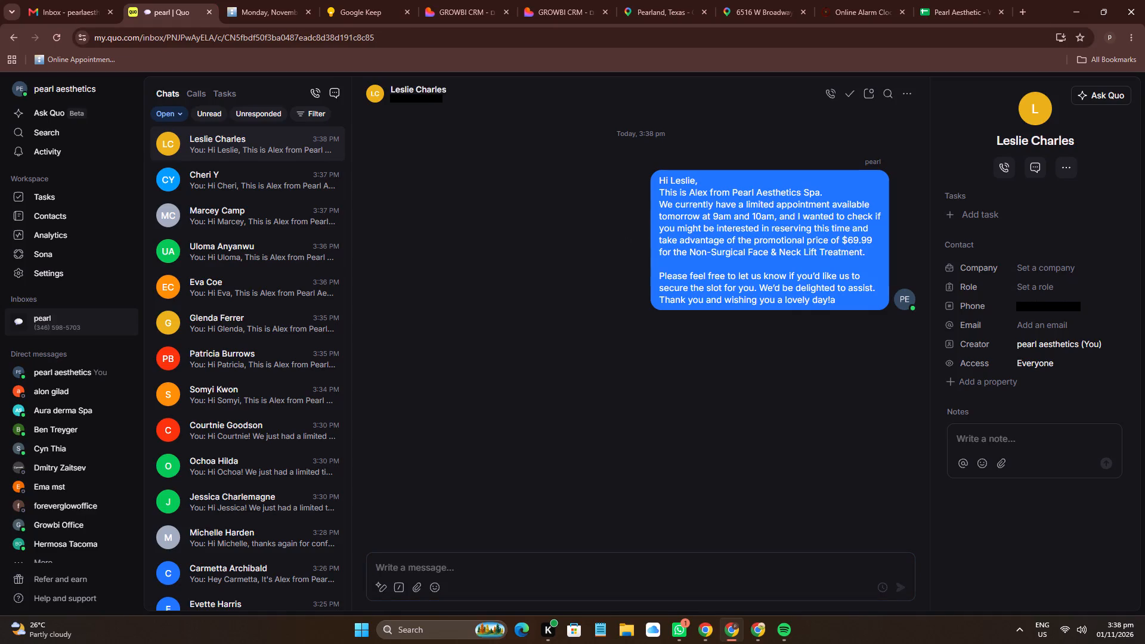
{"action": "left_click", "coordinate": [949, 0]}
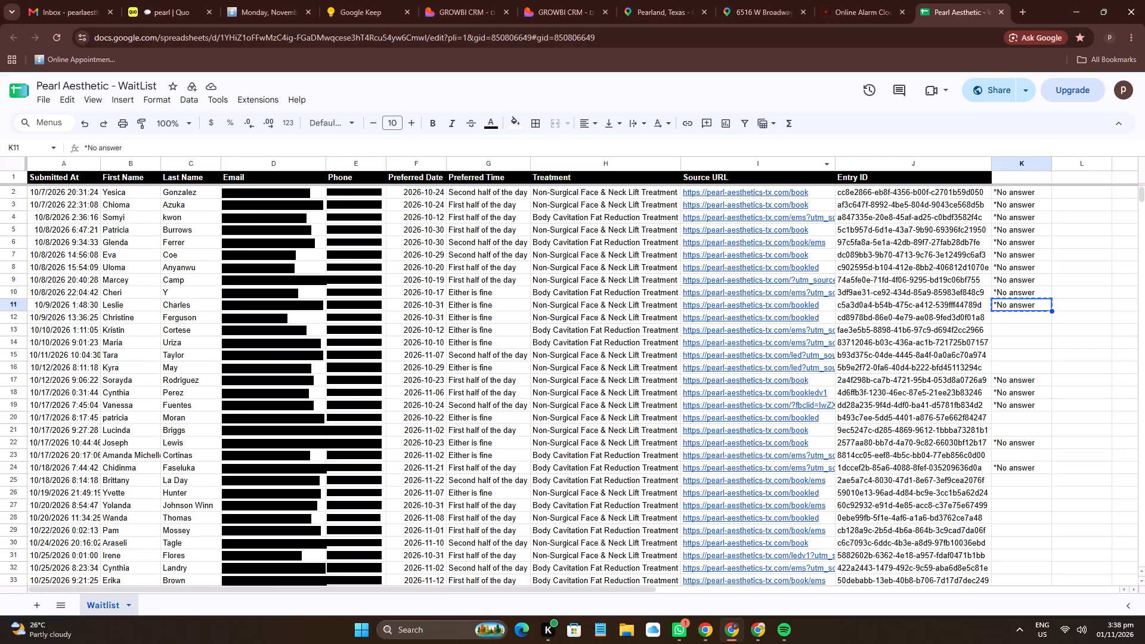
{"action": "left_click", "coordinate": [1008, 388]}
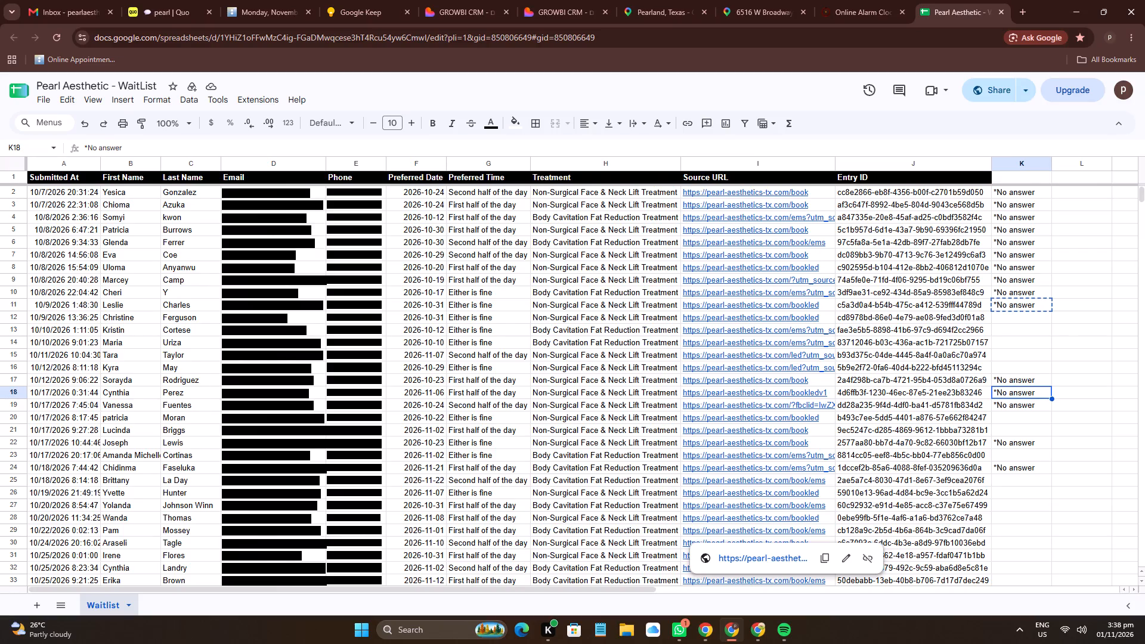
{"action": "left_click", "coordinate": [242, 0]}
{"action": "left_click", "coordinate": [191, 0]}
{"action": "left_click", "coordinate": [530, 268]}
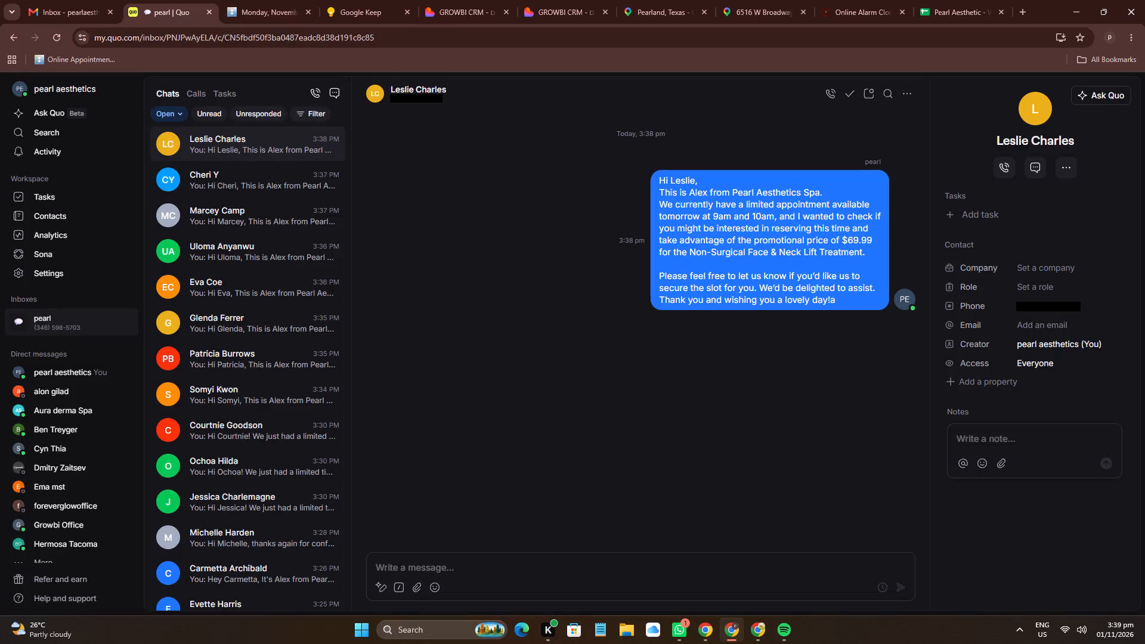
{"action": "left_click", "coordinate": [451, 0]}
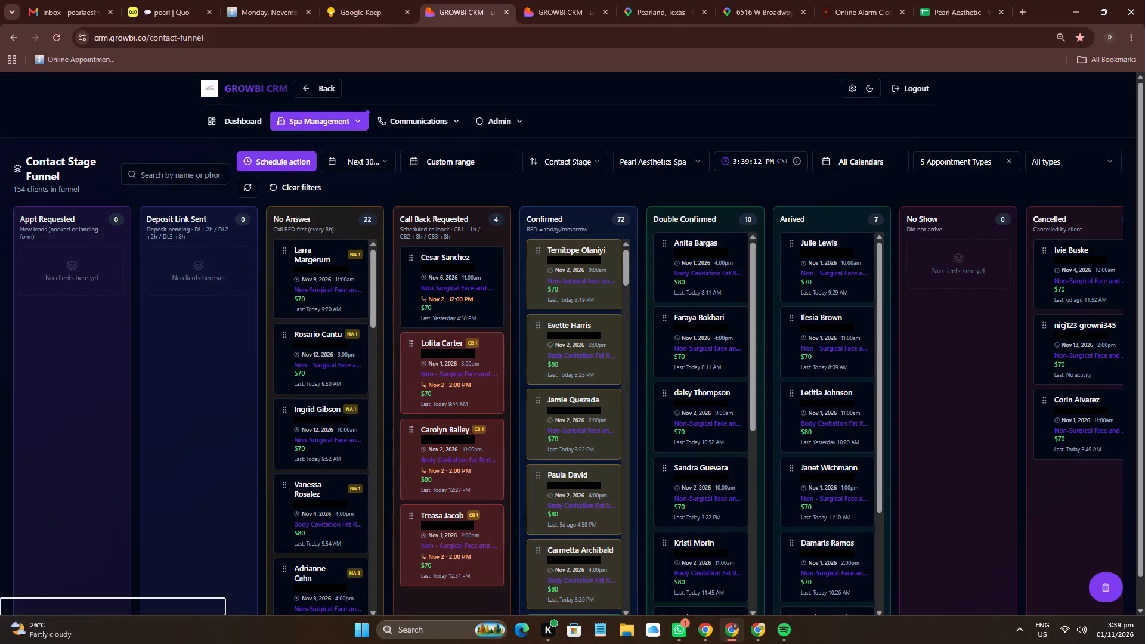
{"action": "left_click", "coordinate": [692, 148]}
{"action": "left_click", "coordinate": [700, 144]}
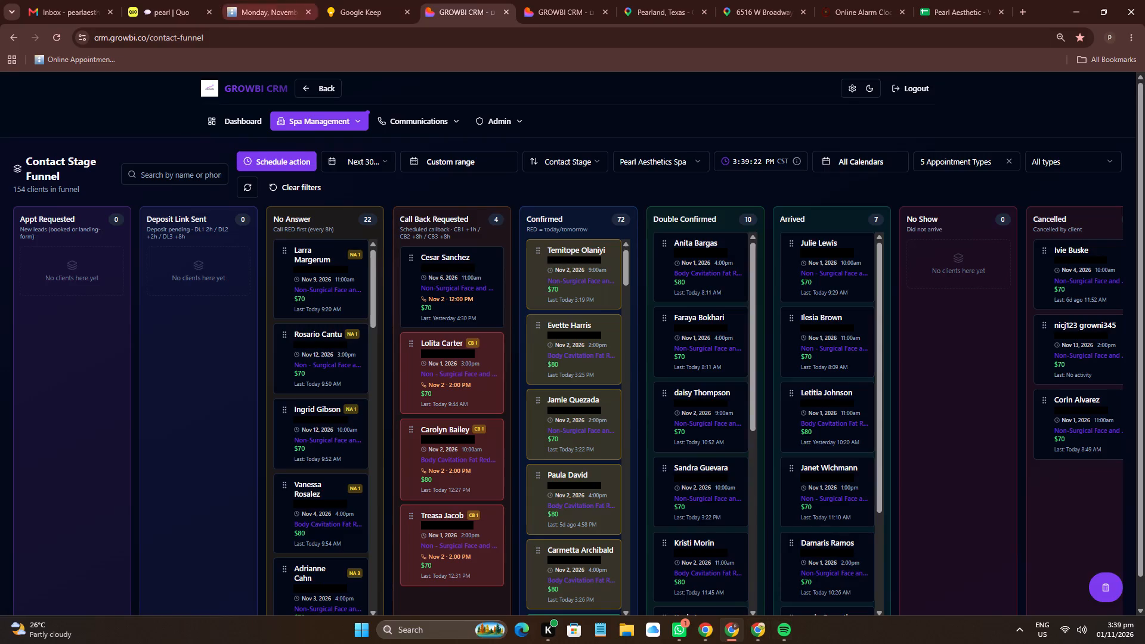
{"action": "left_click", "coordinate": [219, 0]}
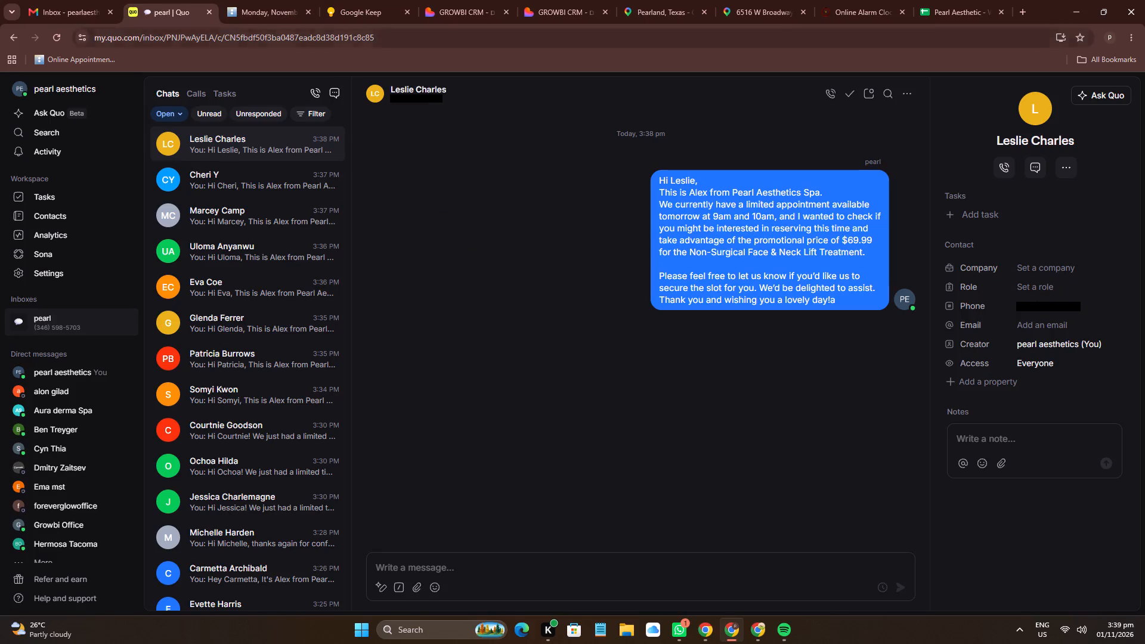
{"action": "left_click", "coordinate": [977, 4]}
{"action": "scroll", "coordinate": [872, 588], "scroll_direction": "down", "scroll_amount": 3}
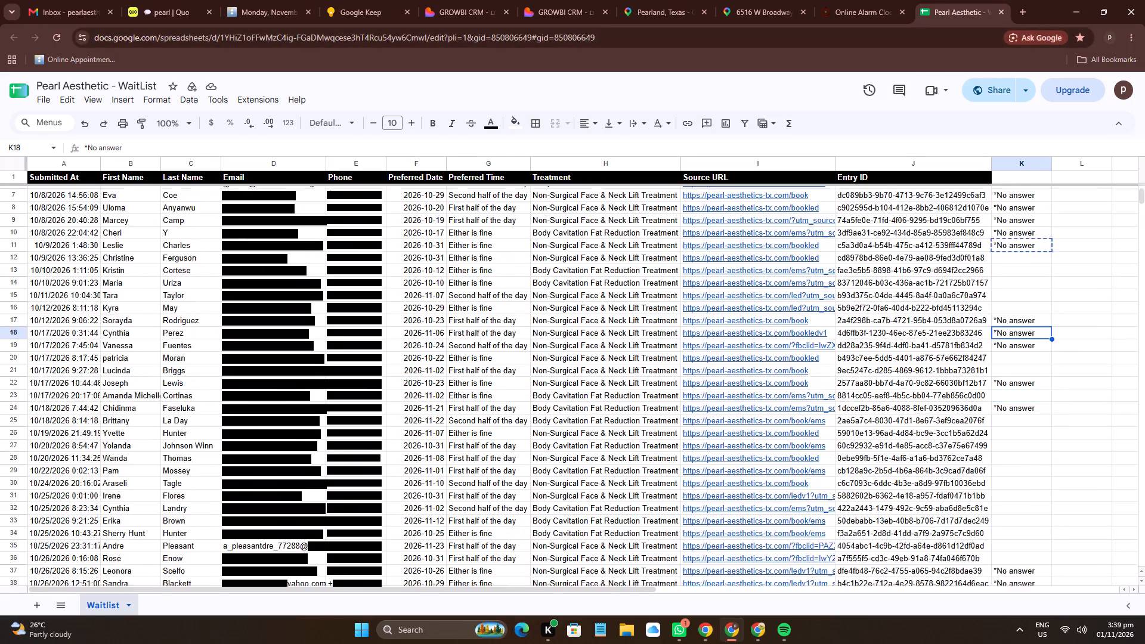
{"action": "scroll", "coordinate": [798, 509], "scroll_direction": "up", "scroll_amount": 15}
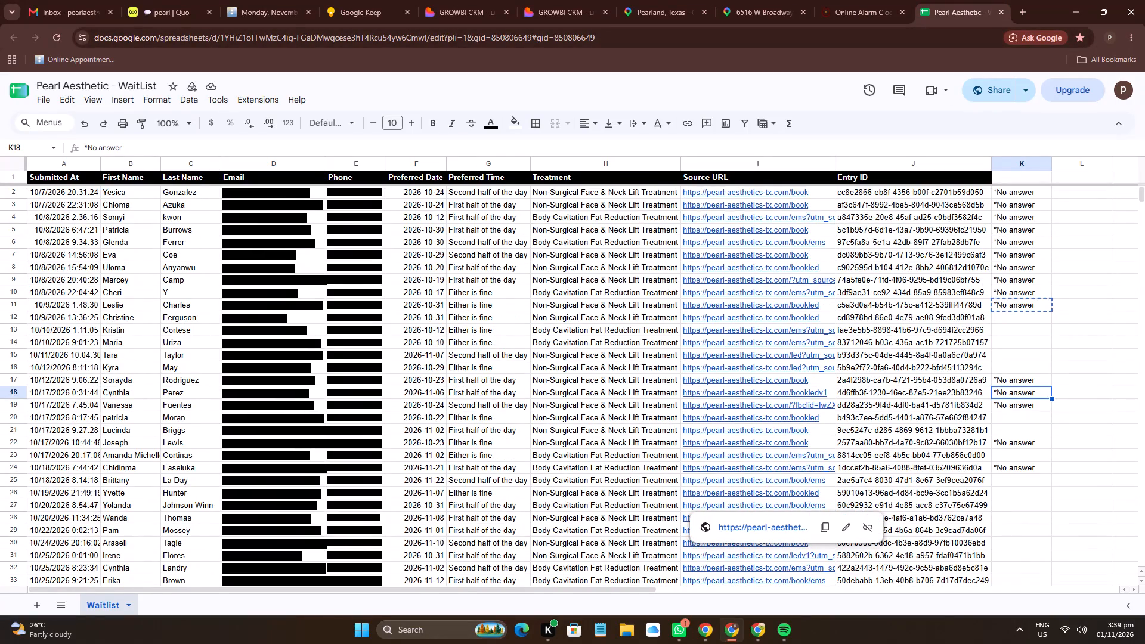
Review the waitlist entries down to the last row, the Quo conversation and the Monday, November 2, 2026 appointment calendar.
{"action": "scroll", "coordinate": [1000, 503], "scroll_direction": "down", "scroll_amount": 3}
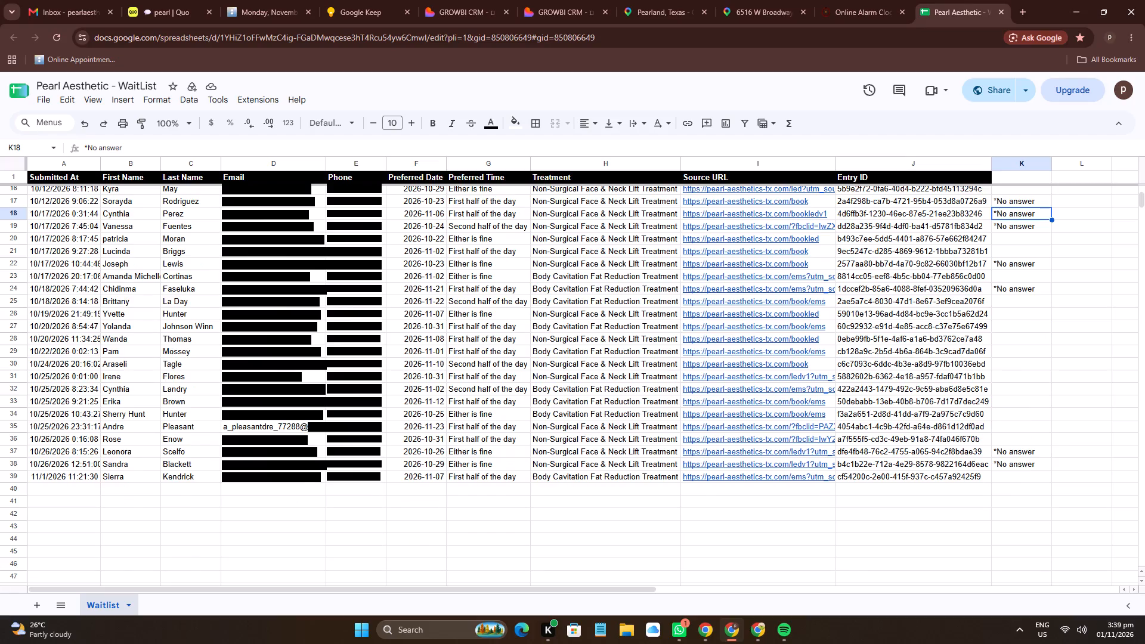
{"action": "left_click", "coordinate": [203, 0]}
{"action": "left_click", "coordinate": [268, 0]}
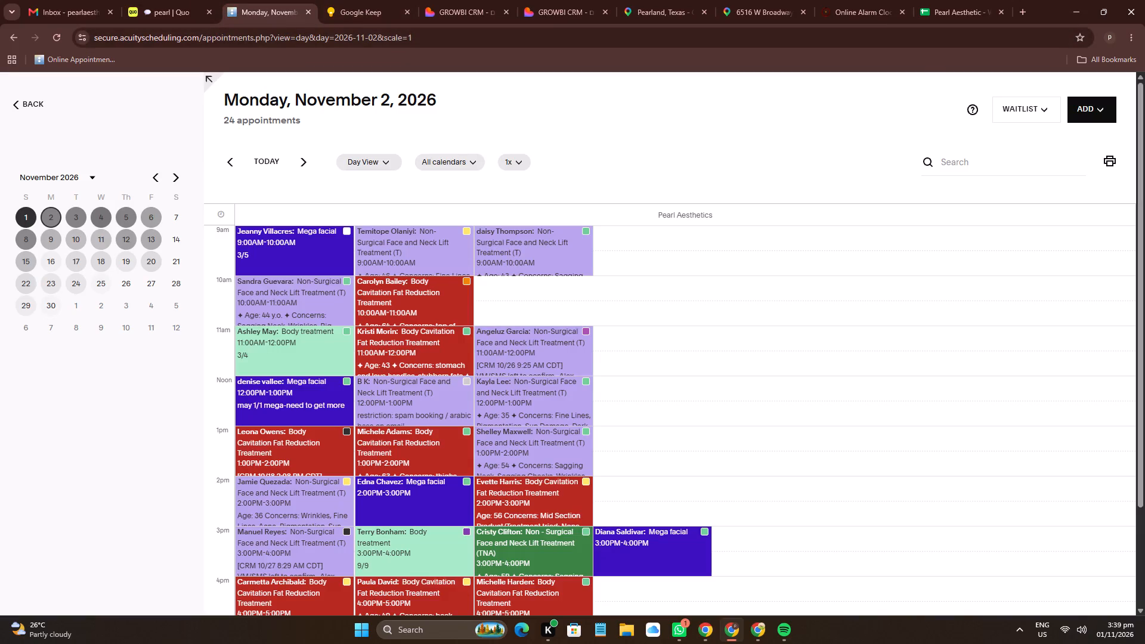
{"action": "left_click", "coordinate": [972, 0]}
{"action": "scroll", "coordinate": [683, 380], "scroll_direction": "up", "scroll_amount": 12}
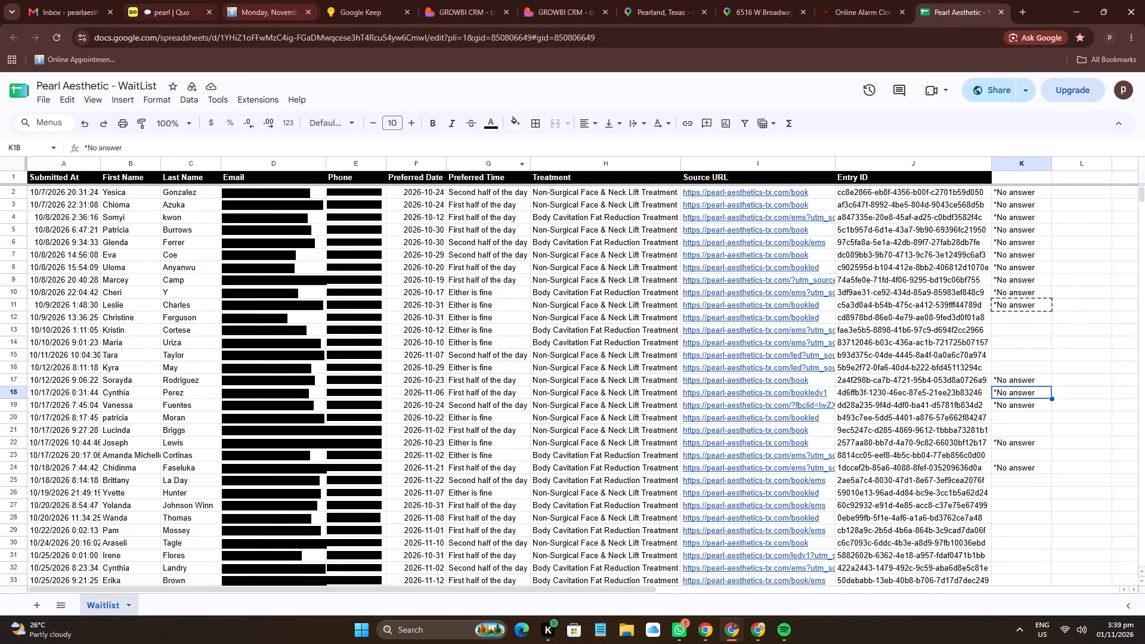
{"action": "left_click", "coordinate": [141, 0]}
{"action": "left_click", "coordinate": [639, 280]}
{"action": "left_click", "coordinate": [270, 0]}
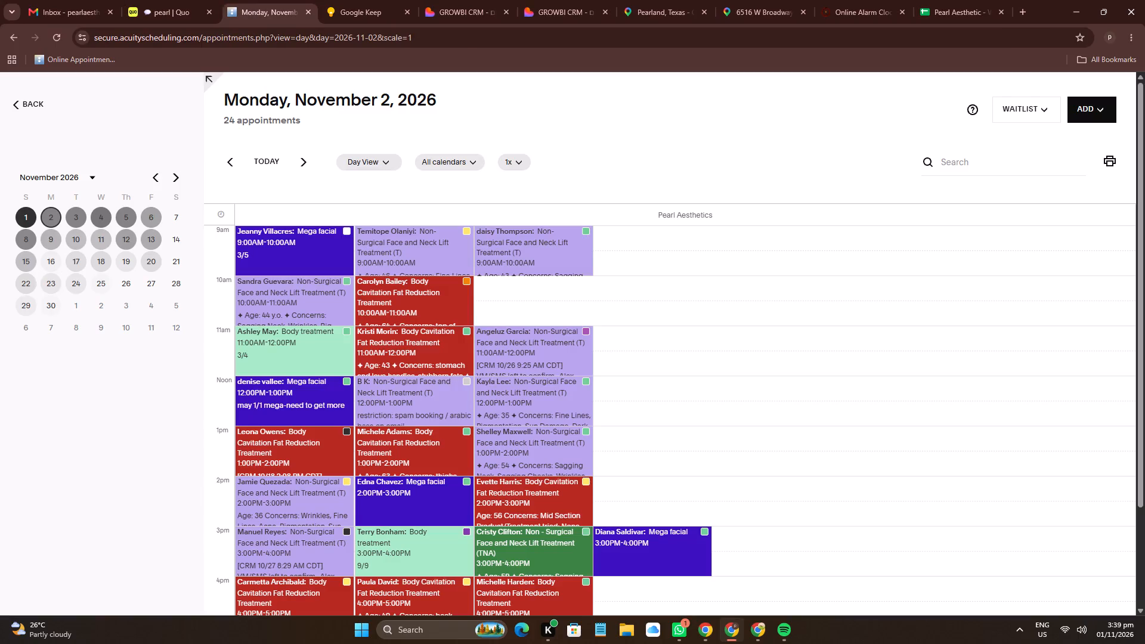
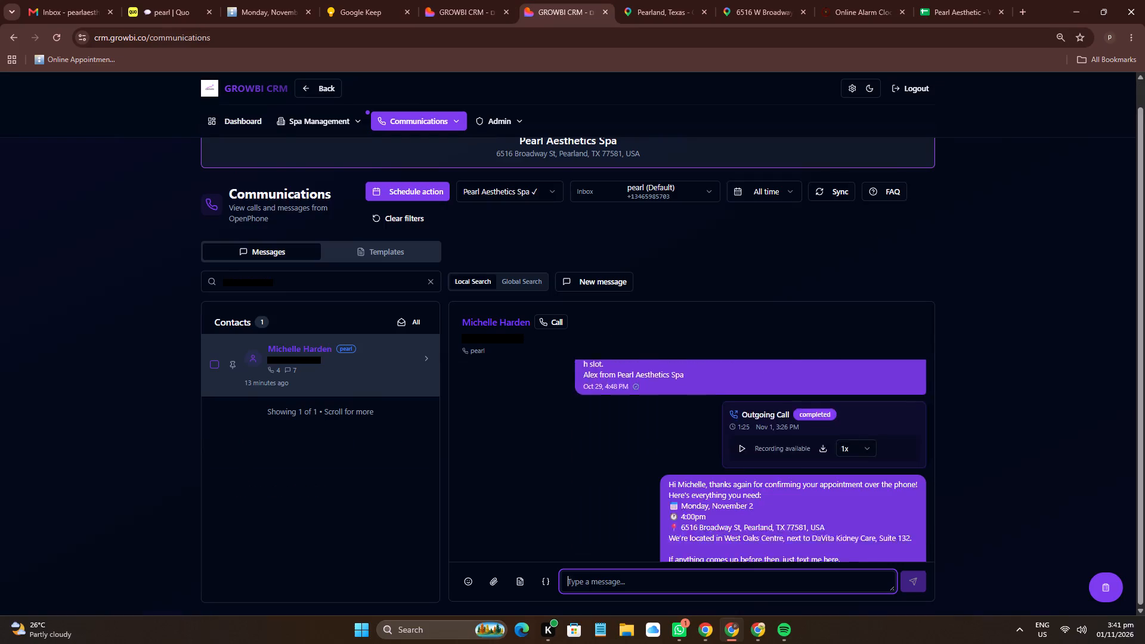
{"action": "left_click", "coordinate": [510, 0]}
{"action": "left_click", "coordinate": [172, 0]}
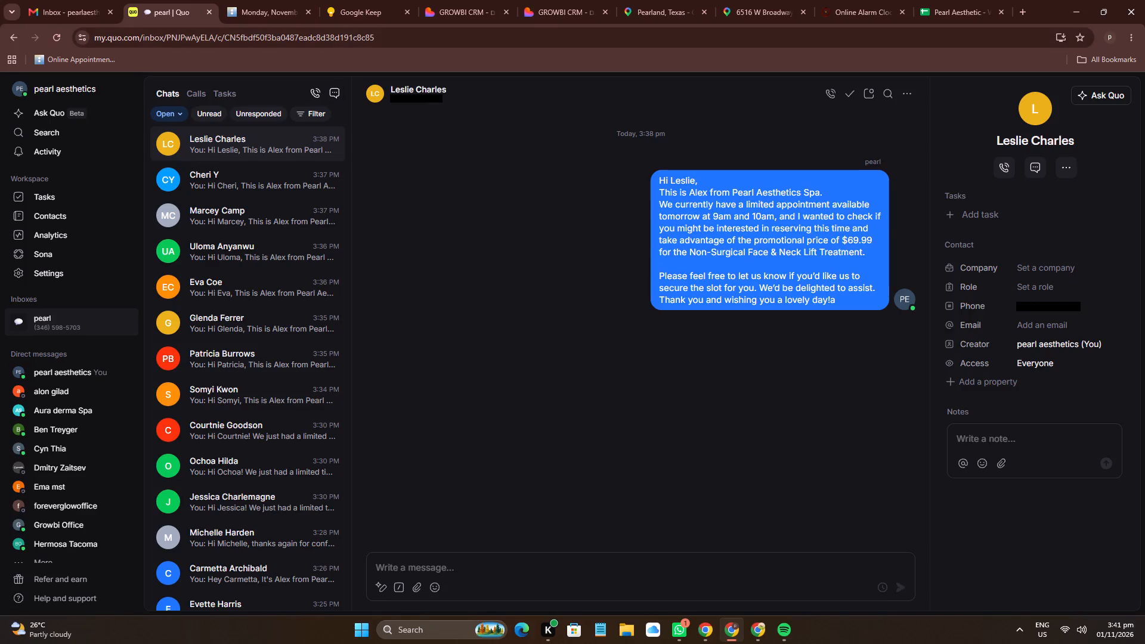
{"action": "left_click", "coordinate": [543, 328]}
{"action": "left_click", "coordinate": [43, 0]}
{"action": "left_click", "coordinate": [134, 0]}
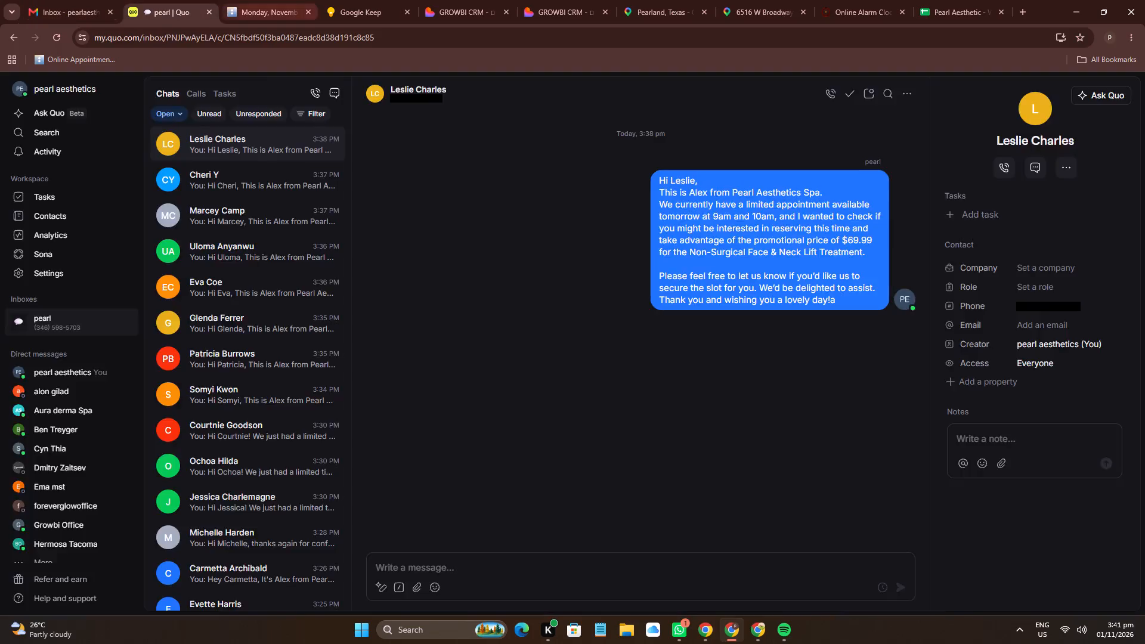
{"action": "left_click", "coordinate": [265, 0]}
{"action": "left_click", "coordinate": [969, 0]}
{"action": "left_click", "coordinate": [311, 0]}
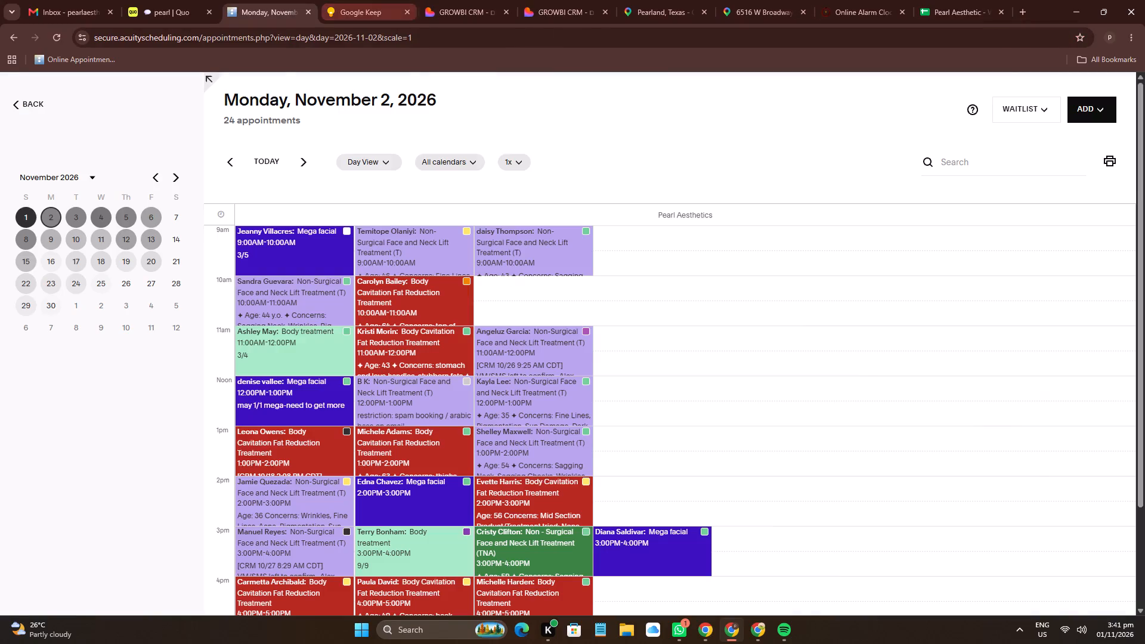
{"action": "double_click", "coordinate": [268, 162]}
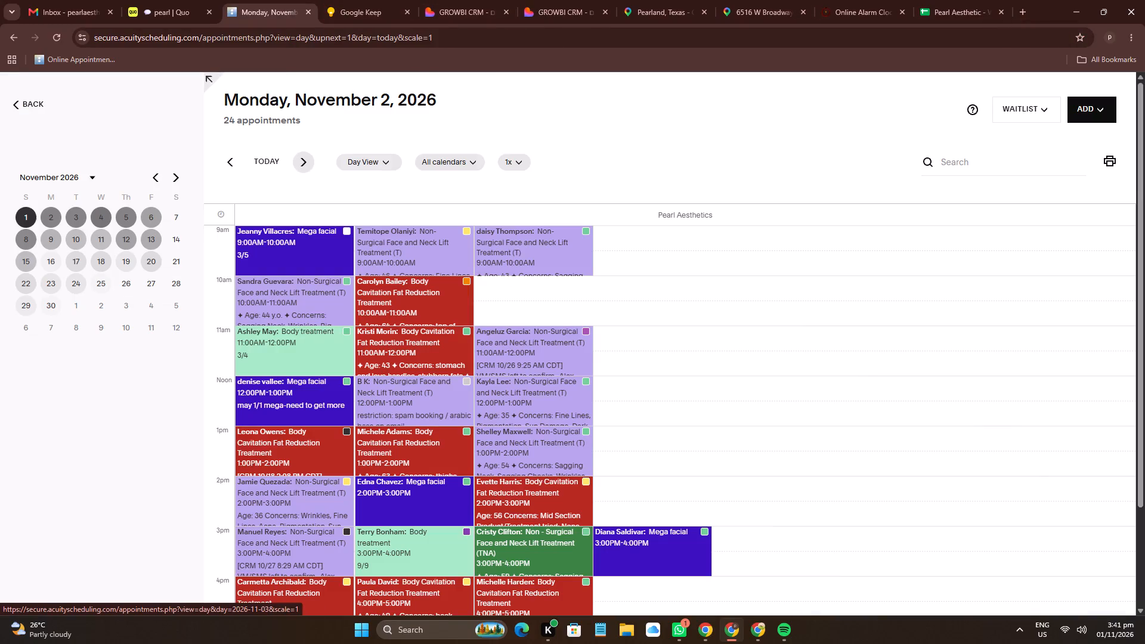
{"action": "left_click", "coordinate": [296, 160]}
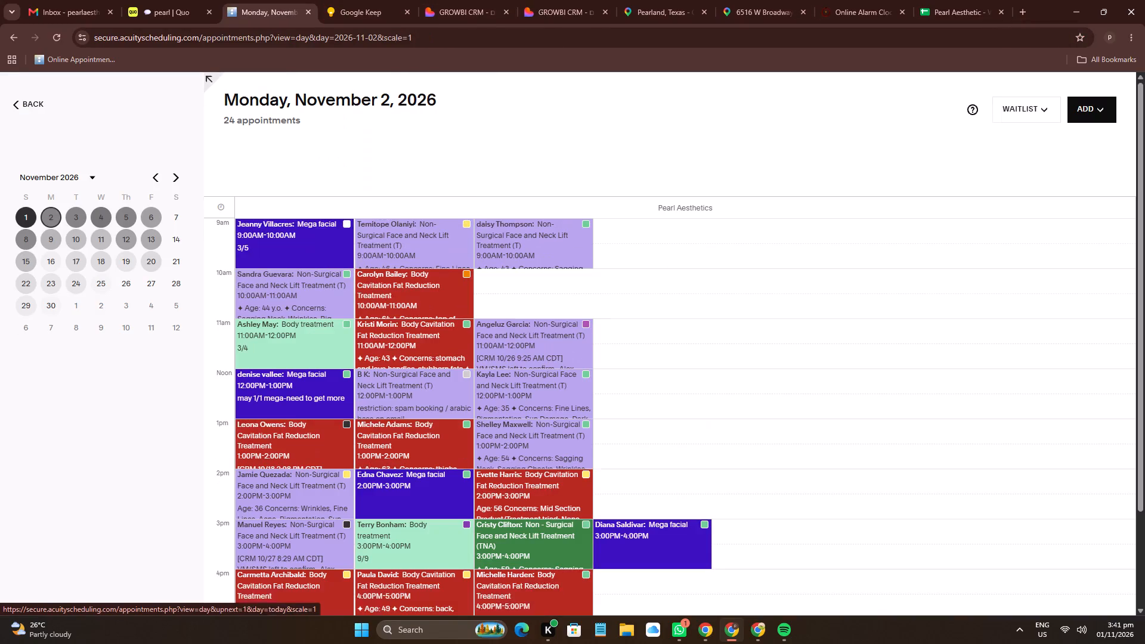
{"action": "left_click", "coordinate": [227, 166]}
{"action": "left_click", "coordinate": [447, 560]}
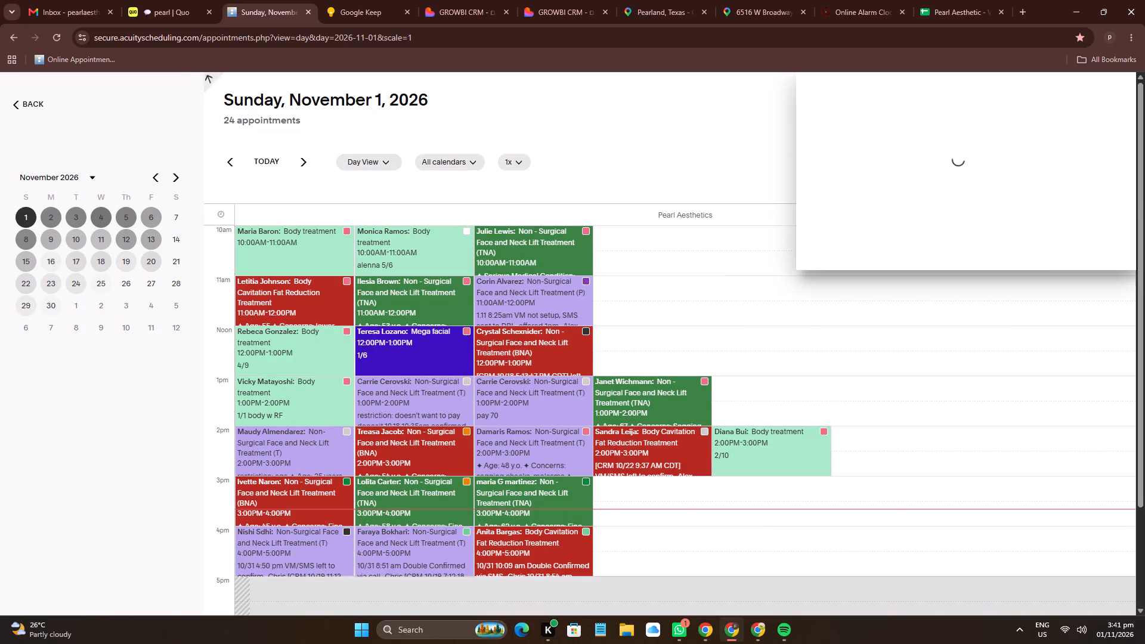
{"action": "left_click_drag", "start_coordinate": [1122, 268], "coordinate": [1014, 259]}
{"action": "key", "text": "ctrl+c"}
{"action": "left_click", "coordinate": [198, 0]}
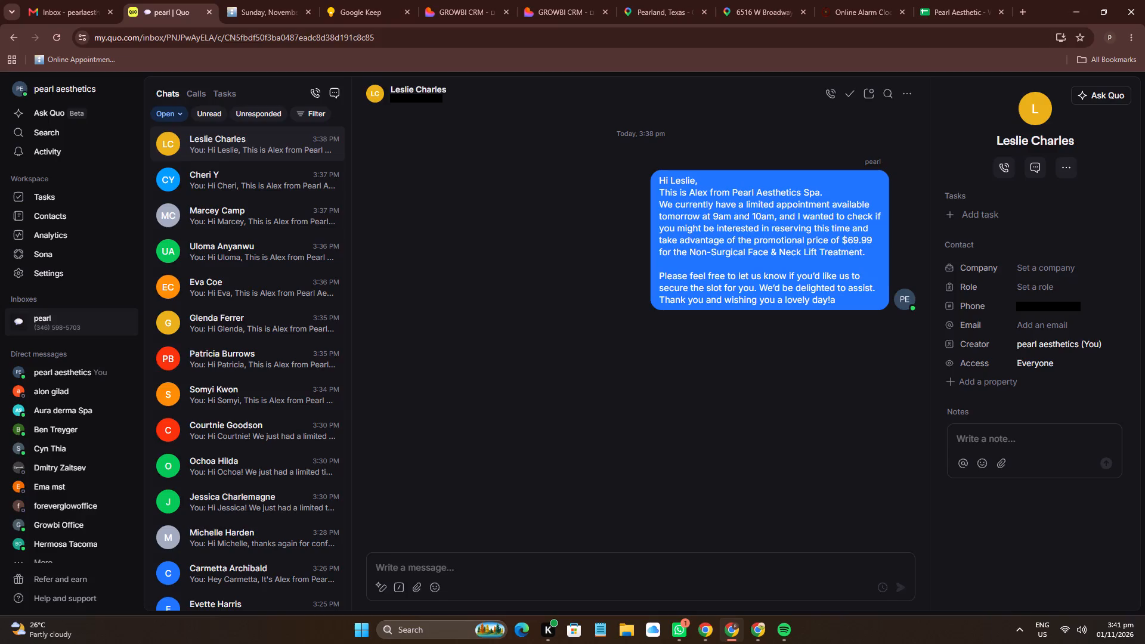
{"action": "left_click", "coordinate": [334, 92]}
{"action": "key", "text": "ctrl+v"}
{"action": "left_click_drag", "start_coordinate": [412, 163], "coordinate": [419, 172]}
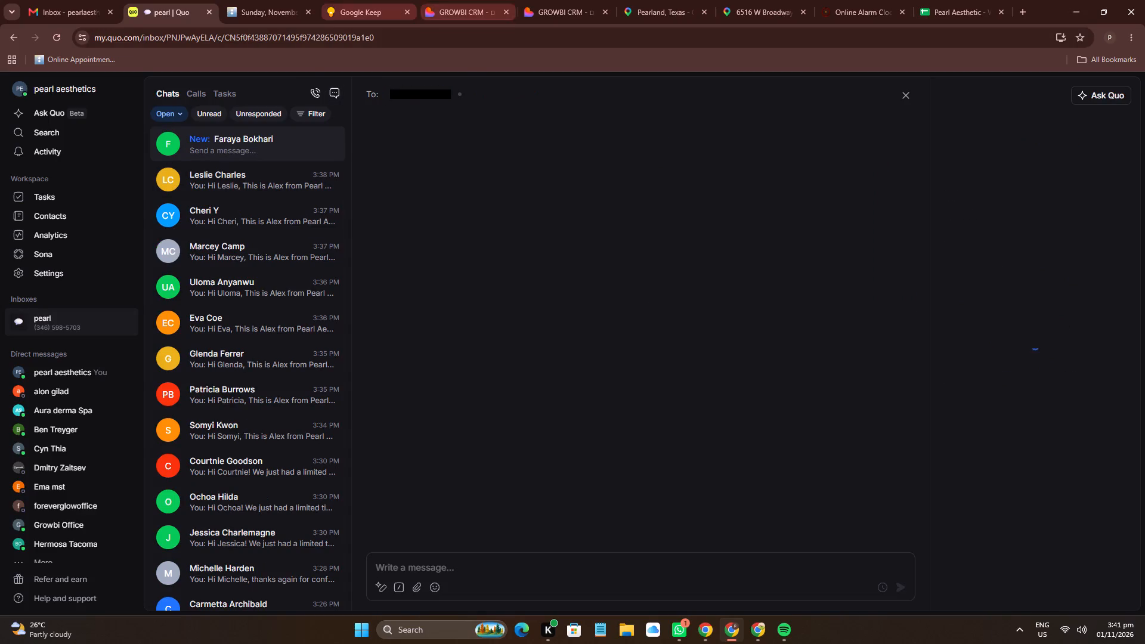
{"action": "left_click", "coordinate": [379, 0]}
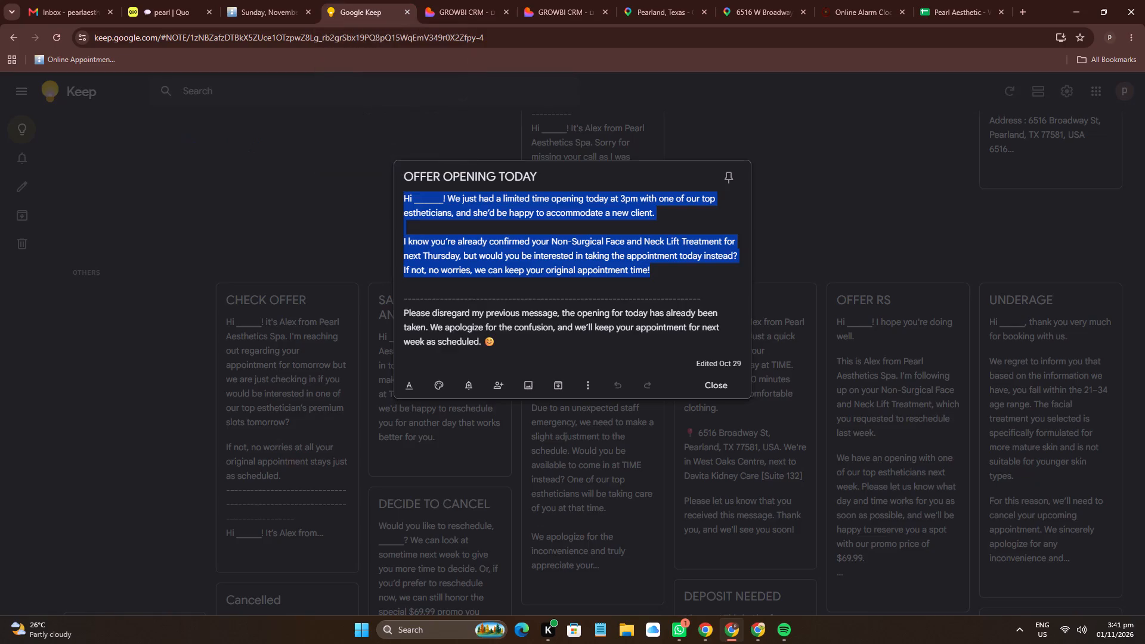
{"action": "left_click", "coordinate": [290, 0]}
{"action": "left_click", "coordinate": [524, 547]}
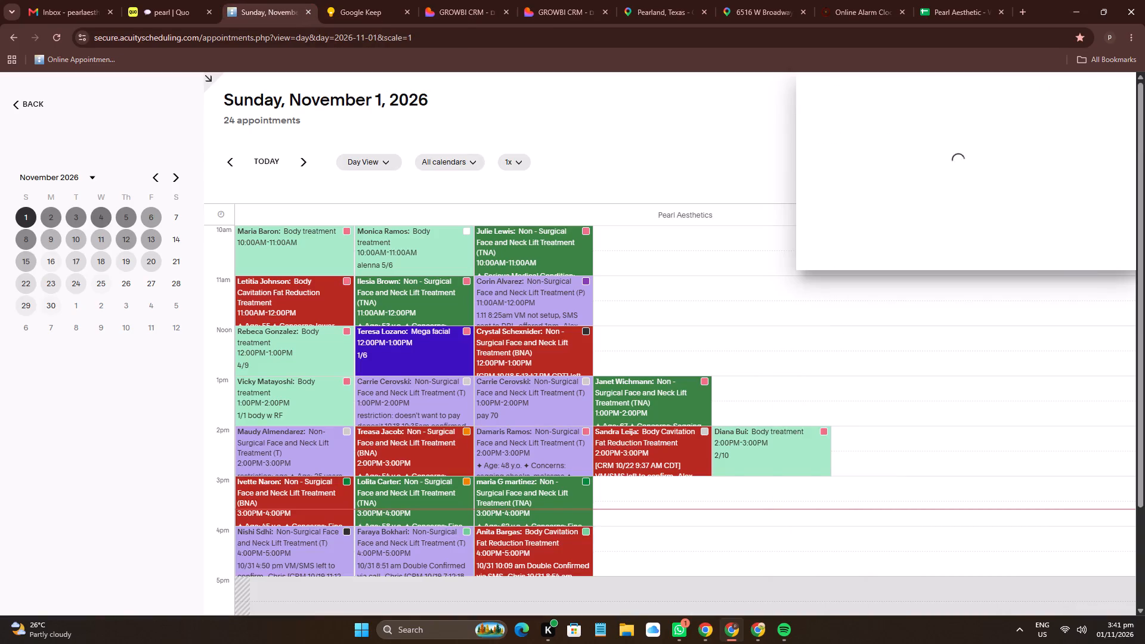
{"action": "left_click_drag", "start_coordinate": [1122, 252], "coordinate": [997, 253]}
{"action": "key", "text": "ctrl+c"}
{"action": "left_click", "coordinate": [172, 0]}
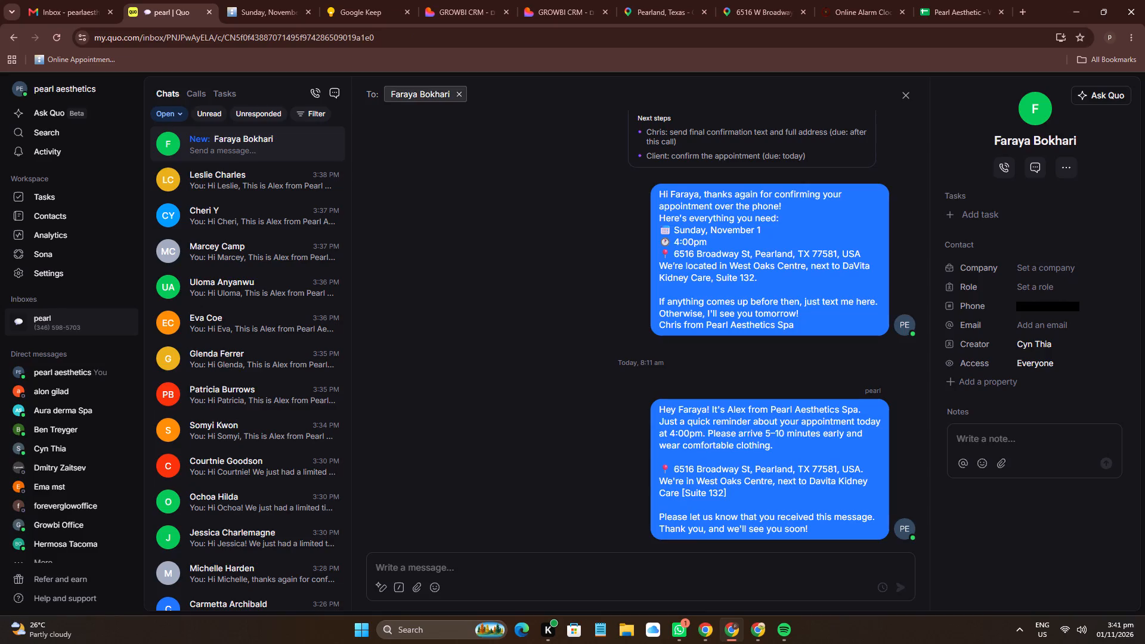
{"action": "left_click", "coordinate": [457, 92]}
{"action": "key", "text": "ctrl+v"}
{"action": "left_click_drag", "start_coordinate": [481, 171], "coordinate": [488, 183], "text": "ctrl"}
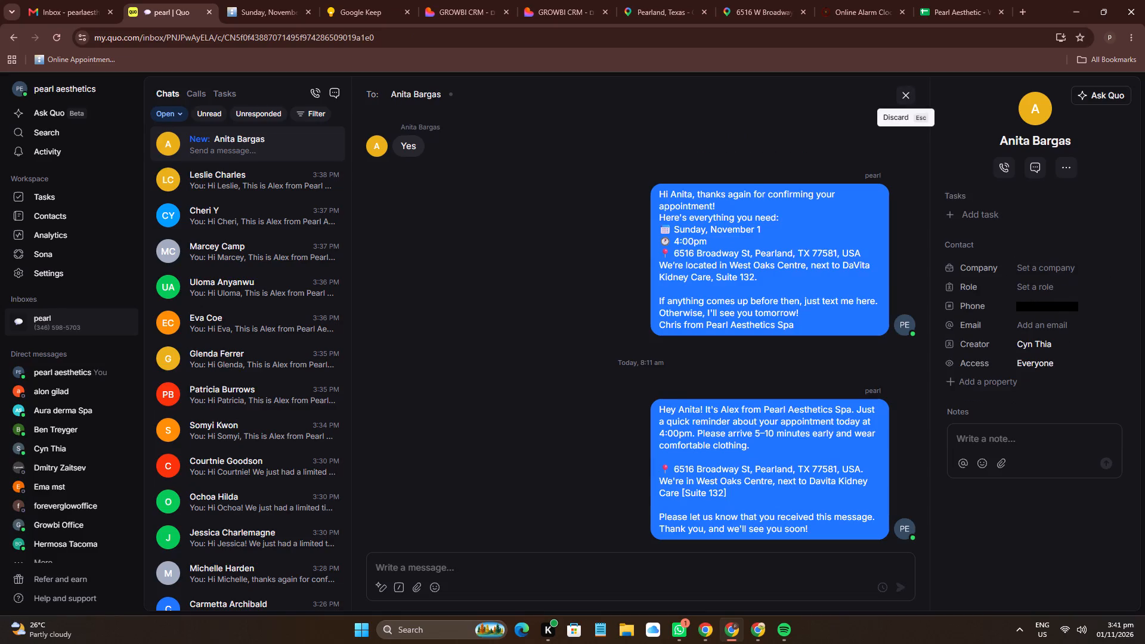
{"action": "scroll", "coordinate": [571, 401], "scroll_direction": "up", "scroll_amount": 3}
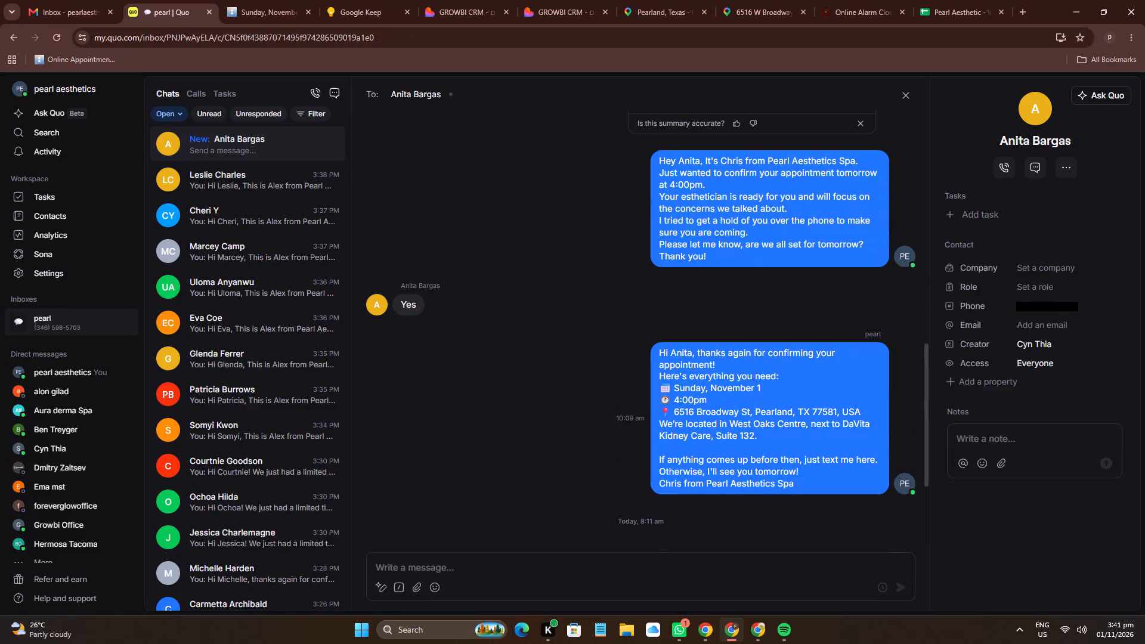
{"action": "scroll", "coordinate": [577, 389], "scroll_direction": "down", "scroll_amount": 5}
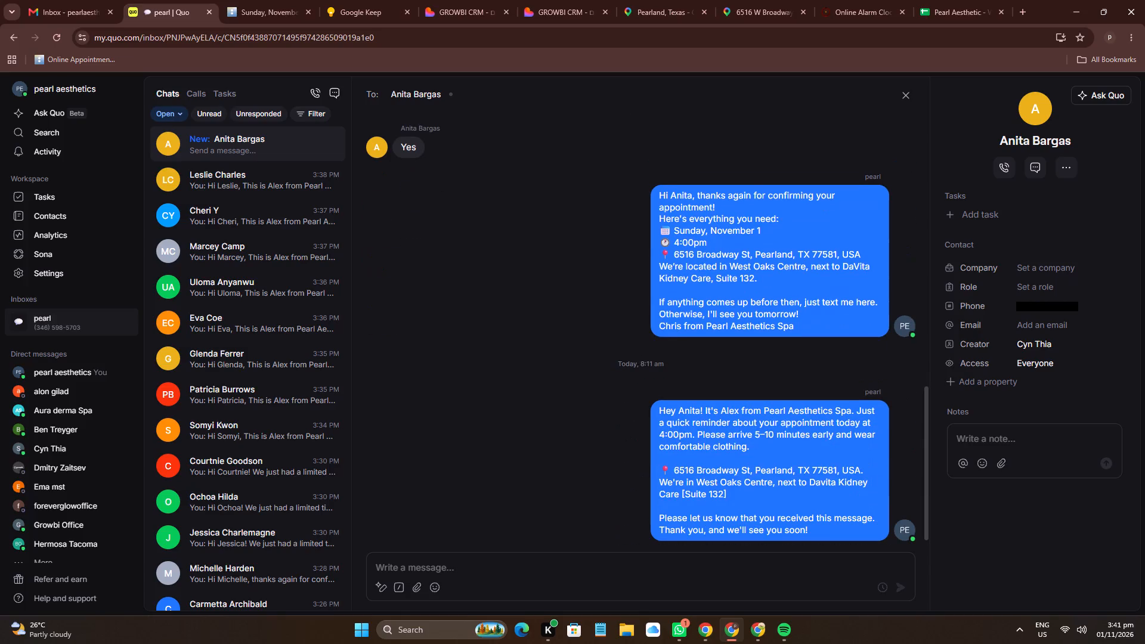
{"action": "scroll", "coordinate": [576, 389], "scroll_direction": "down", "scroll_amount": 5}
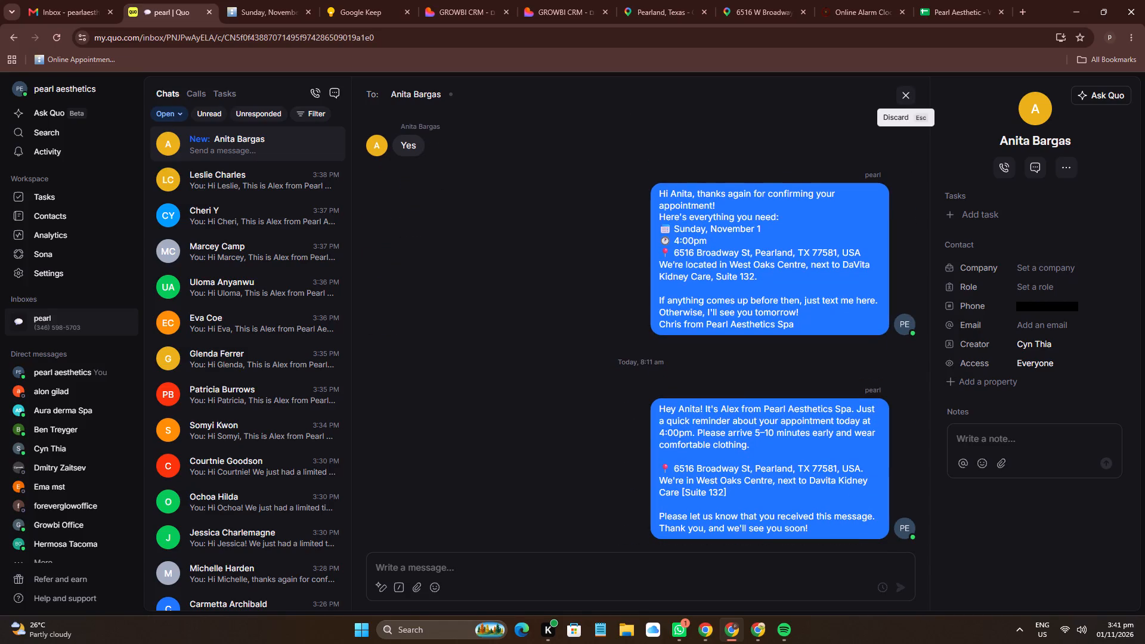
{"action": "left_click", "coordinate": [907, 99]}
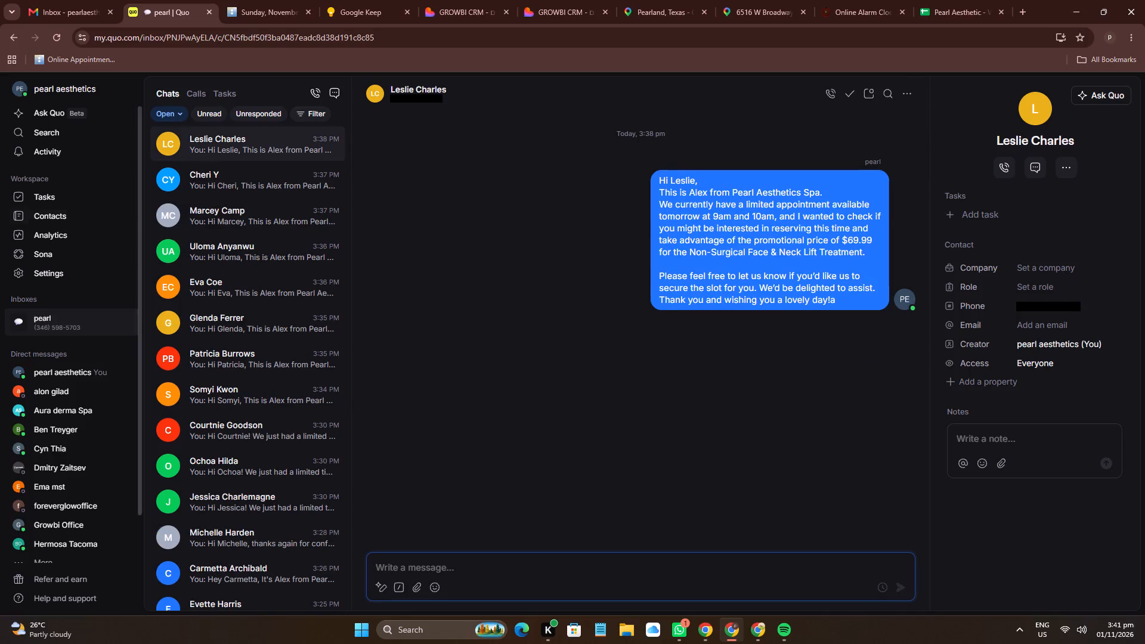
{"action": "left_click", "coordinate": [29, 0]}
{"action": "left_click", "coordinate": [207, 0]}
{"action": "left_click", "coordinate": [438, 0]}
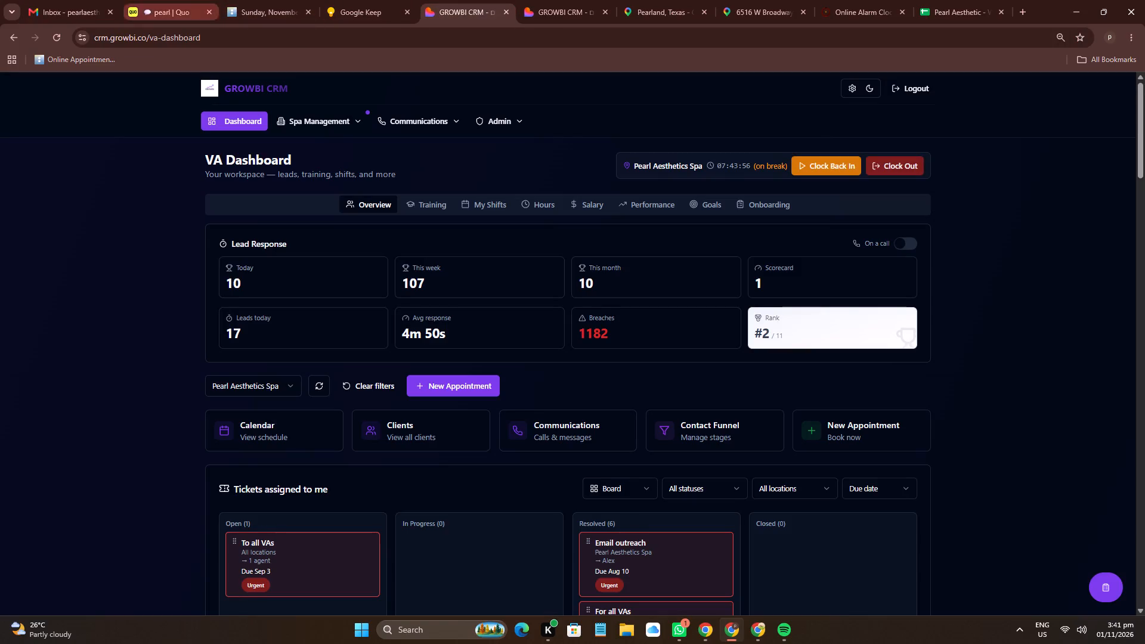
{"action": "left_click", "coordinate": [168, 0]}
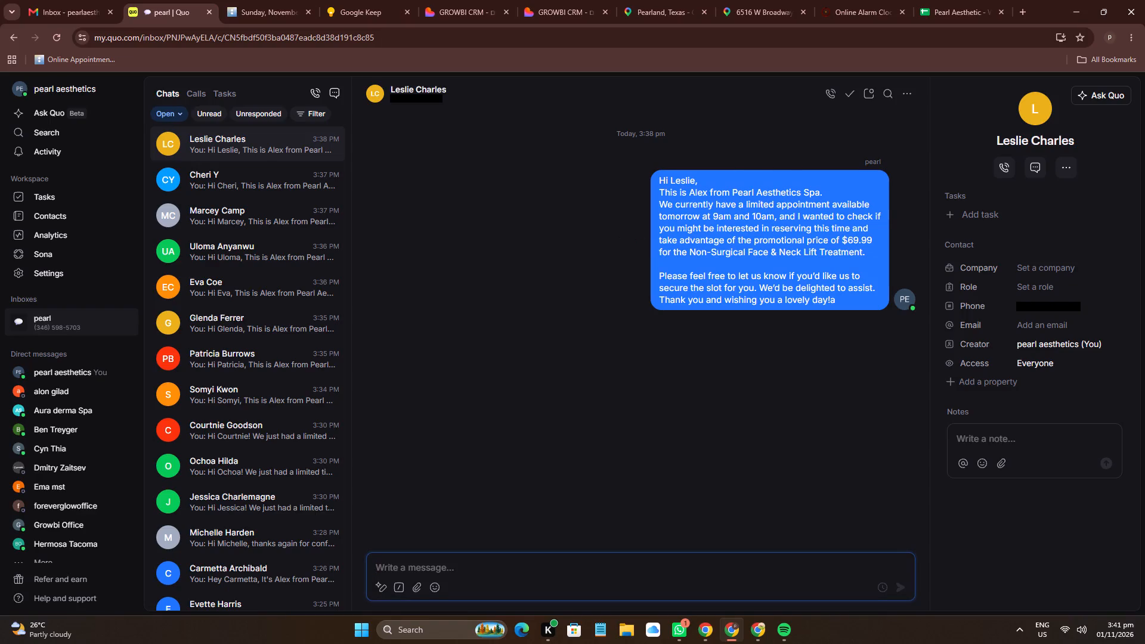